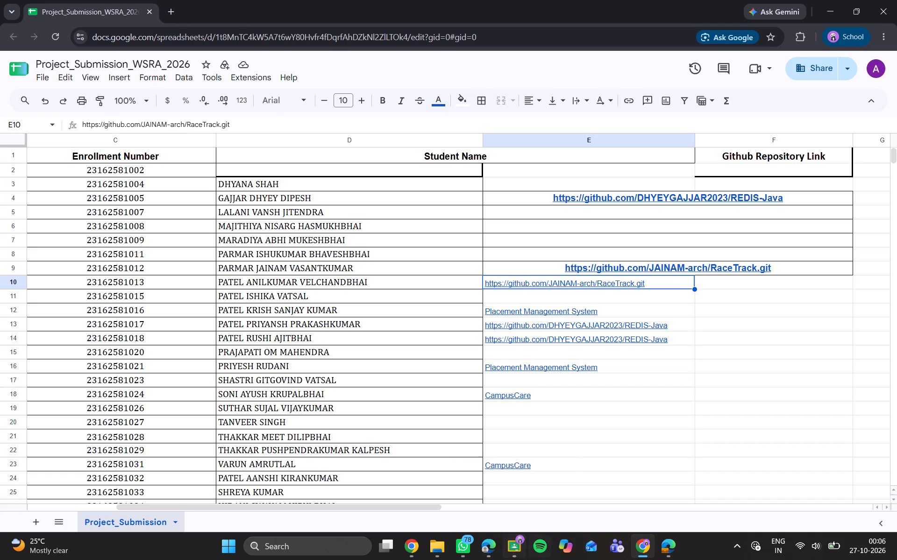
# Switch to the Google Classroom window showing the Experiment-9 assignment of 2026_WSRA_2CSE715.
pyautogui.click(511, 553)
pyautogui.click(491, 424)
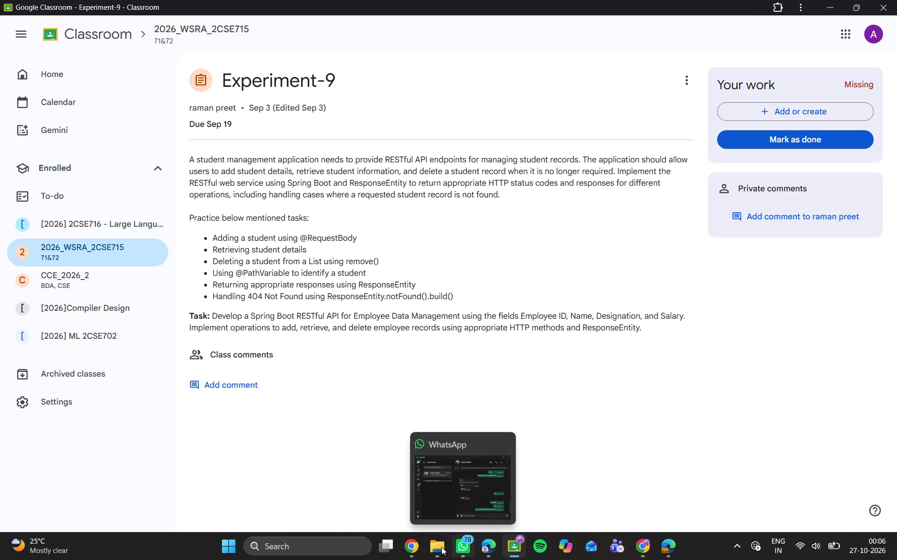
# Switch to File Explorer and open the prac9 PDF from the WSRA folder.
pyautogui.click(441, 547)
pyautogui.scroll(-10, 280, 338)
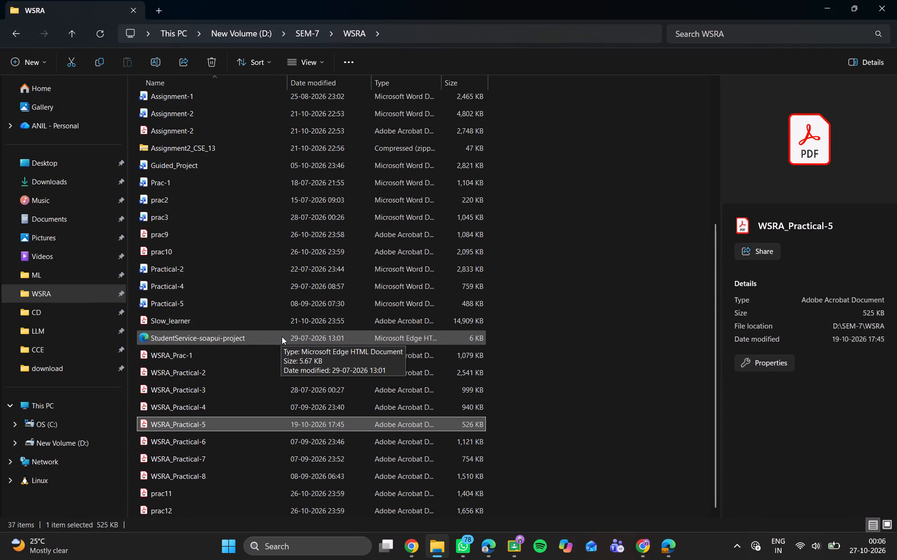
pyautogui.scroll(-13, 282, 336)
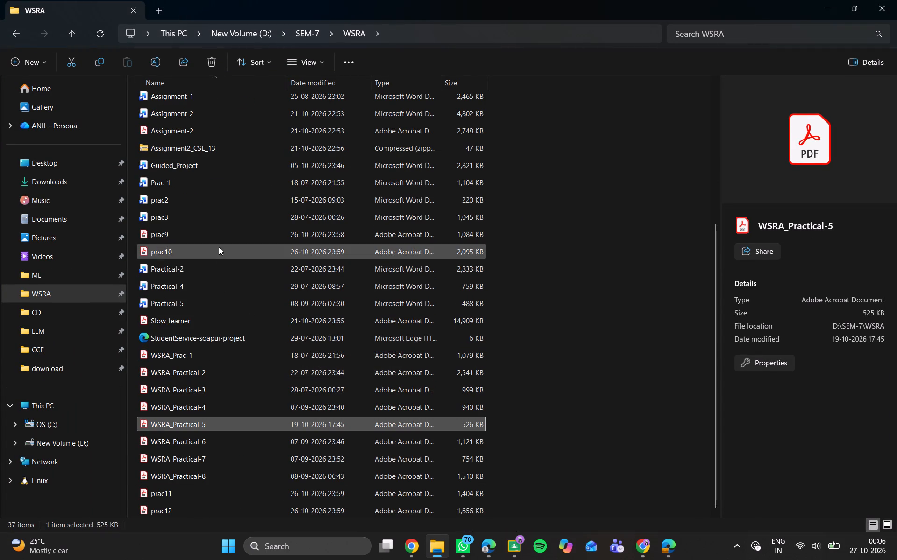
pyautogui.click(220, 237)
pyautogui.rightClick(220, 237)
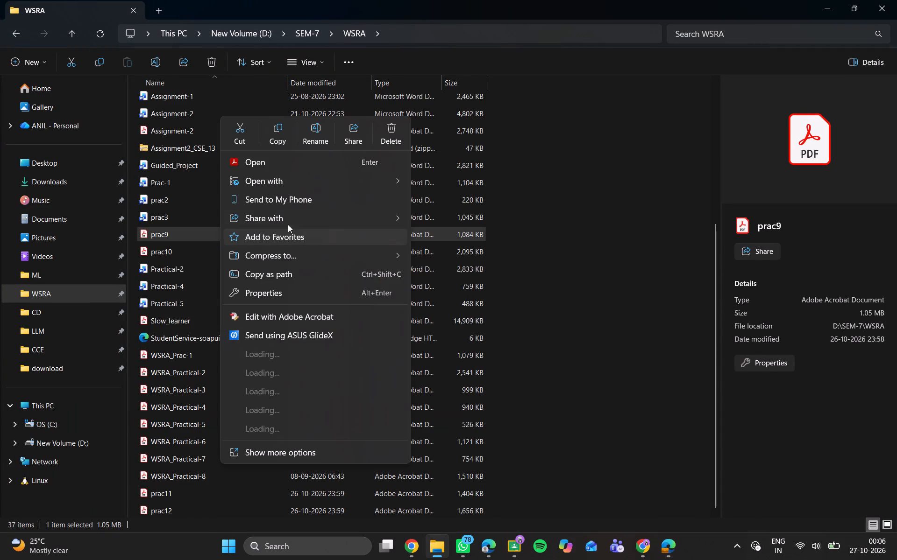
pyautogui.doubleClick(205, 234)
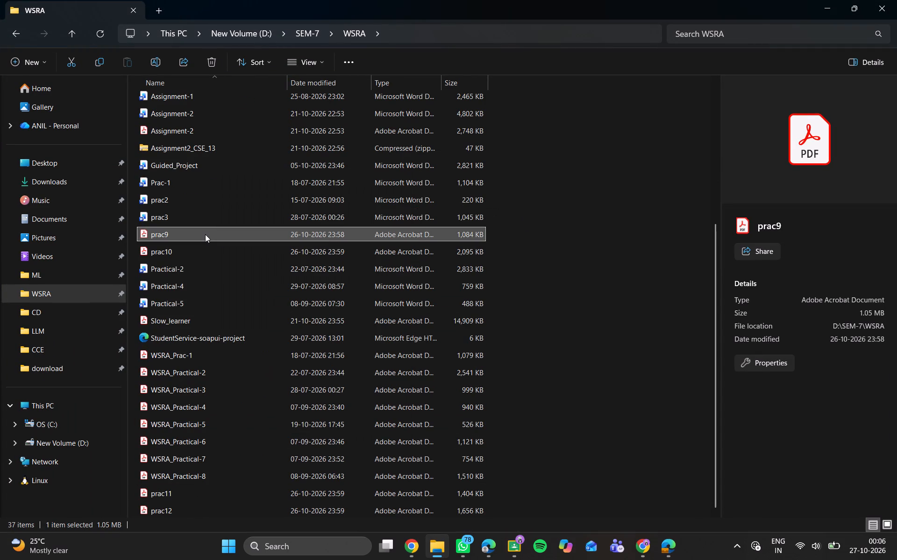
# Read through the Practical 9 task description and the Employee and EmployeeController code in prac9.pdf.
pyautogui.scroll(-6, 399, 284)
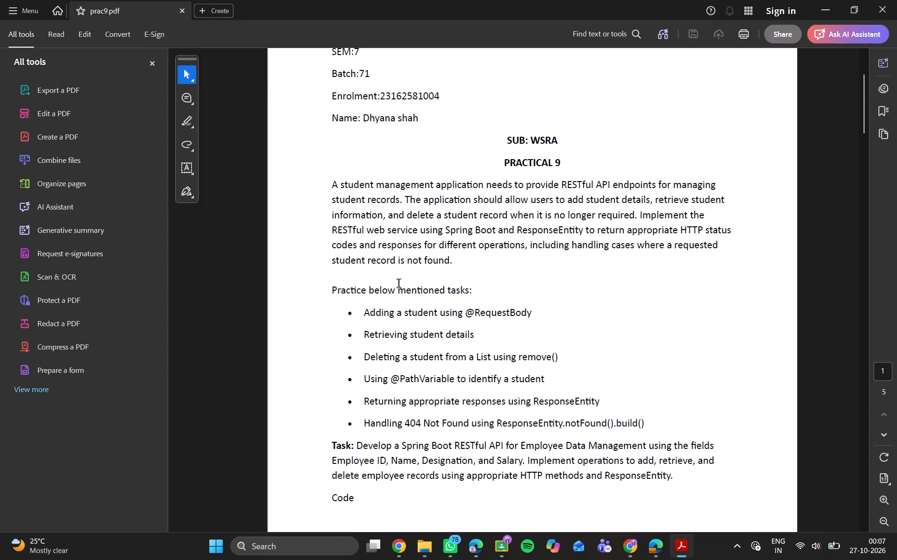
pyautogui.scroll(-5, 399, 284)
pyautogui.scroll(-19, 399, 284)
pyautogui.scroll(-5, 399, 285)
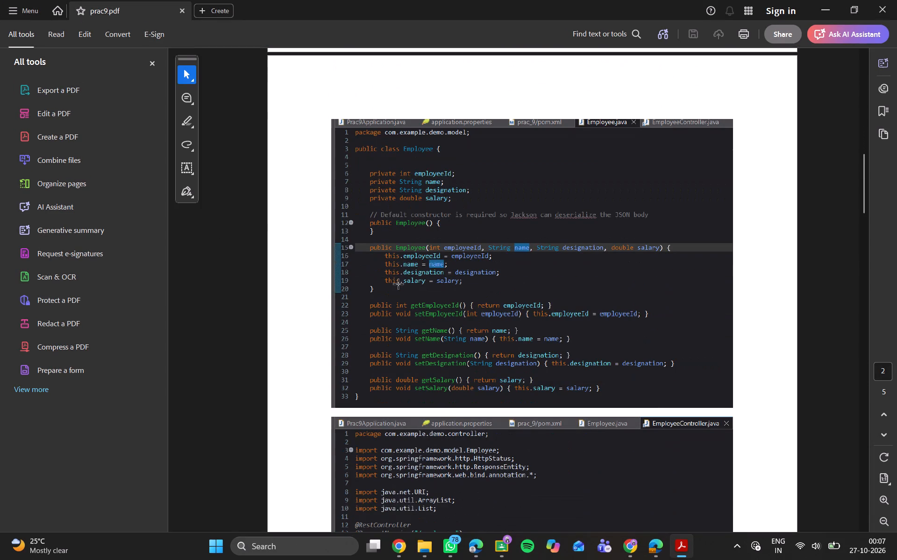
pyautogui.scroll(-1, 399, 285)
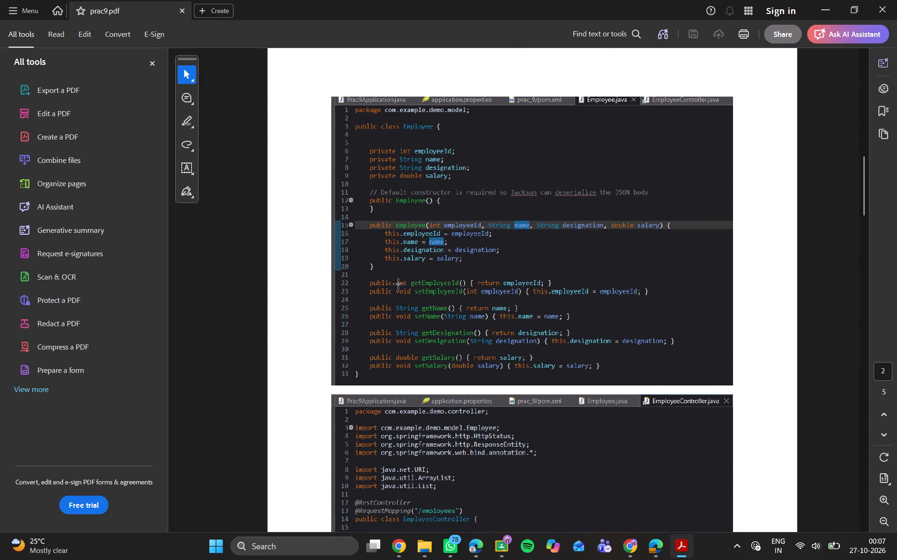
pyautogui.scroll(-20, 399, 285)
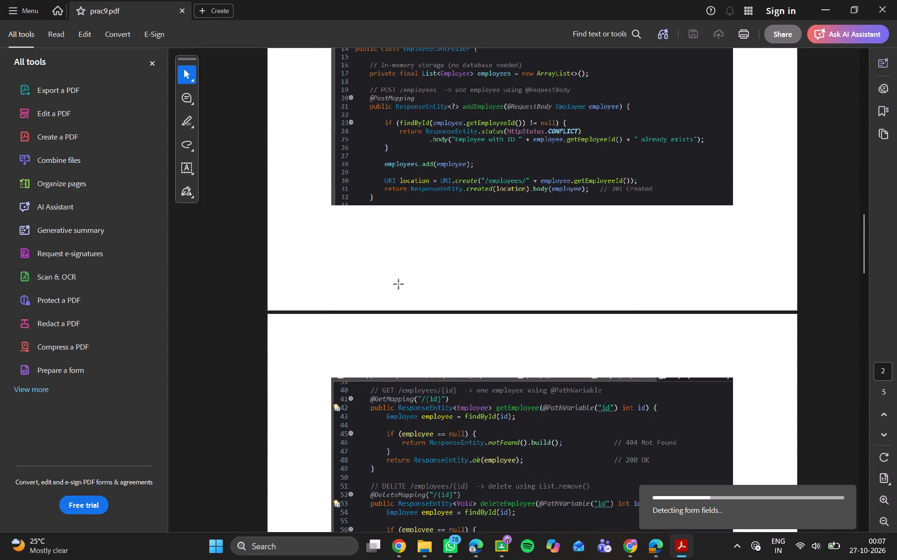
pyautogui.scroll(-8, 399, 285)
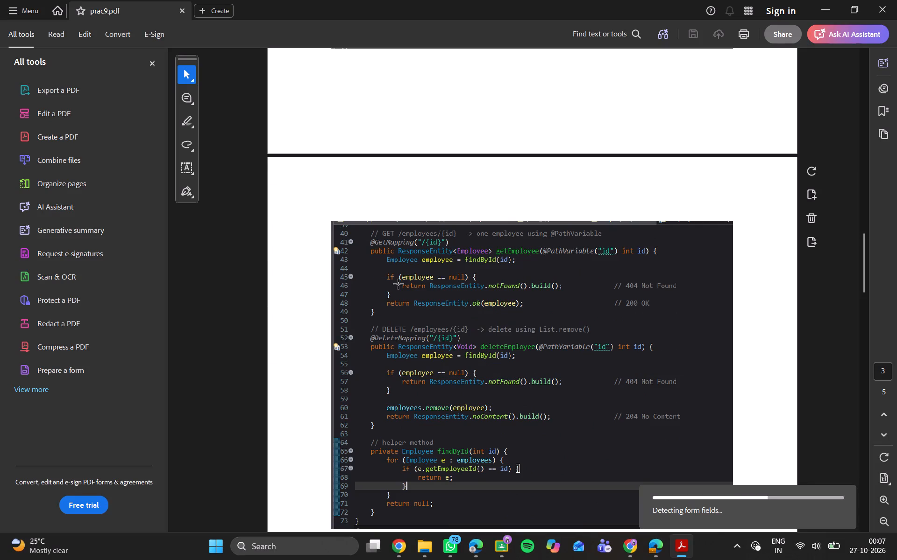
pyautogui.scroll(-14, 399, 285)
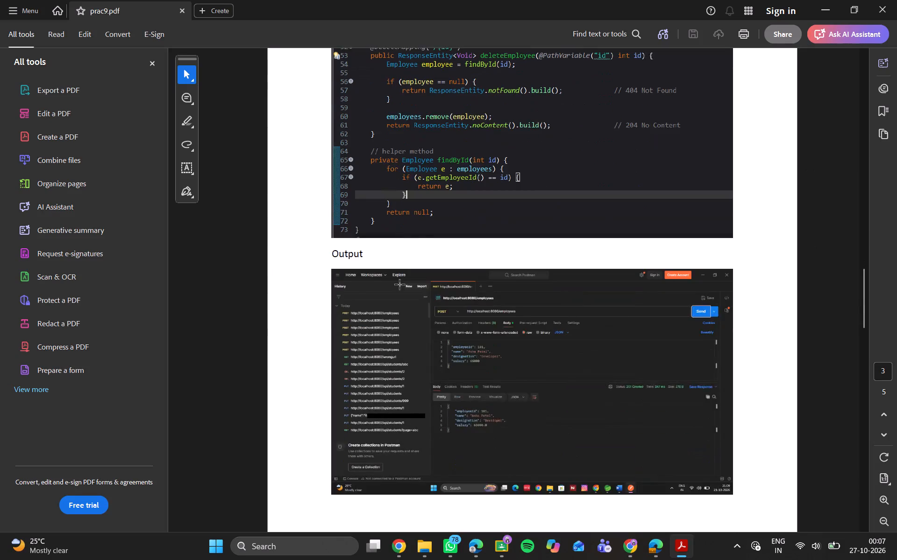
# Examine the Postman output screenshots for the employees API up to the last page of prac9.pdf, and close the document.
pyautogui.scroll(-4, 400, 285)
pyautogui.keyDown('ctrl'); pyautogui.scroll(2, 498, 290); pyautogui.keyUp('ctrl')
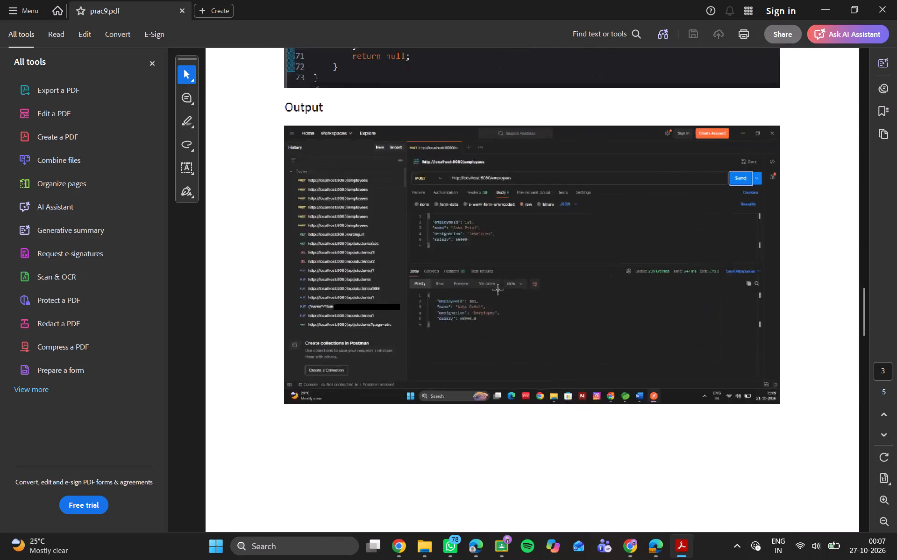
pyautogui.keyDown('ctrl'); pyautogui.scroll(4, 498, 290); pyautogui.keyUp('ctrl')
pyautogui.keyDown('ctrl'); pyautogui.scroll(-6, 498, 290); pyautogui.keyUp('ctrl')
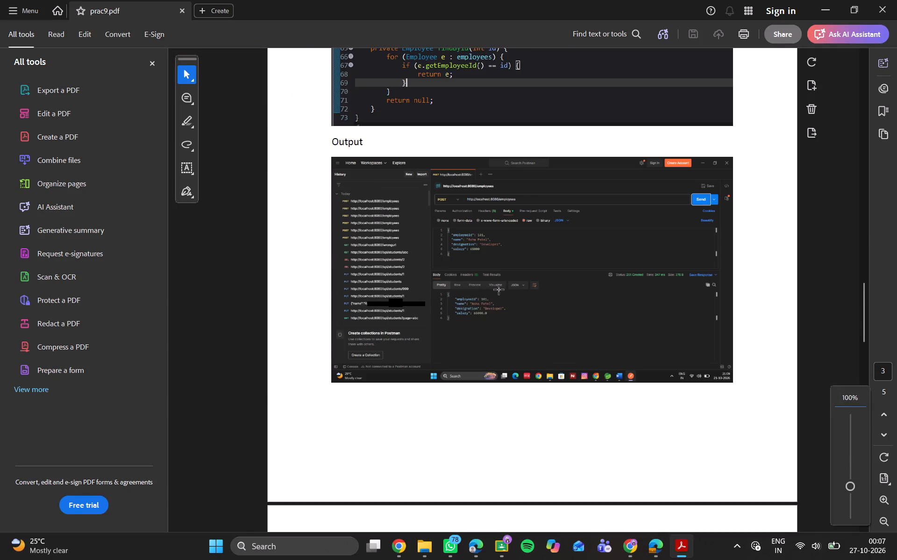
pyautogui.keyDown('ctrl'); pyautogui.scroll(2, 499, 290); pyautogui.keyUp('ctrl')
pyautogui.scroll(-20, 499, 290)
pyautogui.scroll(-3, 499, 290)
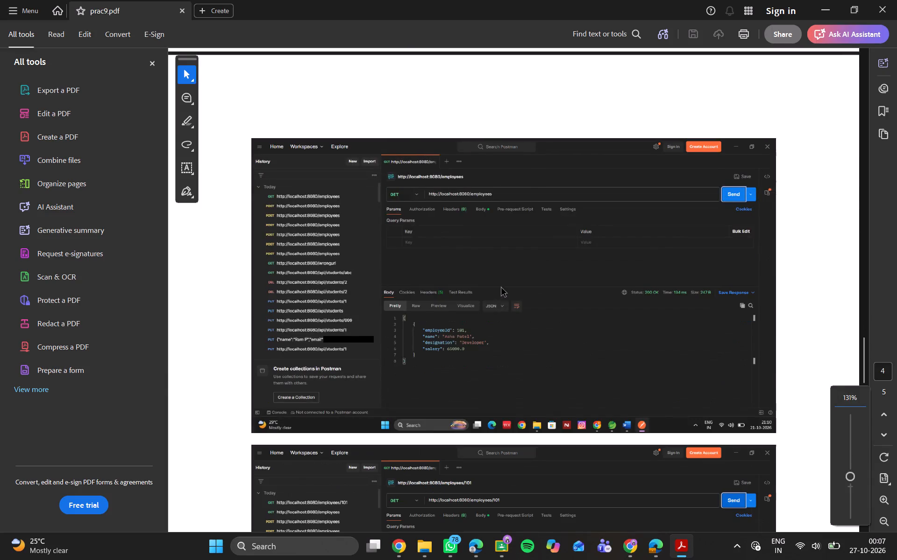
pyautogui.scroll(-20, 502, 289)
pyautogui.scroll(-3, 502, 289)
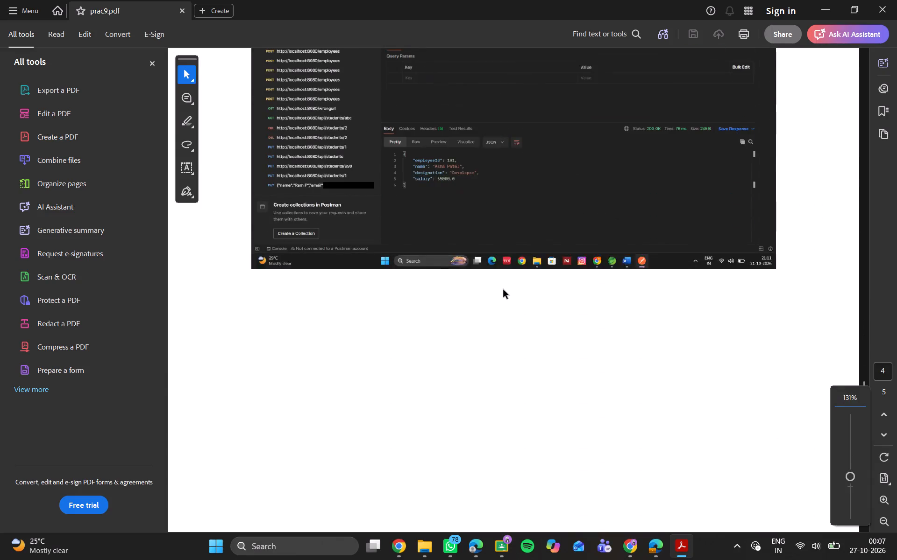
pyautogui.scroll(-20, 503, 290)
pyautogui.scroll(-20, 503, 290)
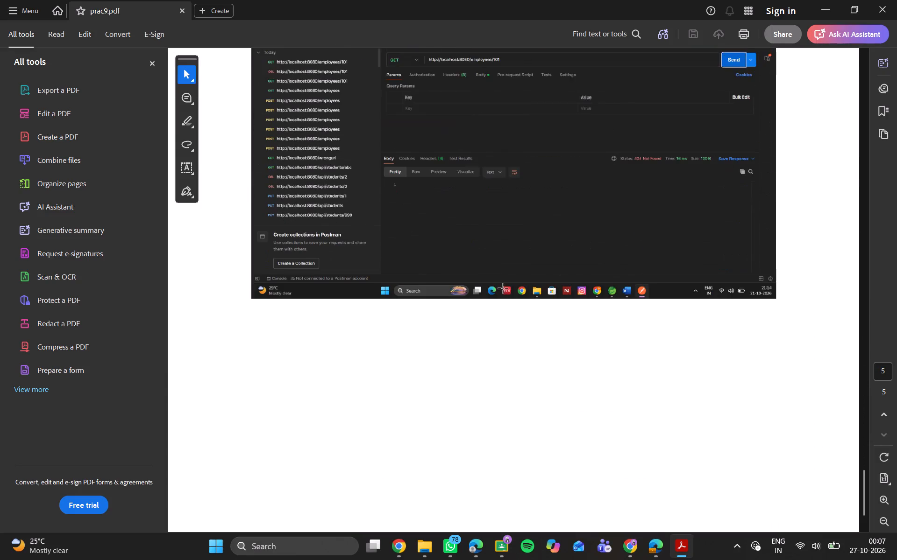
pyautogui.scroll(-9, 504, 289)
pyautogui.scroll(8, 504, 289)
pyautogui.click(896, 0)
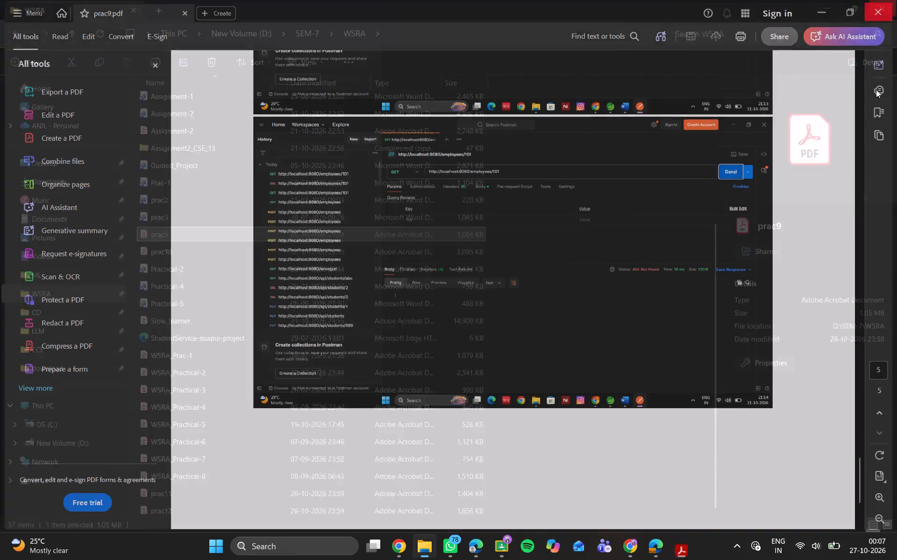
# Open prac10.pdf from the WSRA folder and review its Book Management API task description and the Book, ApiResponse and BookController code.
pyautogui.doubleClick(201, 252)
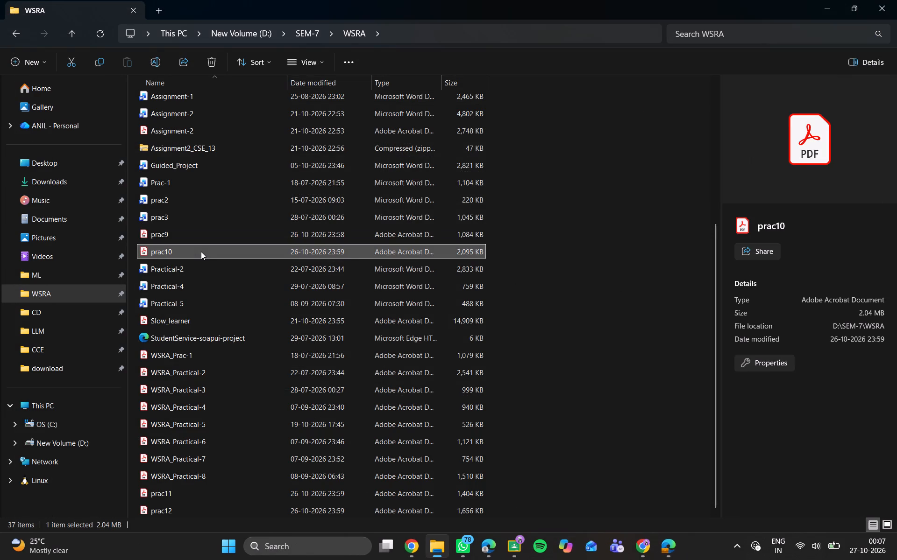
pyautogui.scroll(-5, 524, 253)
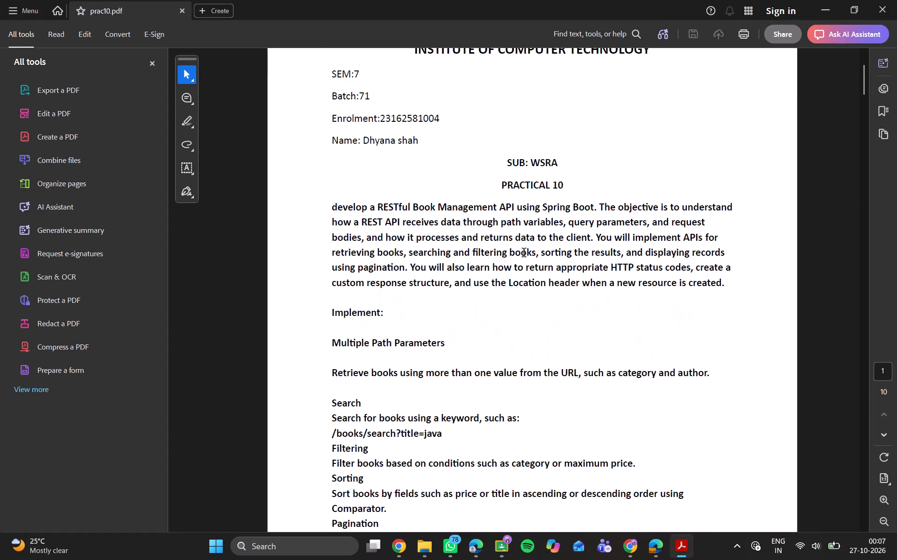
pyautogui.scroll(-7, 524, 253)
pyautogui.scroll(-20, 525, 253)
pyautogui.scroll(-6, 525, 253)
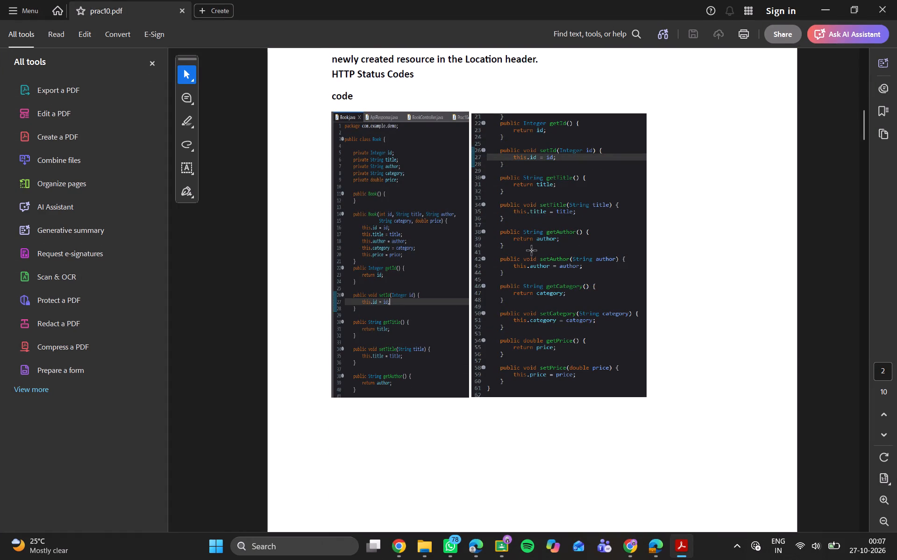
pyautogui.scroll(-20, 607, 261)
pyautogui.scroll(-10, 607, 261)
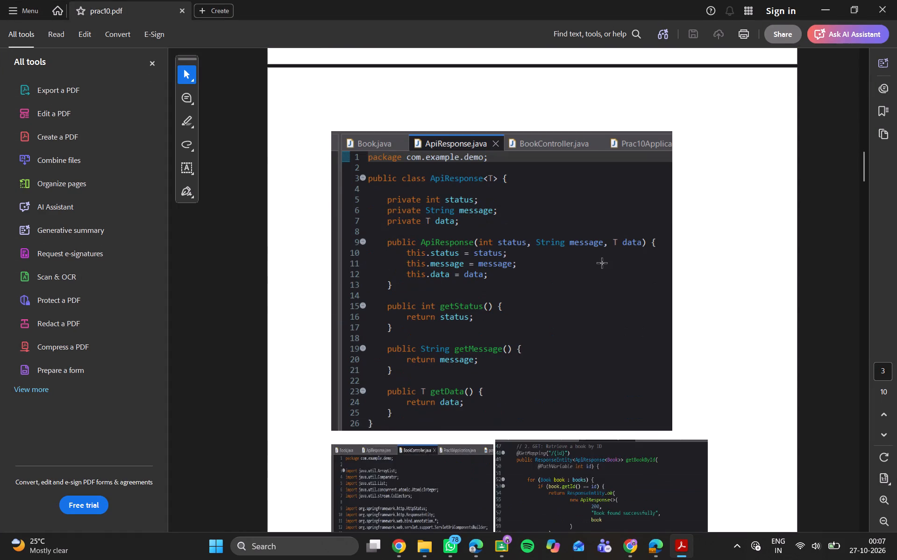
pyautogui.scroll(-14, 603, 264)
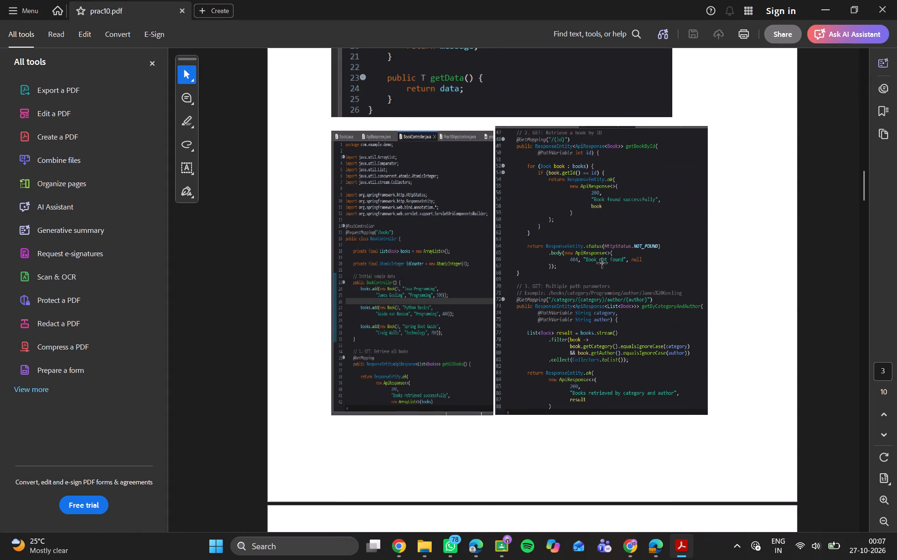
pyautogui.scroll(-5, 603, 264)
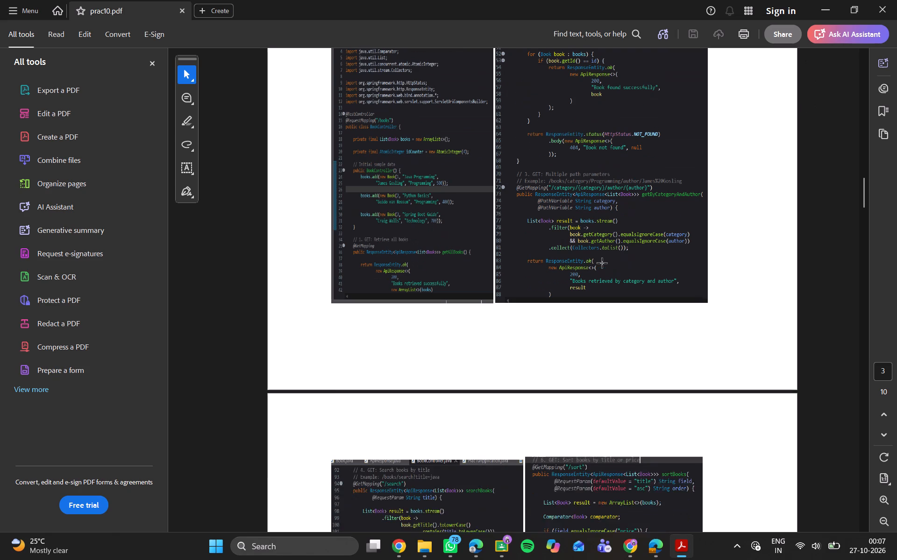
pyautogui.scroll(-16, 603, 264)
pyautogui.scroll(-20, 603, 264)
pyautogui.scroll(-20, 603, 264)
pyautogui.scroll(-1, 603, 264)
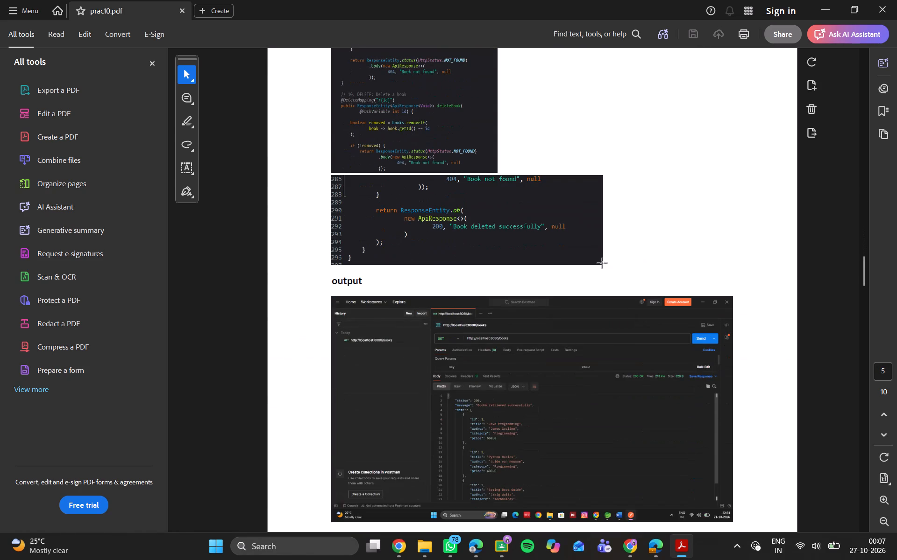
# Examine the Postman outputs in prac10.pdf for retrieving, searching, filtering, sorting and paginating books.
pyautogui.scroll(-7, 603, 264)
pyautogui.keyDown('ctrl'); pyautogui.scroll(5, 567, 276); pyautogui.keyUp('ctrl')
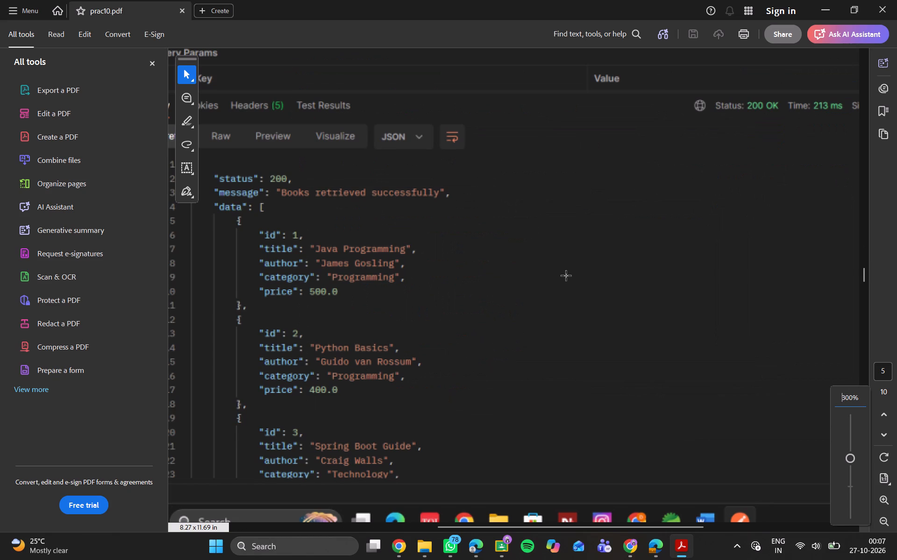
pyautogui.keyDown('ctrl'); pyautogui.scroll(-12, 568, 278); pyautogui.keyUp('ctrl')
pyautogui.scroll(-8, 569, 279)
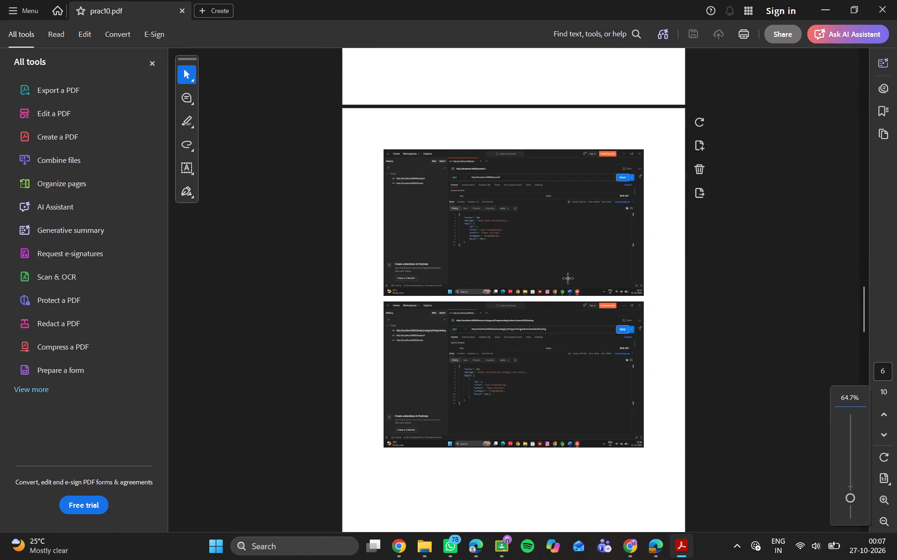
pyautogui.keyDown('ctrl'); pyautogui.scroll(3, 569, 279); pyautogui.keyUp('ctrl')
pyautogui.scroll(-8, 569, 279)
pyautogui.scroll(-20, 569, 279)
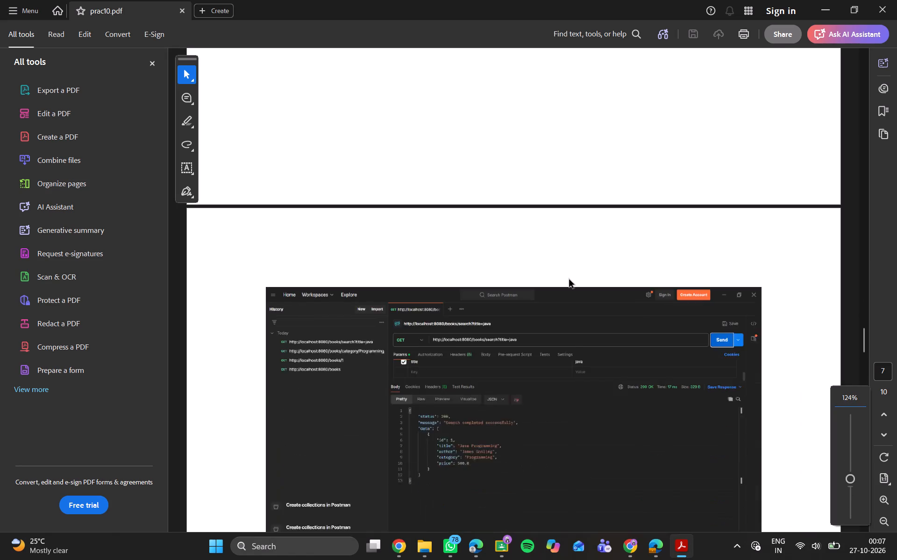
pyautogui.scroll(-20, 569, 280)
pyautogui.scroll(-7, 569, 280)
pyautogui.keyDown('ctrl'); pyautogui.scroll(1, 569, 279); pyautogui.keyUp('ctrl')
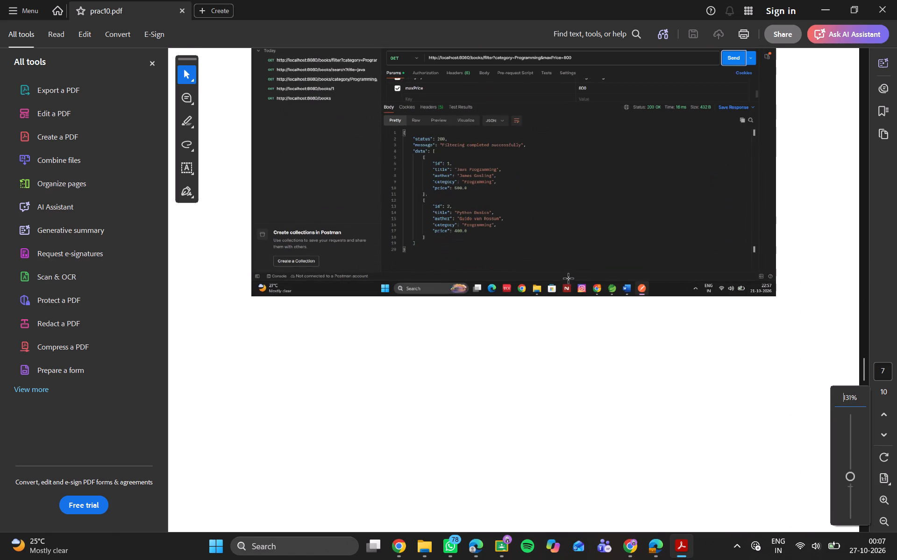
pyautogui.scroll(-20, 569, 279)
pyautogui.scroll(-20, 569, 279)
pyautogui.scroll(-1, 569, 279)
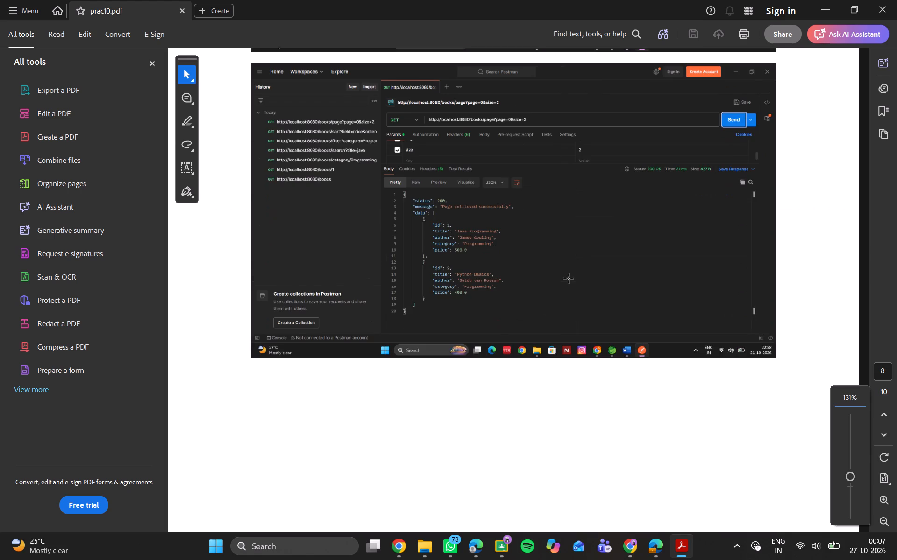
# Examine the remaining Postman outputs in prac10.pdf for creating, updating and deleting books, and close the document.
pyautogui.scroll(-9, 569, 279)
pyautogui.scroll(-17, 569, 280)
pyautogui.scroll(-7, 569, 280)
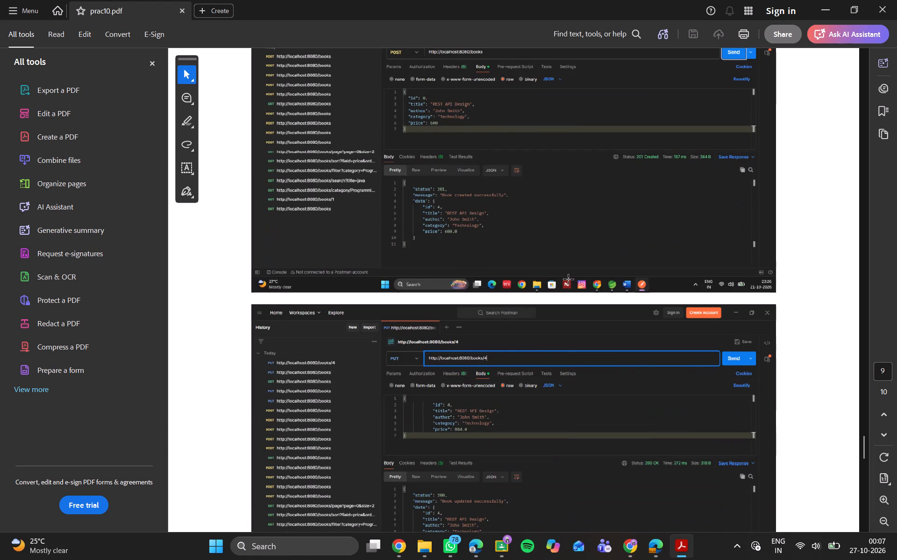
pyautogui.scroll(-17, 569, 280)
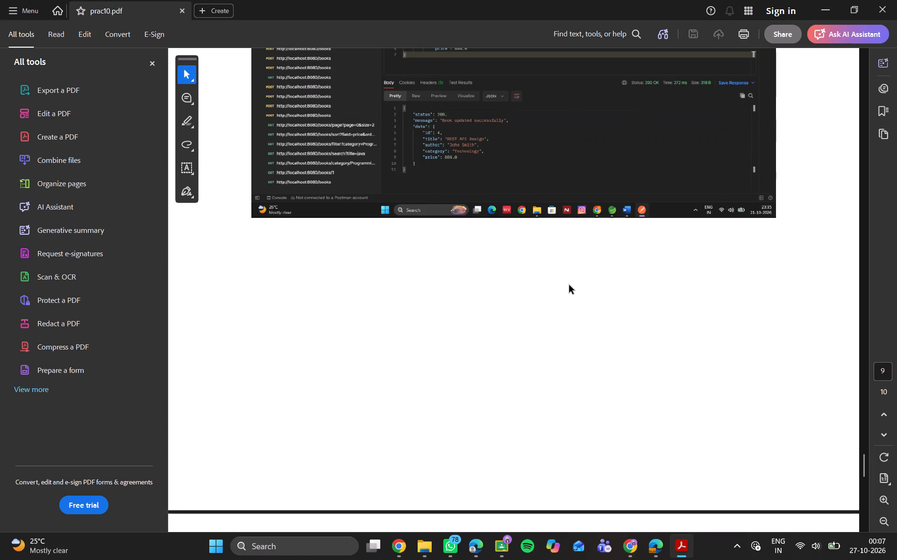
pyautogui.scroll(-8, 569, 285)
pyautogui.scroll(-17, 568, 286)
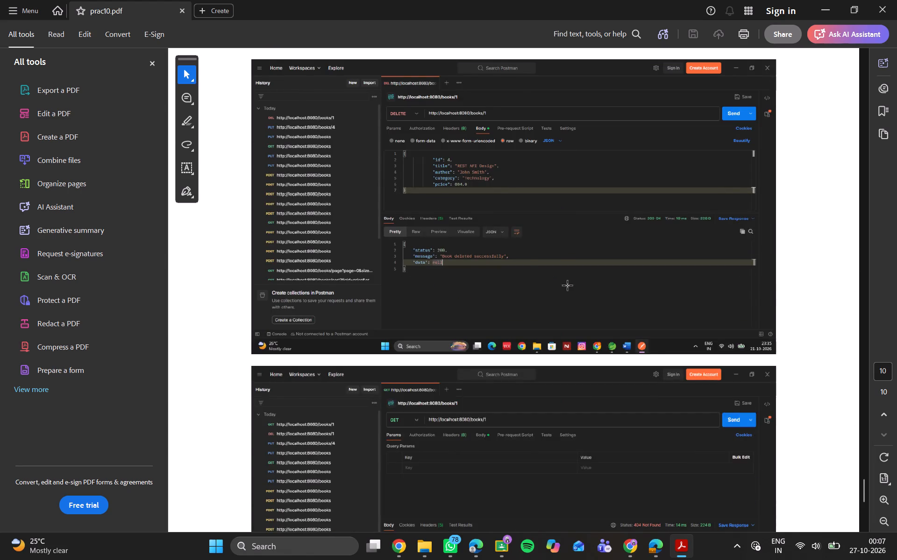
pyautogui.scroll(-2, 568, 286)
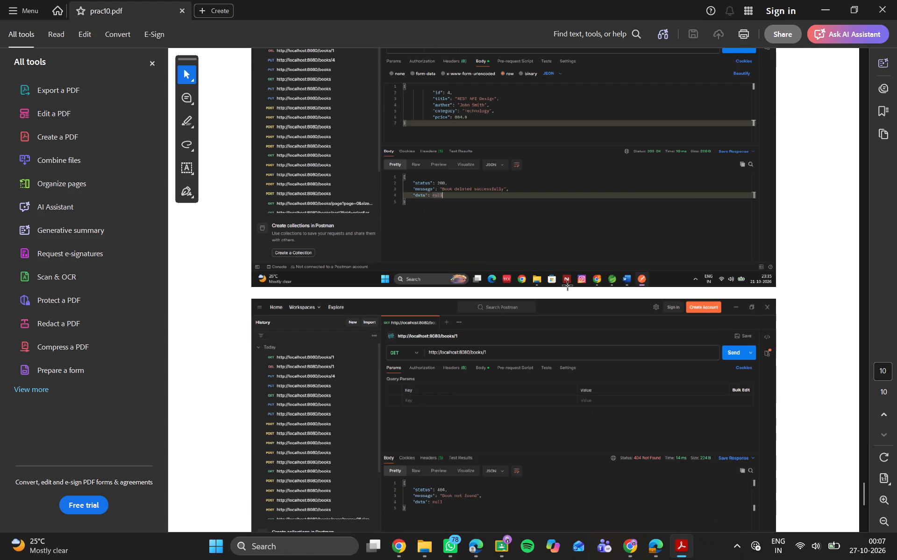
pyautogui.scroll(7, 568, 286)
pyautogui.scroll(20, 568, 286)
pyautogui.scroll(1, 568, 286)
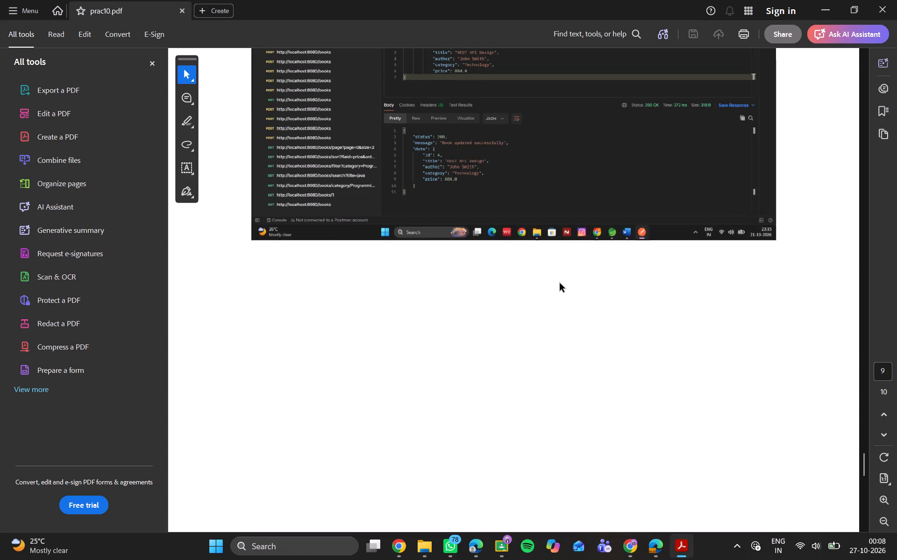
pyautogui.click(896, 0)
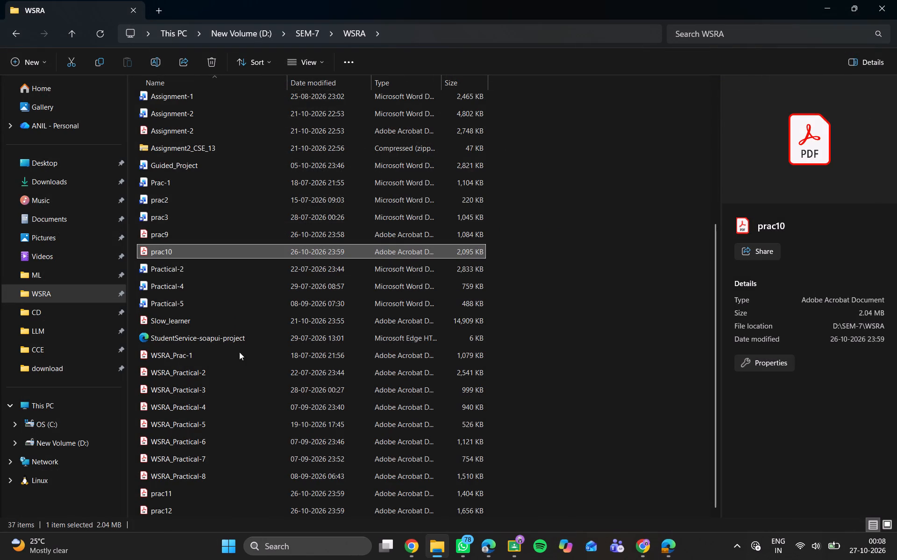
# Open prac11.pdf from the WSRA folder and review its Student entity, repository and controller code.
pyautogui.scroll(-6, 248, 483)
pyautogui.doubleClick(241, 494)
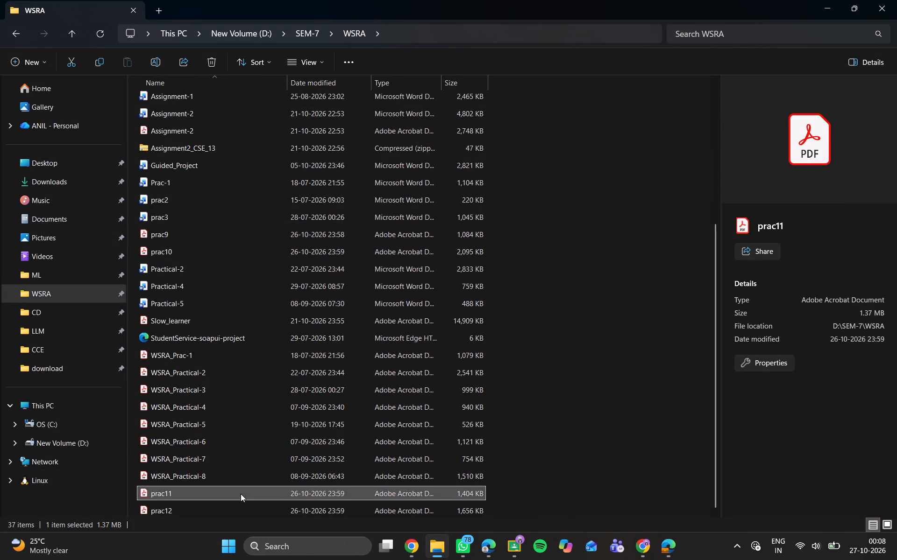
pyautogui.scroll(-5, 655, 378)
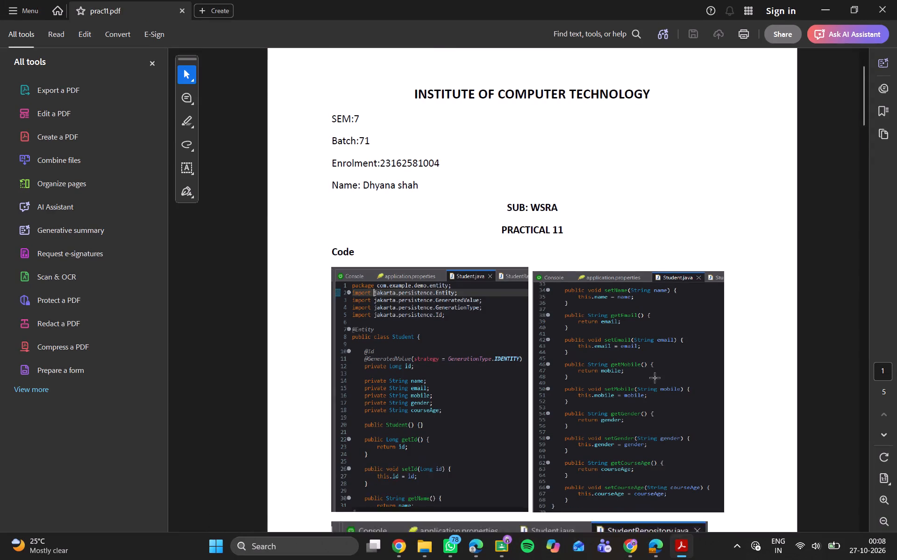
pyautogui.scroll(-9, 655, 378)
pyautogui.scroll(-20, 657, 376)
pyautogui.scroll(-4, 657, 376)
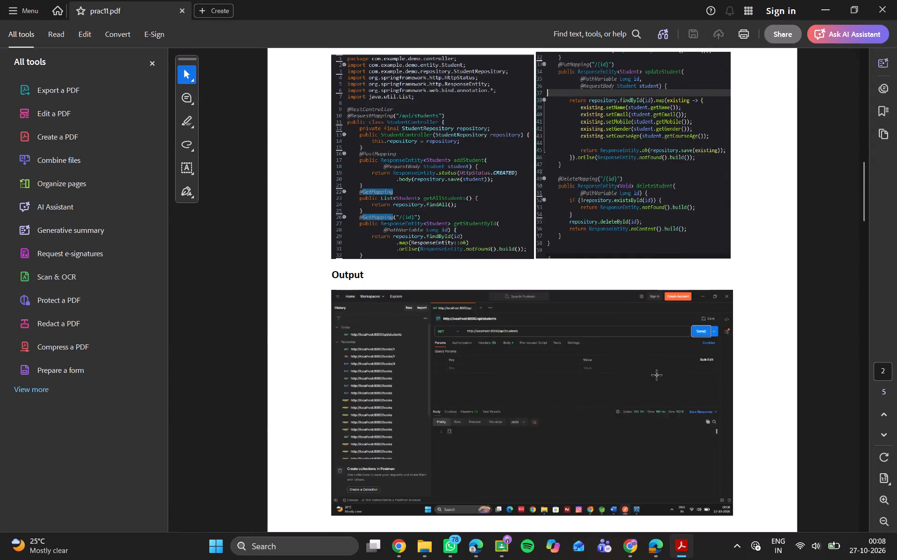
# Examine the Postman outputs in prac11.pdf for adding a student, listing all students and retrieving student 1.
pyautogui.scroll(-7, 657, 376)
pyautogui.scroll(-20, 583, 313)
pyautogui.scroll(-4, 583, 313)
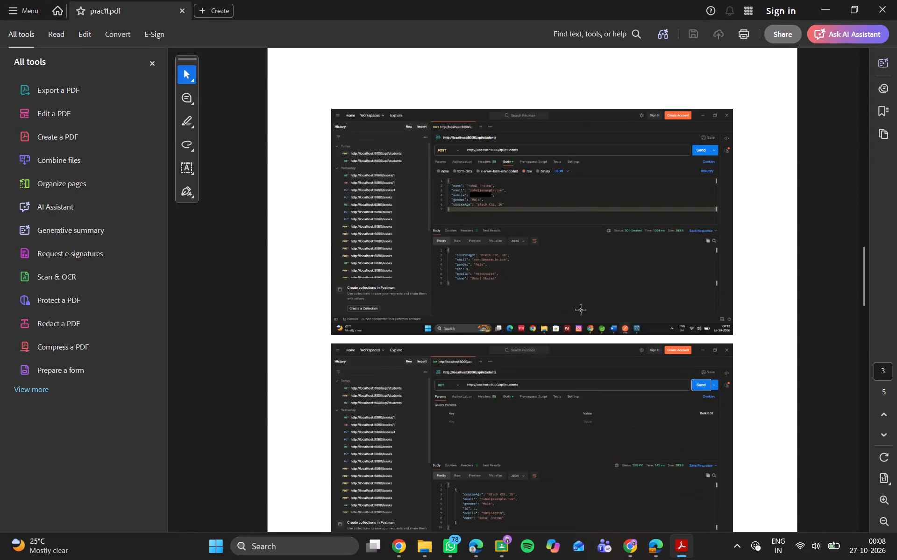
pyautogui.keyDown('ctrl'); pyautogui.scroll(4, 581, 310); pyautogui.keyUp('ctrl')
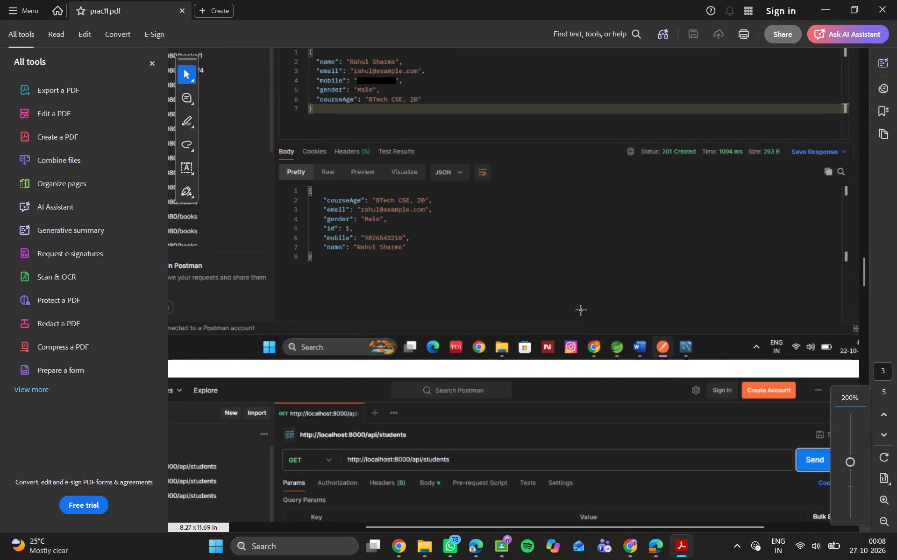
pyautogui.scroll(-19, 582, 311)
pyautogui.scroll(-4, 604, 296)
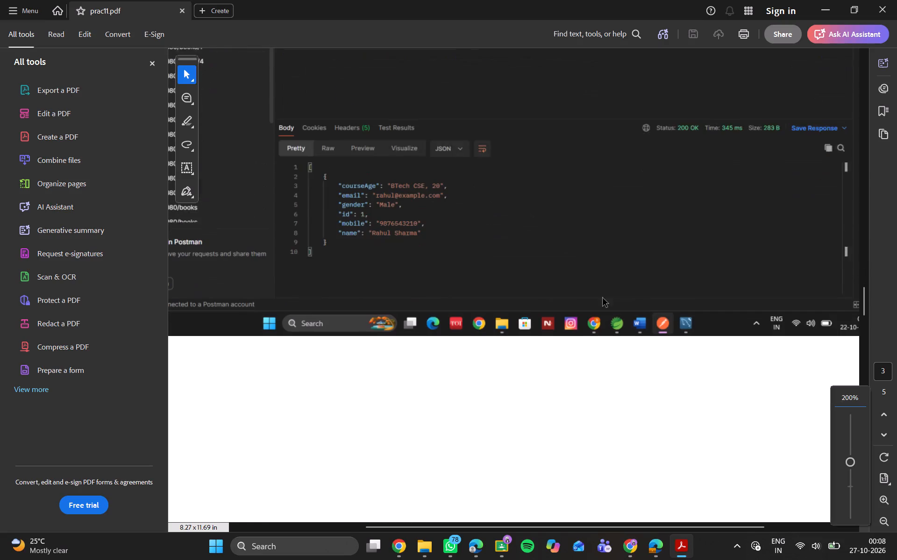
pyautogui.scroll(-20, 603, 298)
pyautogui.scroll(-19, 603, 298)
pyautogui.scroll(-3, 601, 300)
pyautogui.scroll(1, 601, 300)
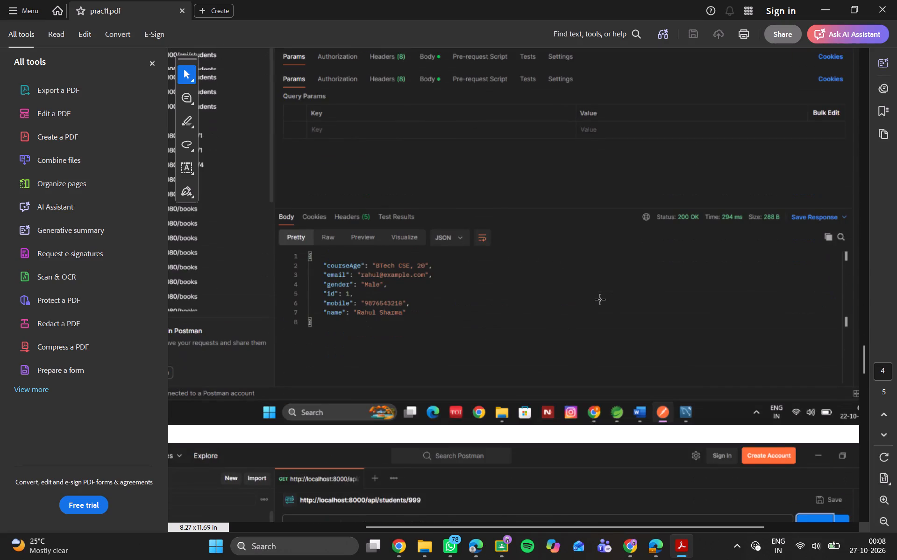
# Examine the full Postman output in prac11.pdf for the GET request to /api/students/999, including its request history.
pyautogui.middleClick(601, 300)
pyautogui.middleClick(601, 301)
pyautogui.moveTo(601, 301); pyautogui.dragTo(602, 329, button='middle')
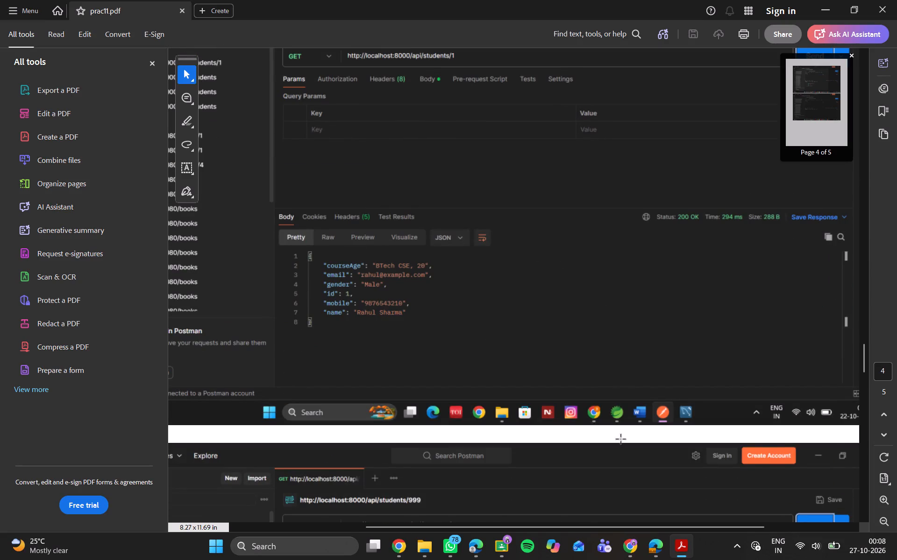
pyautogui.click(622, 433)
pyautogui.middleClick(622, 433)
pyautogui.moveTo(622, 433); pyautogui.dragTo(612, 428, button='middle')
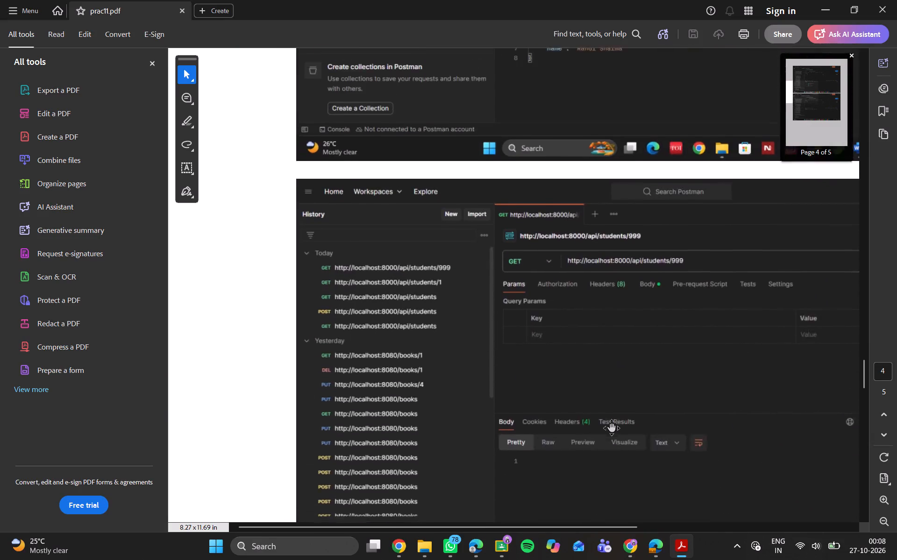
pyautogui.moveTo(612, 428); pyautogui.dragTo(632, 428, button='middle')
pyautogui.scroll(-12, 632, 428)
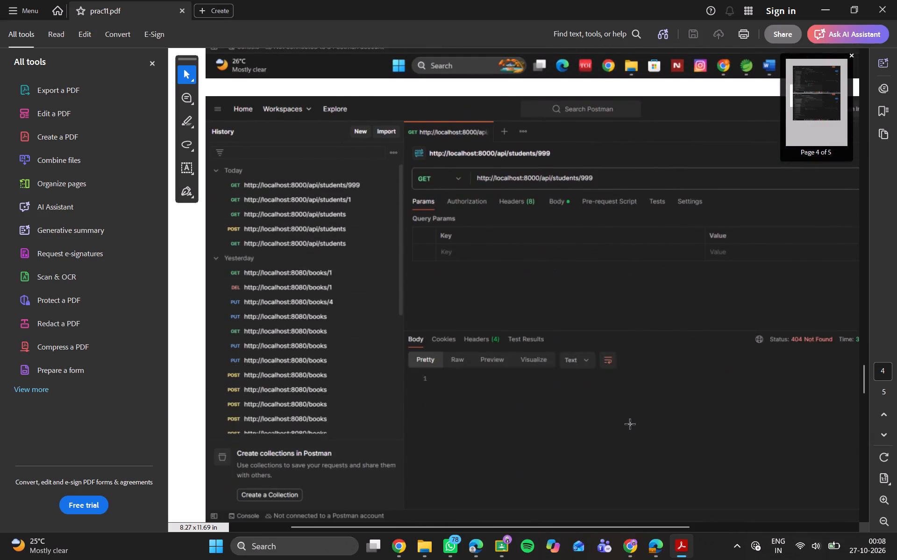
# Examine the remaining Postman outputs in prac11.pdf for updating, deleting and re-requesting student 1, and close the document.
pyautogui.scroll(-7, 631, 425)
pyautogui.scroll(-20, 631, 425)
pyautogui.scroll(-7, 631, 425)
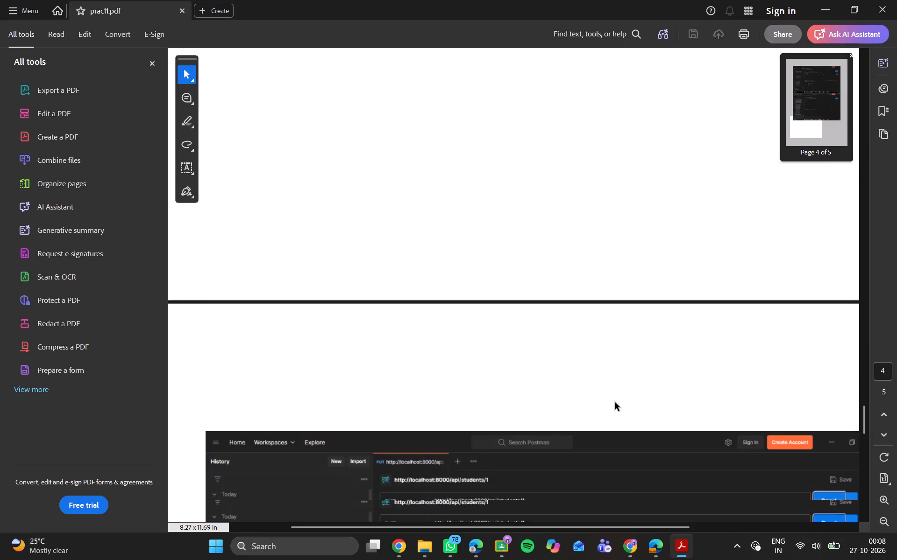
pyautogui.scroll(-13, 615, 402)
pyautogui.scroll(-20, 621, 397)
pyautogui.scroll(-7, 621, 397)
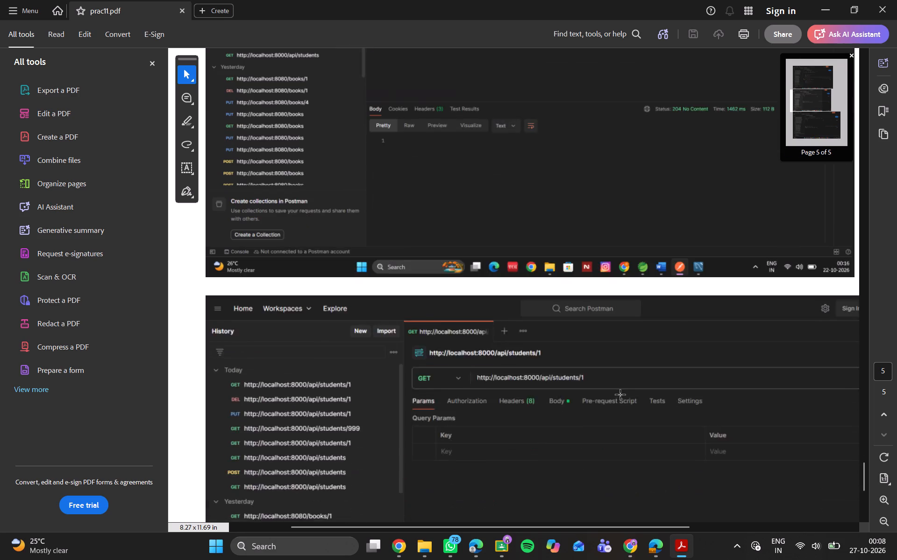
pyautogui.scroll(-20, 621, 395)
pyautogui.scroll(-8, 621, 395)
pyautogui.click(896, 0)
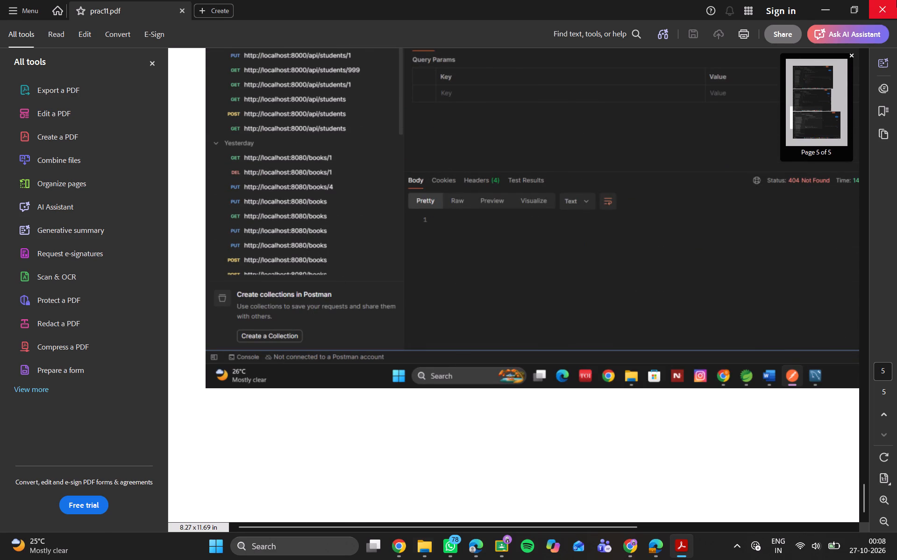
# Open prac12.pdf from the WSRA folder and review its ProductController, ProductService and exception handler code.
pyautogui.scroll(-7, 384, 357)
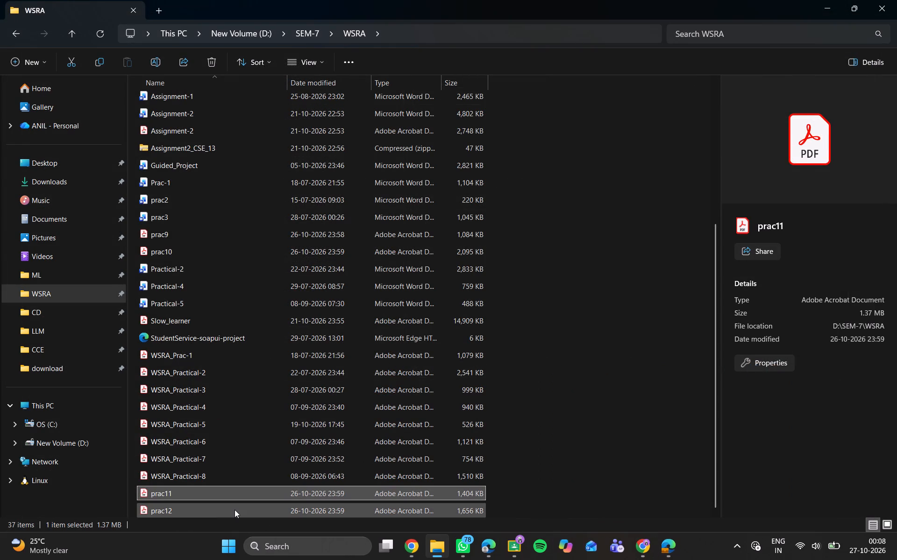
pyautogui.doubleClick(235, 510)
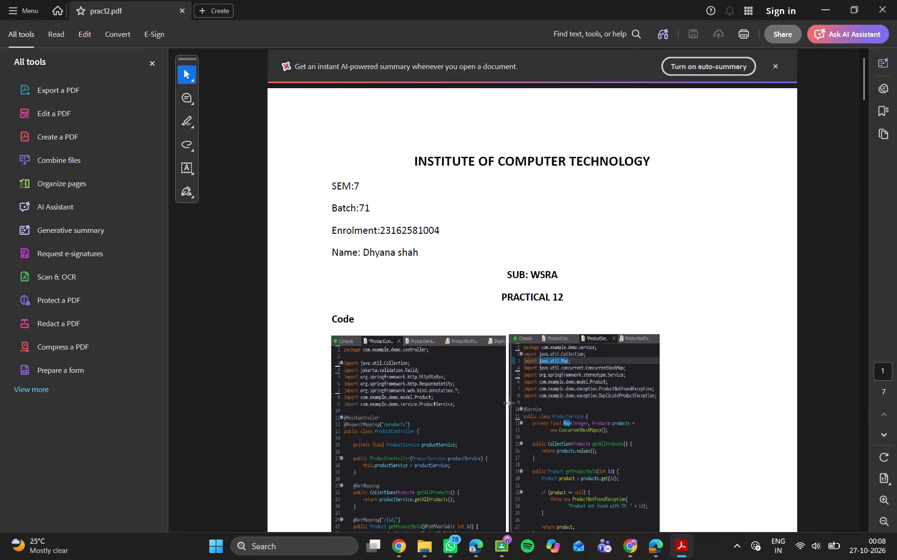
pyautogui.scroll(-8, 510, 404)
pyautogui.scroll(-20, 504, 402)
pyautogui.scroll(-17, 504, 402)
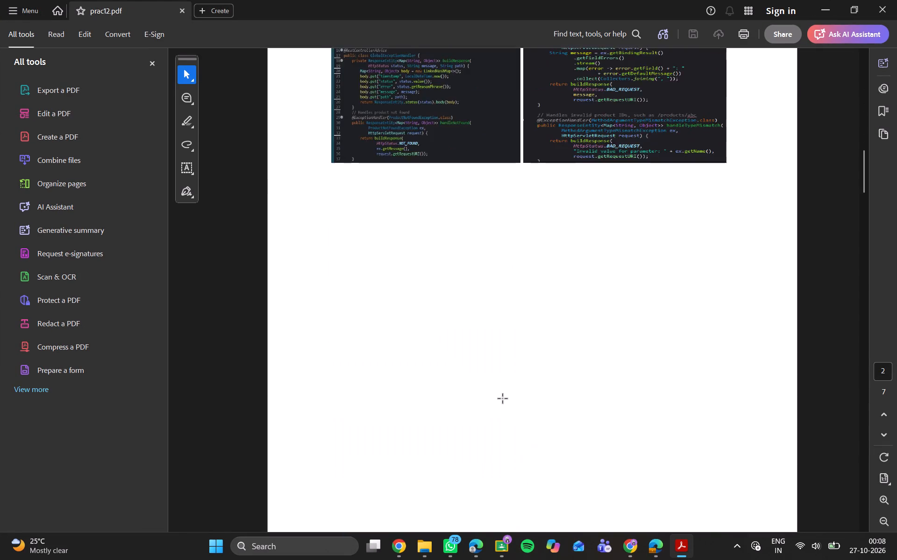
pyautogui.scroll(-20, 503, 399)
pyautogui.scroll(-10, 503, 399)
pyautogui.scroll(1, 503, 398)
pyautogui.scroll(-19, 503, 398)
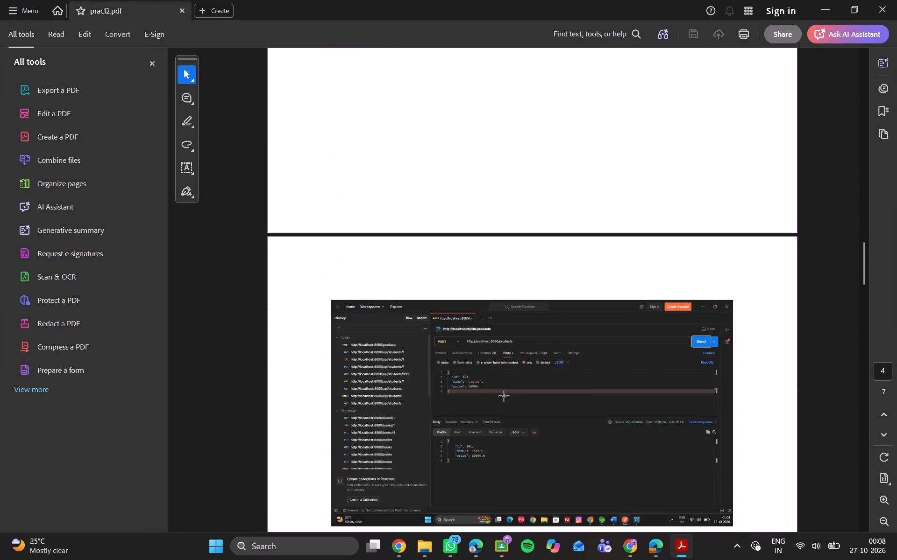
# Examine the Postman outputs in prac12.pdf for creating a product, listing products and requesting products 101 and 105.
pyautogui.scroll(-8, 505, 397)
pyautogui.keyDown('ctrl'); pyautogui.scroll(4, 526, 383); pyautogui.keyUp('ctrl')
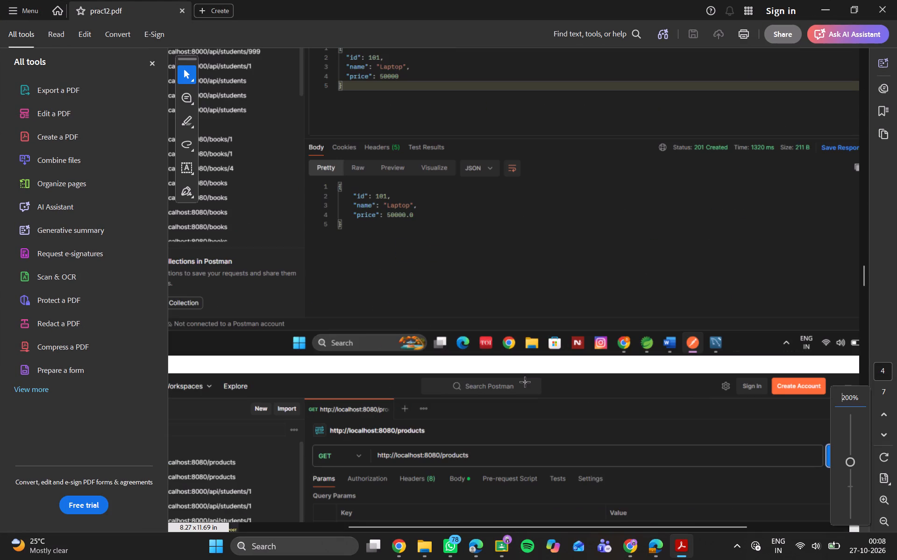
pyautogui.scroll(-17, 525, 381)
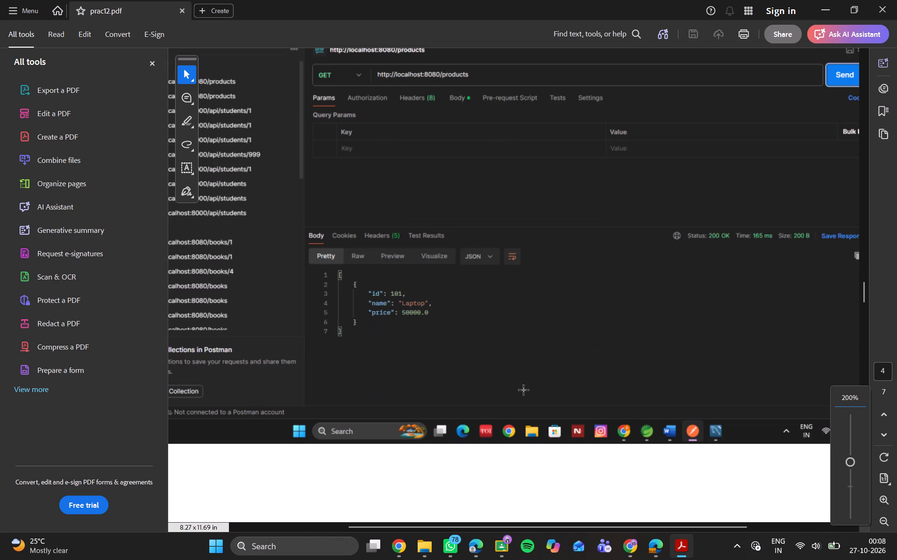
pyautogui.scroll(-20, 520, 381)
pyautogui.scroll(-20, 520, 381)
pyautogui.scroll(-7, 520, 381)
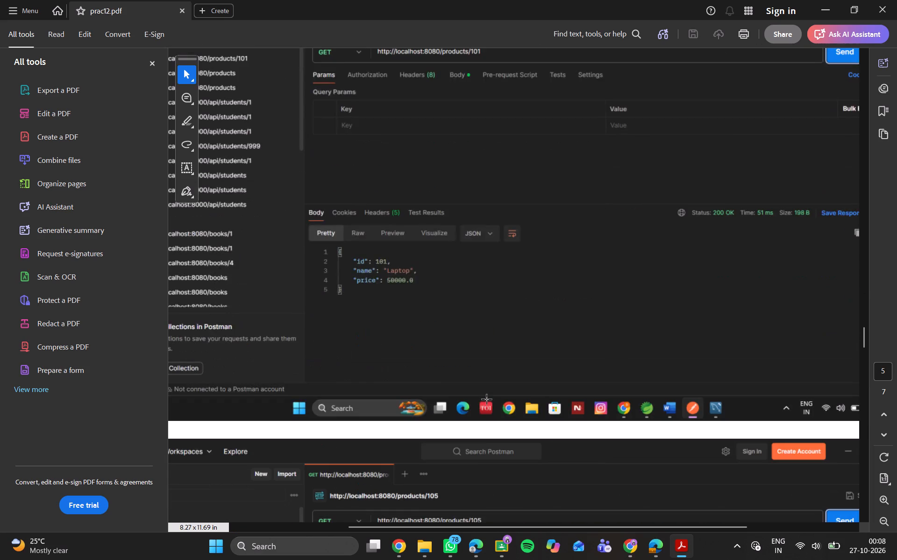
pyautogui.scroll(-18, 487, 400)
pyautogui.scroll(-13, 486, 405)
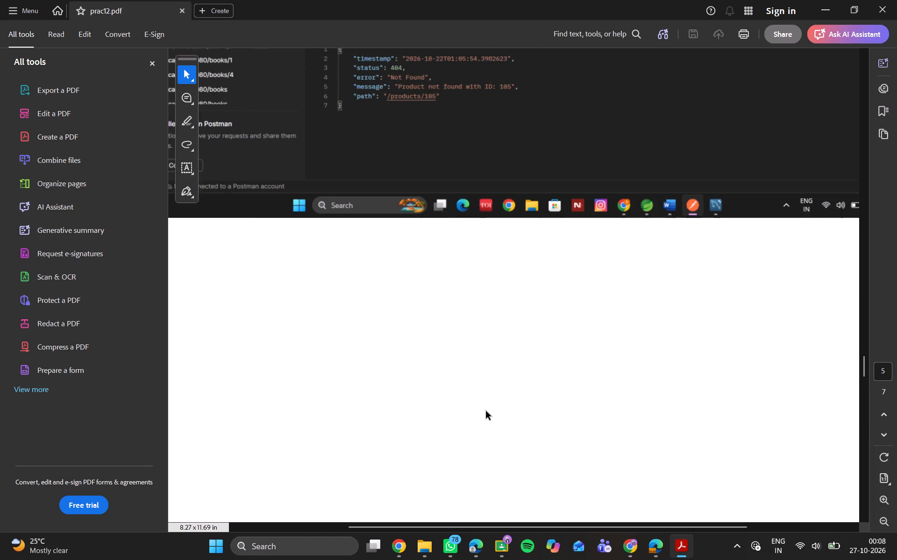
# Examine the remaining Postman outputs in prac12.pdf for invalid product data, the /products/abc request and the DELETE request on /products.
pyautogui.scroll(-20, 486, 411)
pyautogui.scroll(-14, 486, 411)
pyautogui.scroll(-18, 485, 413)
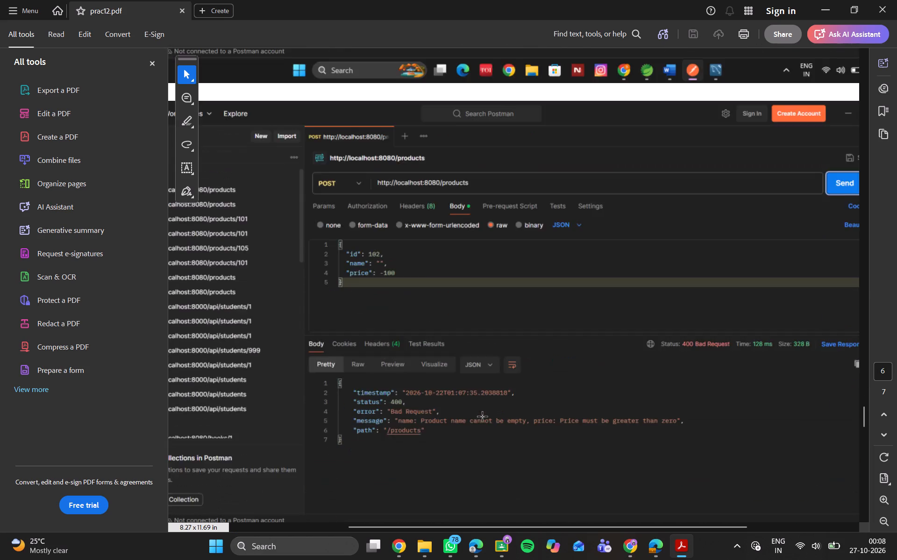
pyautogui.scroll(-15, 483, 417)
pyautogui.scroll(-20, 482, 414)
pyautogui.scroll(-6, 482, 414)
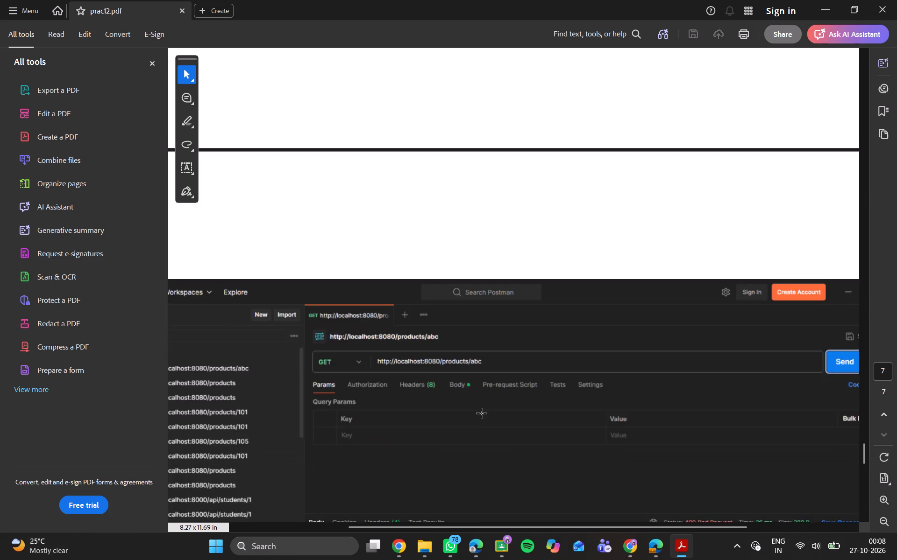
pyautogui.scroll(-18, 482, 414)
pyautogui.scroll(-12, 483, 413)
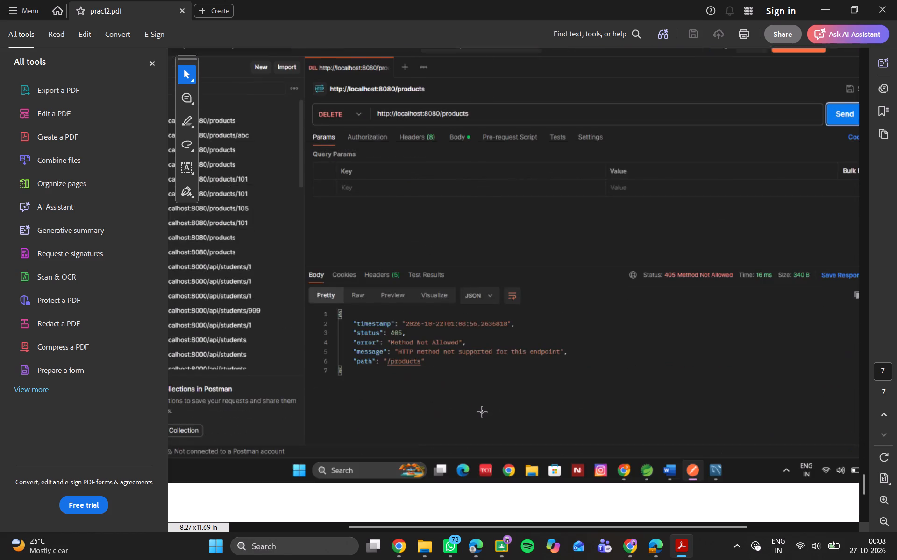
# View the end of prac12.pdf's last page and close the document.
pyautogui.scroll(-4, 483, 413)
pyautogui.scroll(-20, 483, 412)
pyautogui.scroll(-8, 483, 412)
pyautogui.click(896, 0)
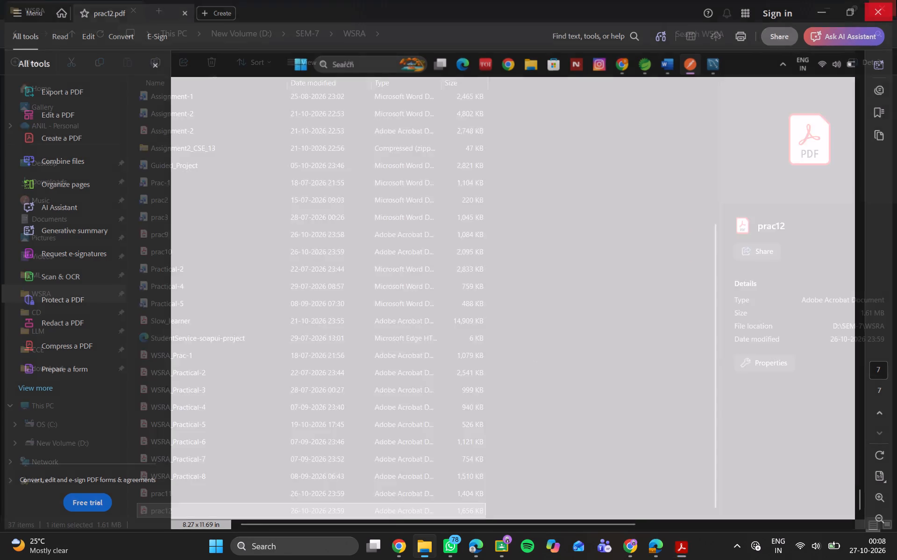
# Open the prac9 PDF from the WSRA folder with Word.
pyautogui.click(211, 232)
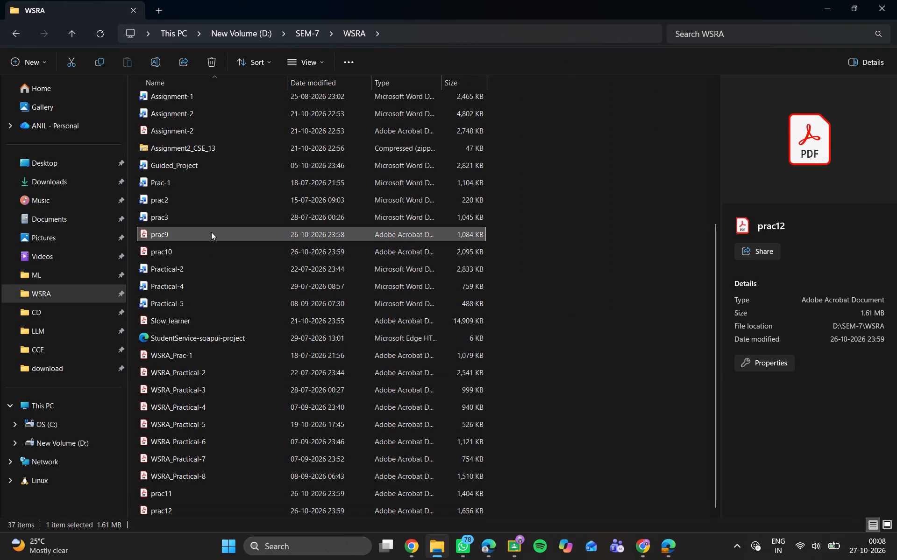
pyautogui.rightClick(211, 232)
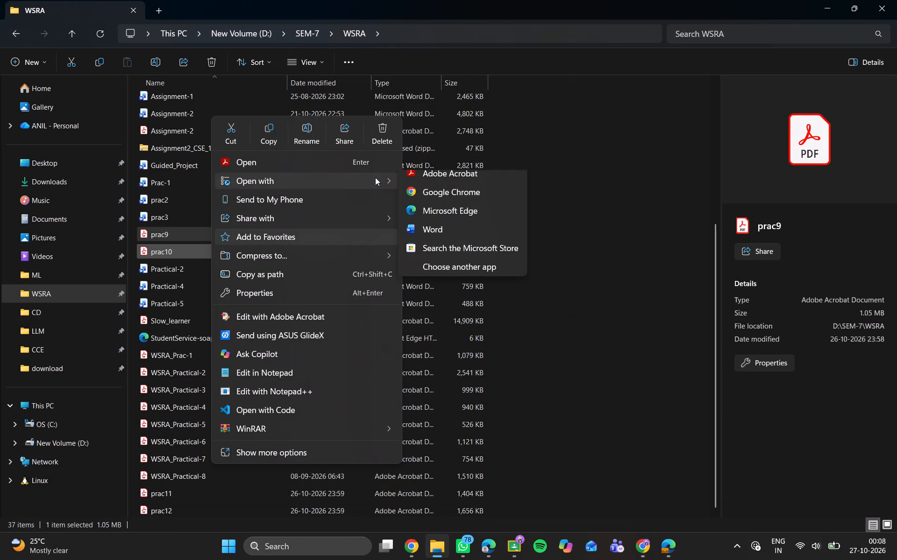
pyautogui.moveTo(461, 221); pyautogui.dragTo(467, 244)
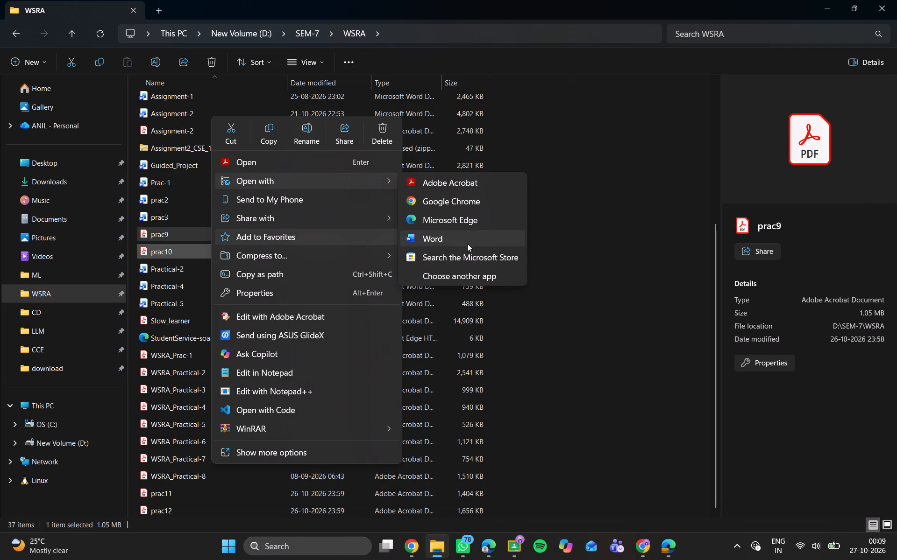
pyautogui.click(467, 244)
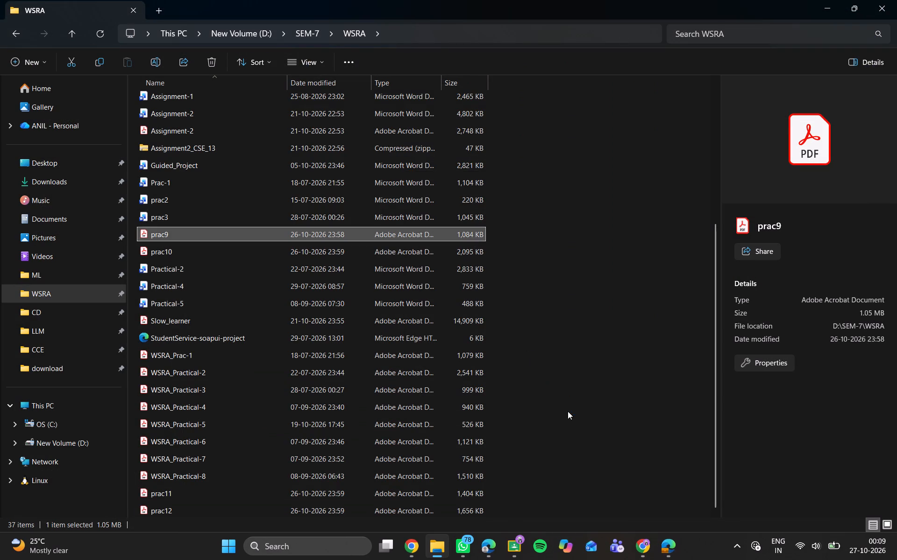
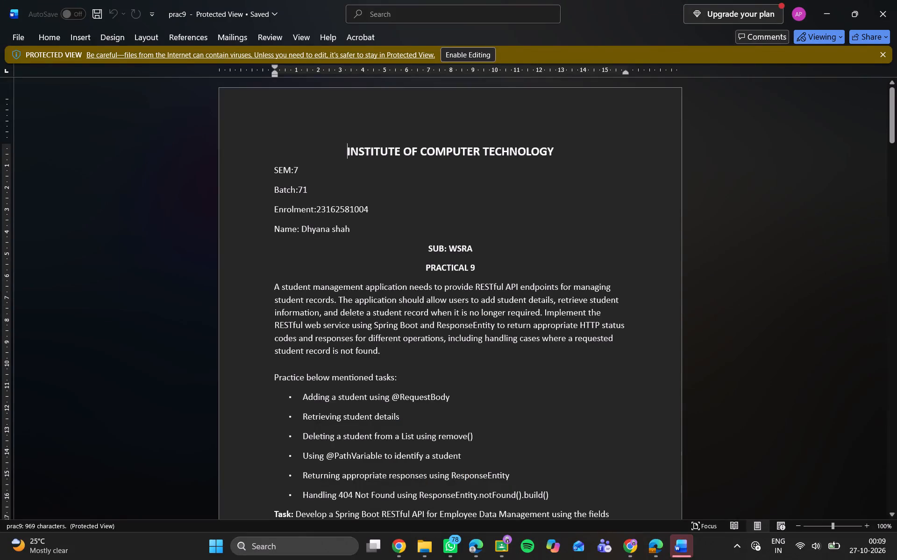
# Enable editing for the prac9 document.
pyautogui.click(457, 56)
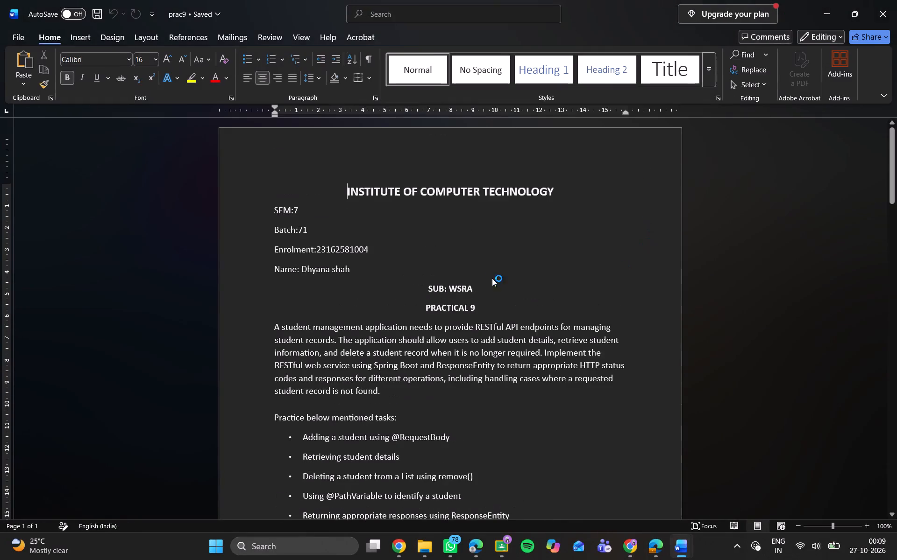
# Browse to the WSRA folder inside SEM-7 and open the Practical-5 Word document.
pyautogui.hotkey('ctrl', 'o')
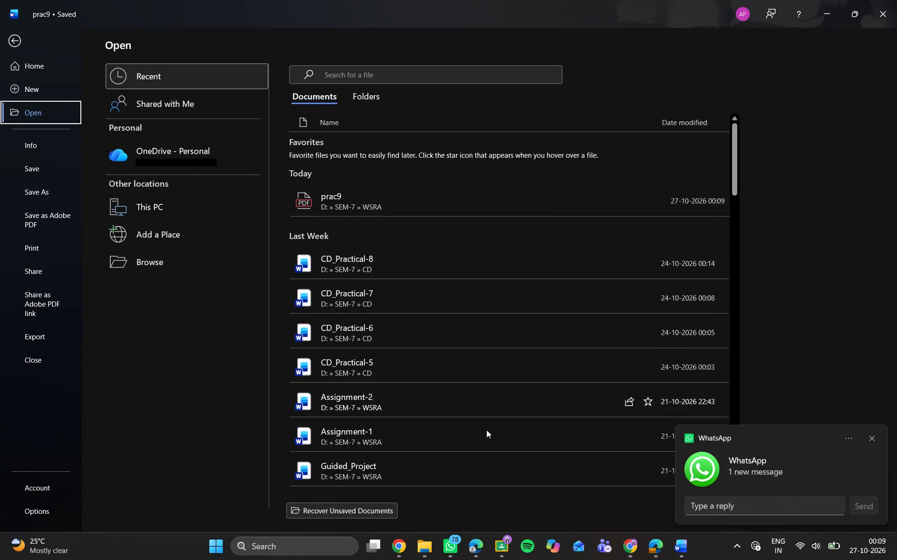
pyautogui.scroll(-5, 484, 465)
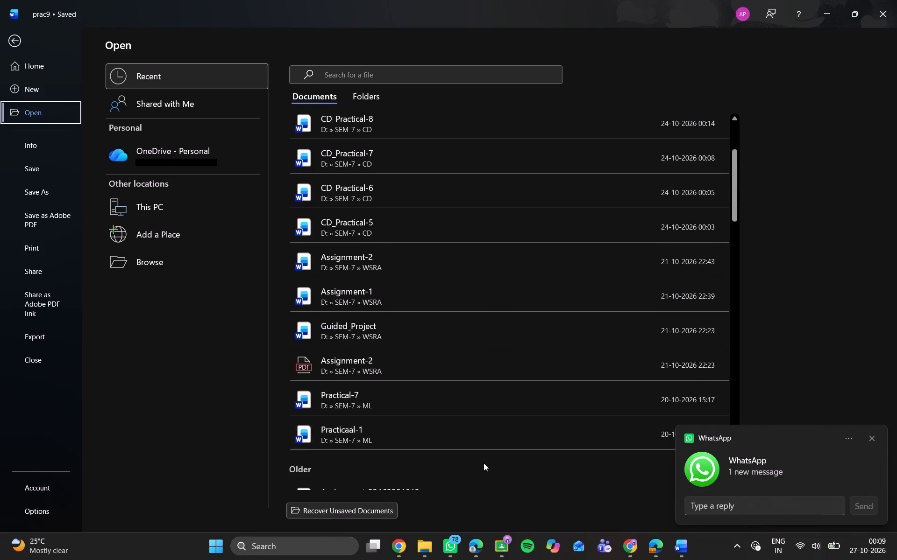
pyautogui.scroll(-1, 484, 463)
pyautogui.scroll(-5, 465, 366)
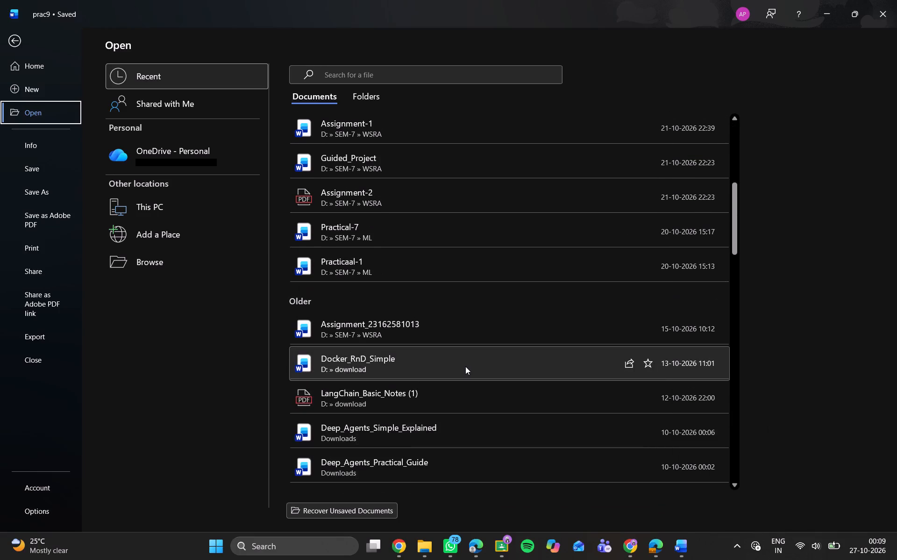
pyautogui.click(51, 110)
pyautogui.click(145, 256)
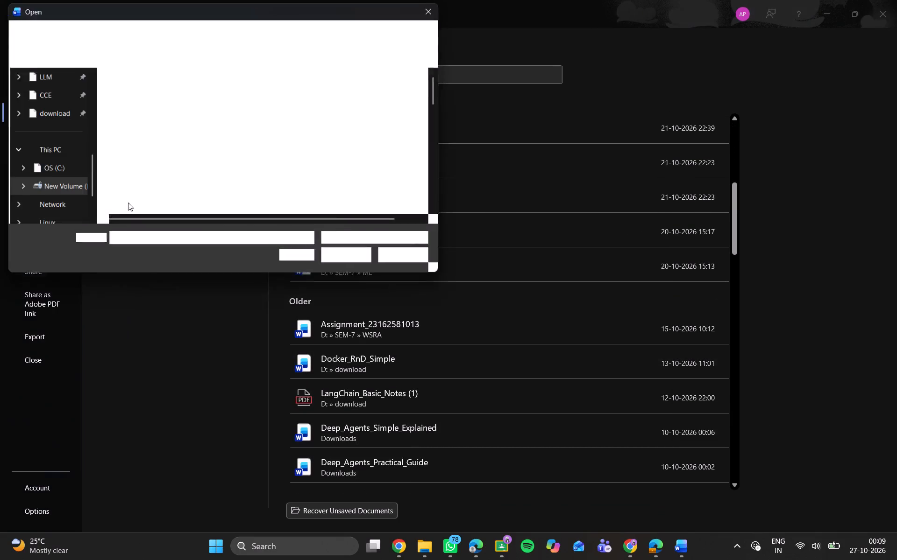
pyautogui.scroll(-4, 121, 153)
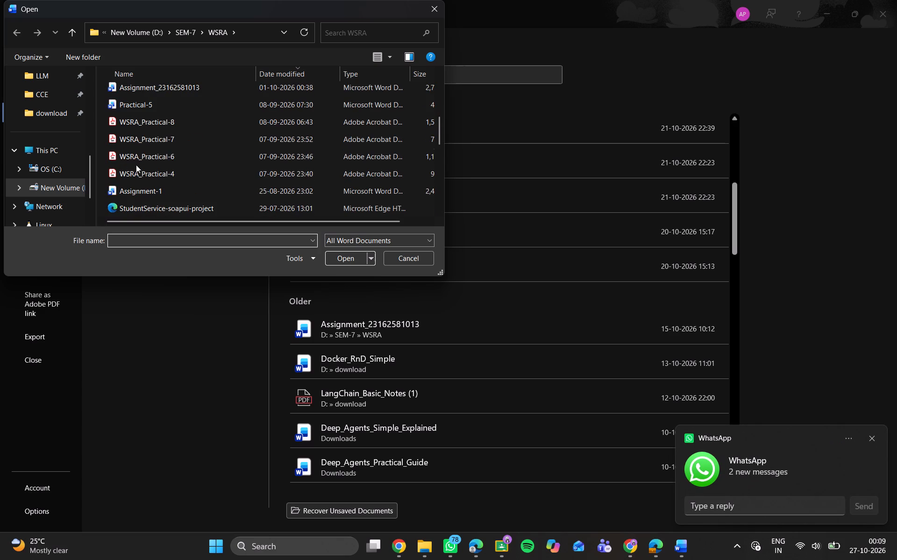
pyautogui.scroll(-13, 143, 165)
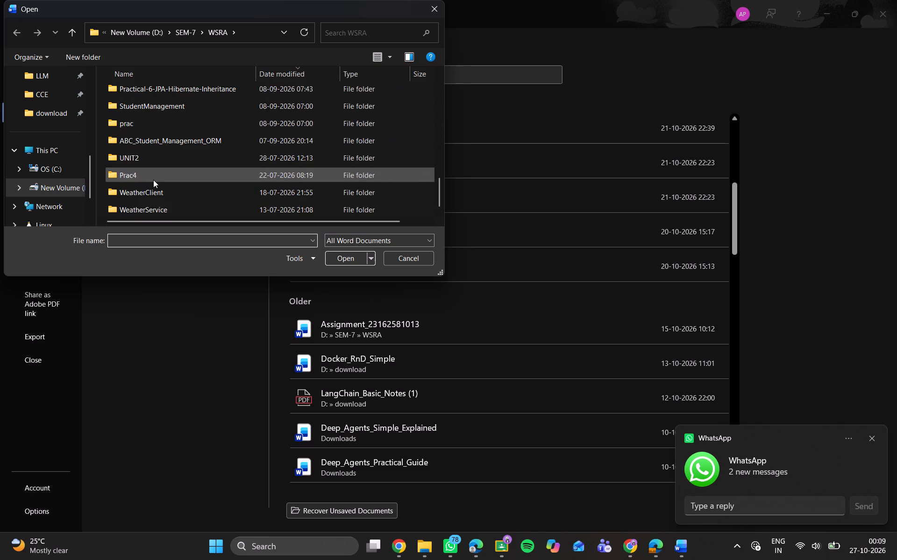
pyautogui.scroll(3, 153, 180)
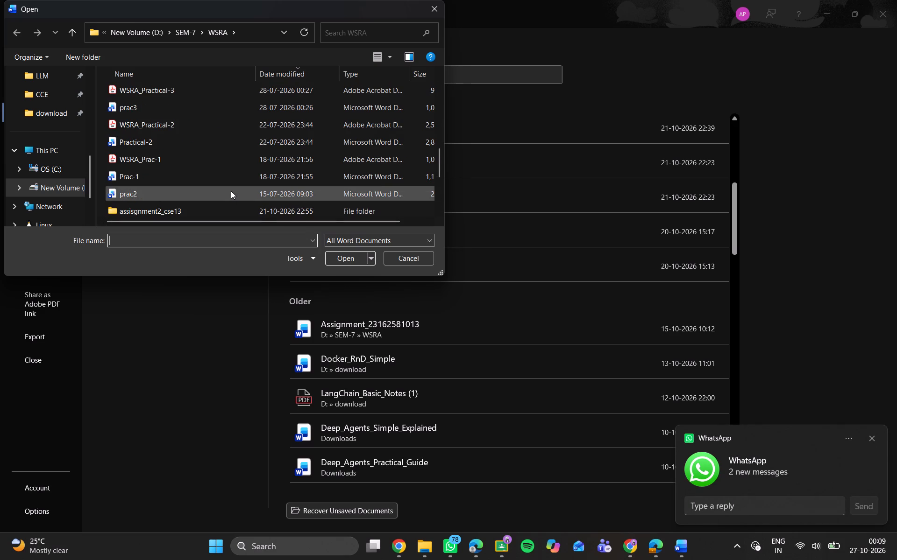
pyautogui.scroll(3, 231, 191)
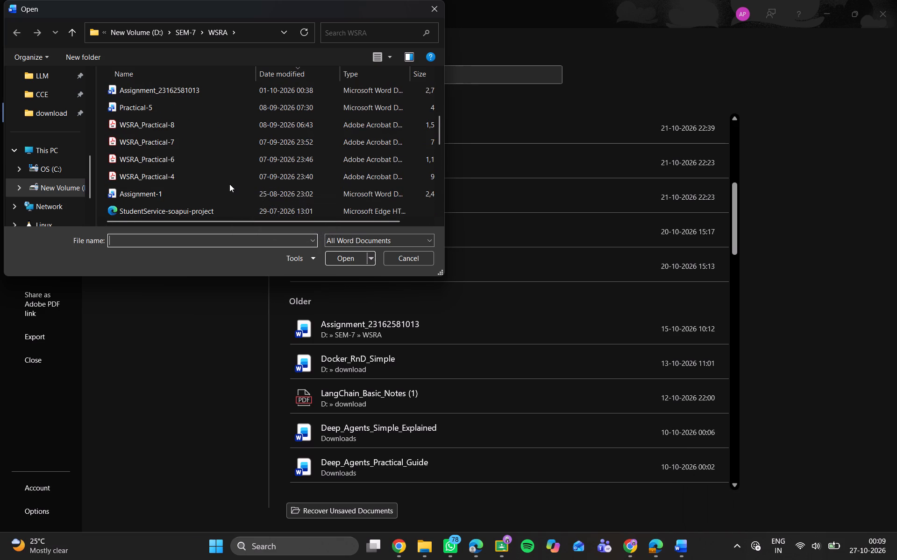
pyautogui.scroll(5, 229, 183)
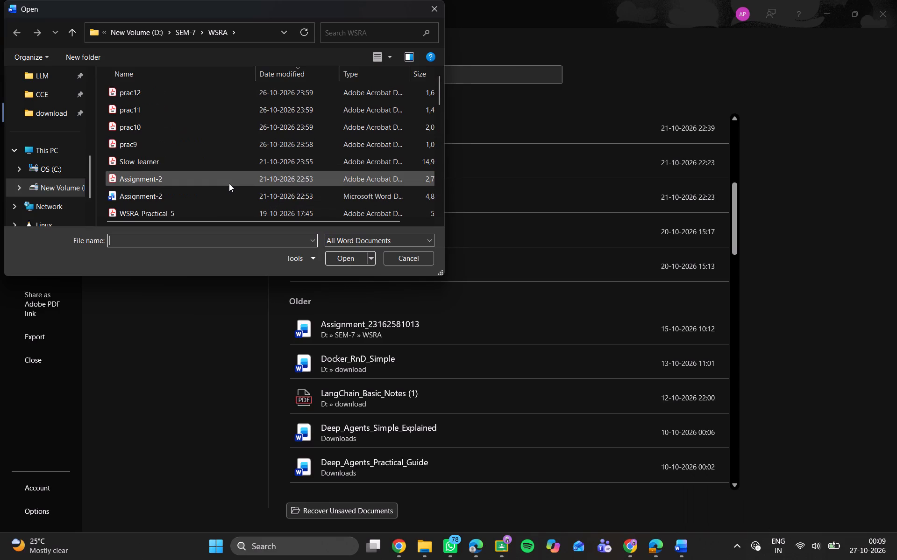
pyautogui.scroll(8, 229, 183)
pyautogui.scroll(-4, 229, 182)
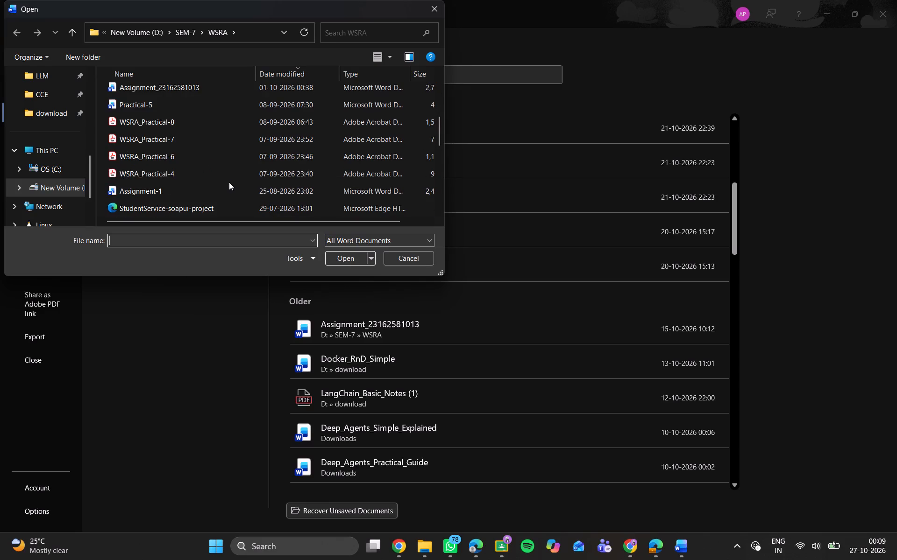
pyautogui.doubleClick(186, 108)
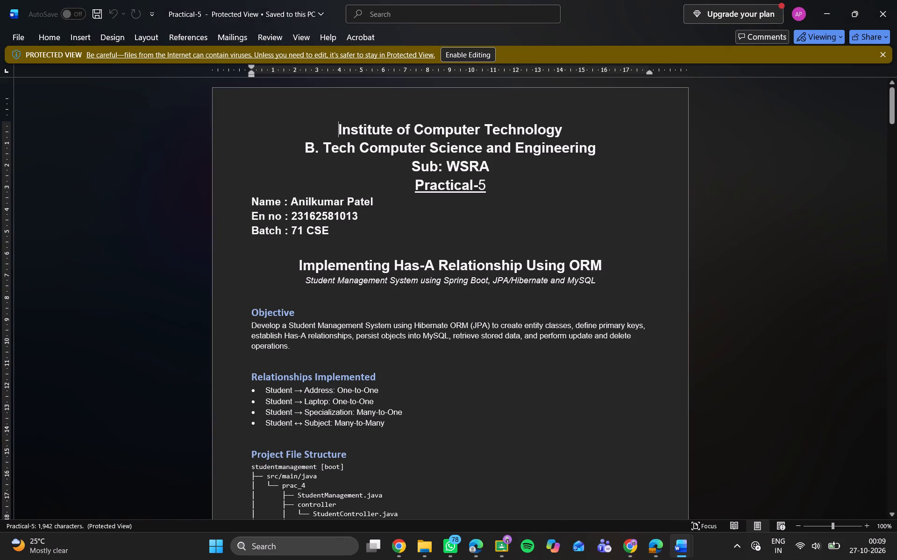
# Copy the heading and student details block from the Practical-5 document and replace the header block of prac9 with it.
pyautogui.moveTo(401, 236); pyautogui.dragTo(328, 113)
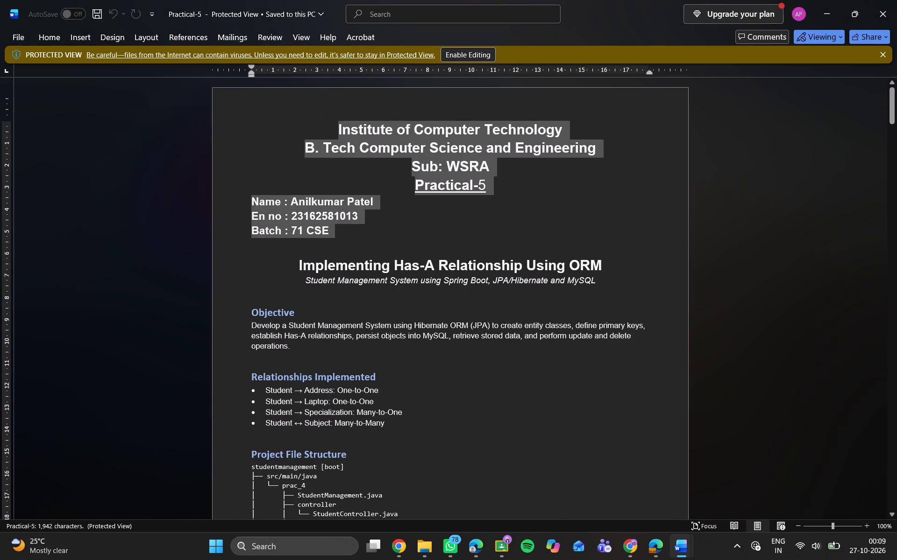
pyautogui.hotkey('ctrl', 'c')
pyautogui.click(896, 0)
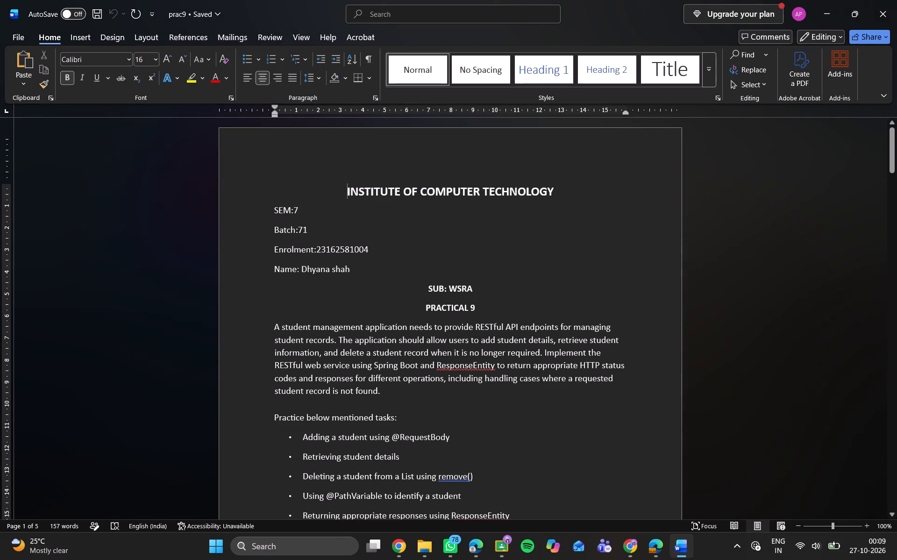
pyautogui.moveTo(493, 303); pyautogui.dragTo(338, 163)
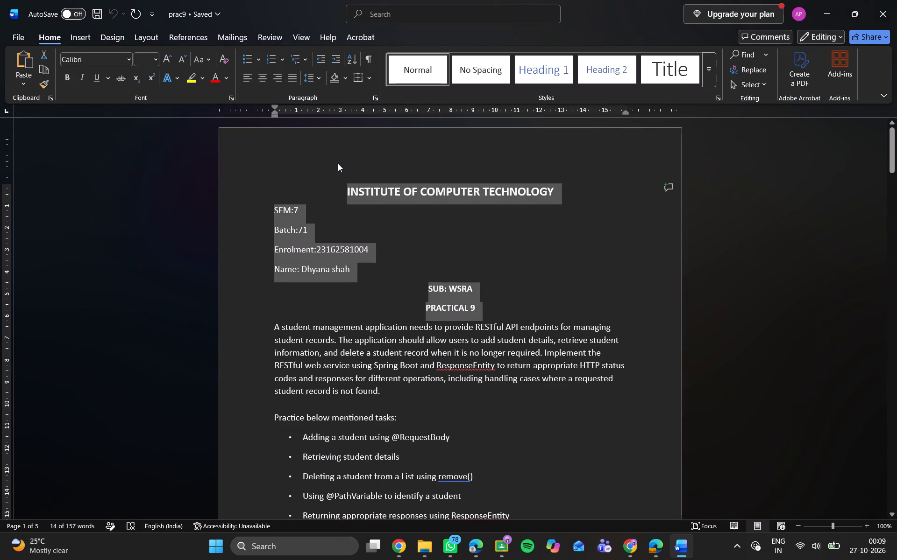
pyautogui.hotkey('ctrl', 'v')
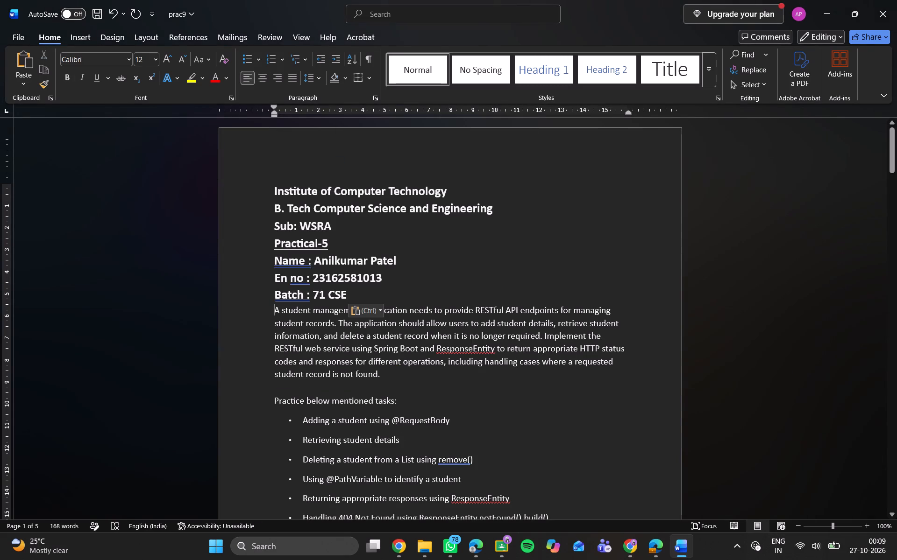
# Centre the four heading lines in prac9, from the institute name down to the practical number.
pyautogui.moveTo(407, 240); pyautogui.dragTo(250, 189)
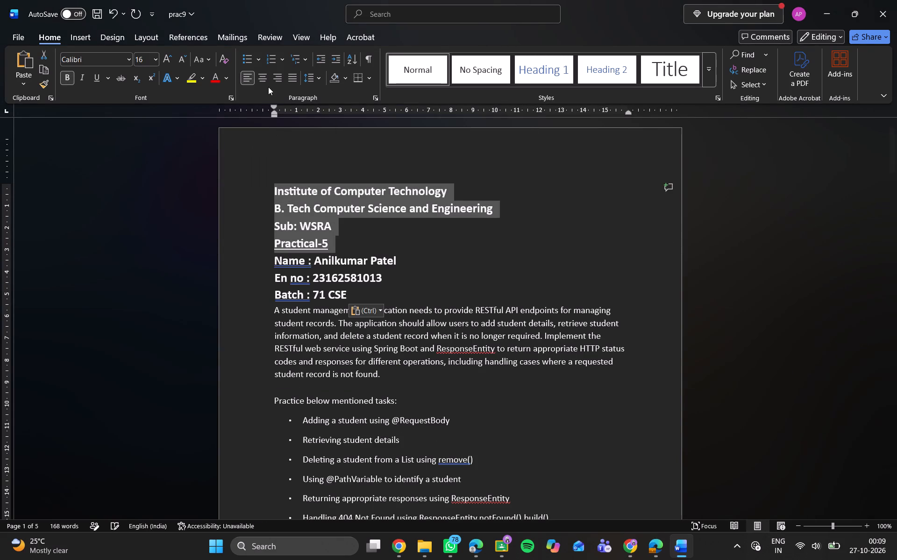
pyautogui.click(263, 81)
pyautogui.click(469, 289)
# Change the practical number in the prac9 heading to Practical-9.
pyautogui.click(495, 235)
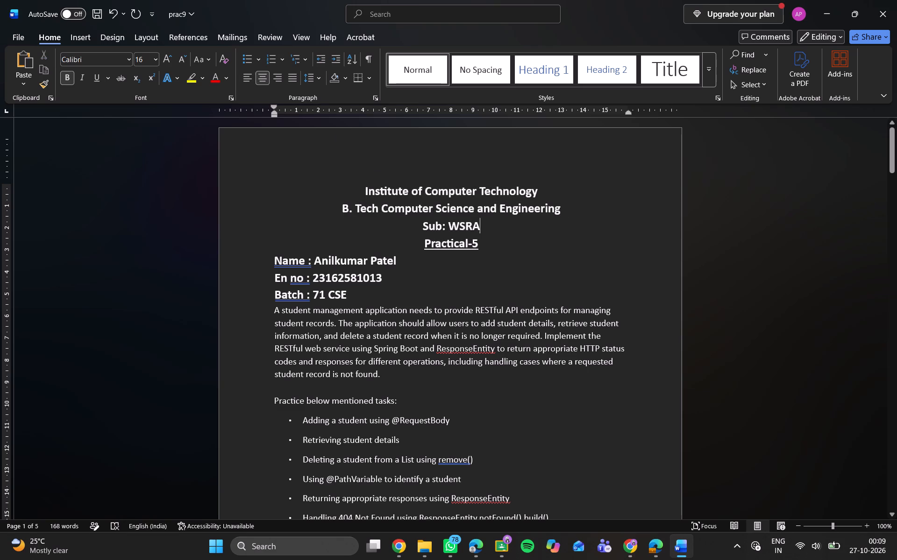
pyautogui.click(495, 242)
pyautogui.press('BackSpace')
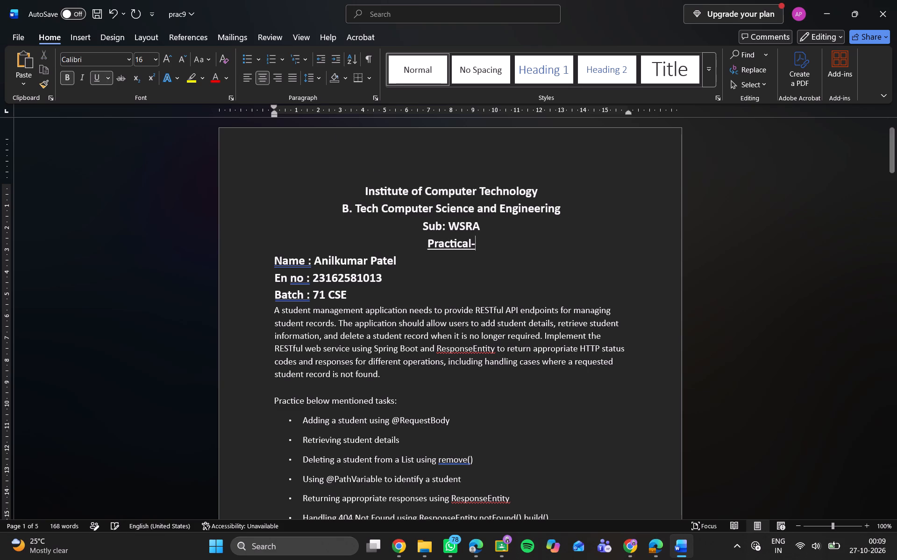
pyautogui.press('9')
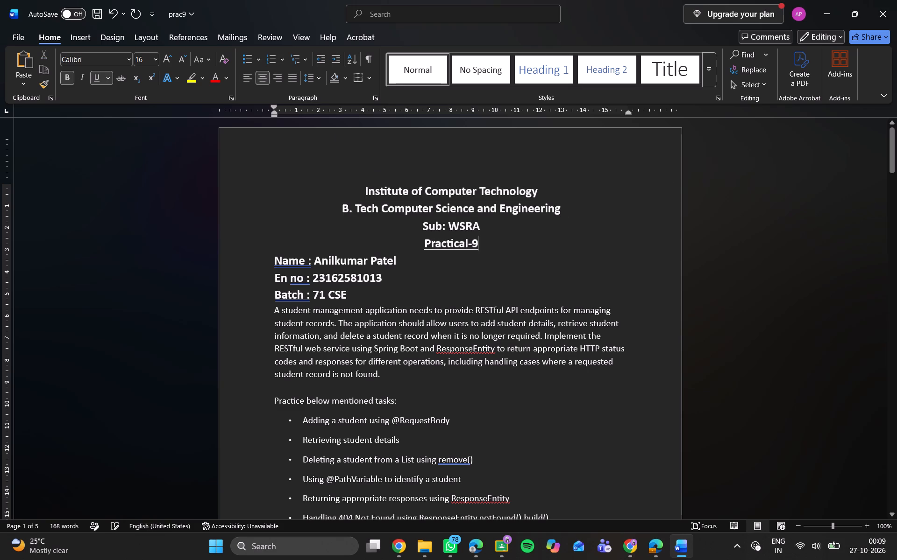
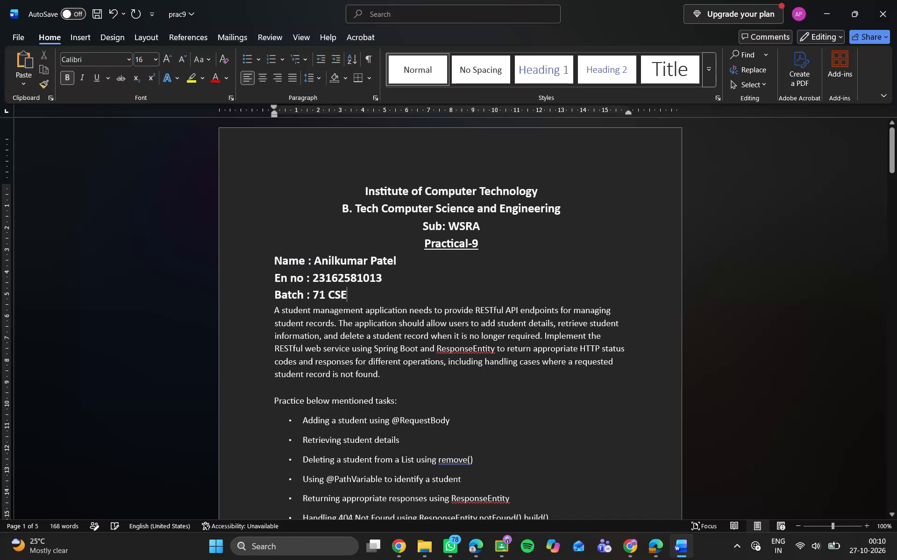
# Add a blank line below the Batch line in prac9 and reduce its font size to 9.
pyautogui.press('Return')
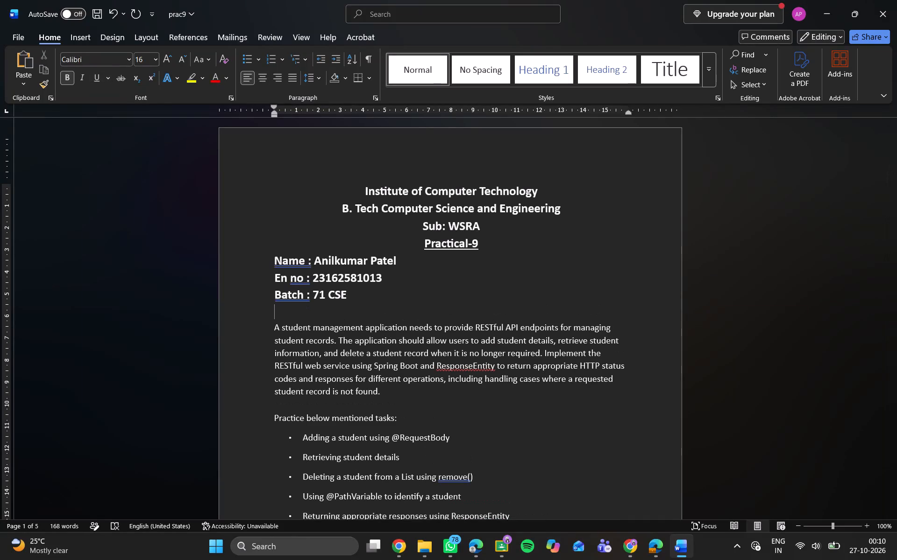
pyautogui.hotkey('ctrl', 'shift', ',')
pyautogui.hotkey('ctrl', 'shift', ',')
pyautogui.hotkey('ctrl', 'shift', ',')
pyautogui.hotkey('ctrl', 'shift', ',')
pyautogui.hotkey('ctrl', 'shift', ',')
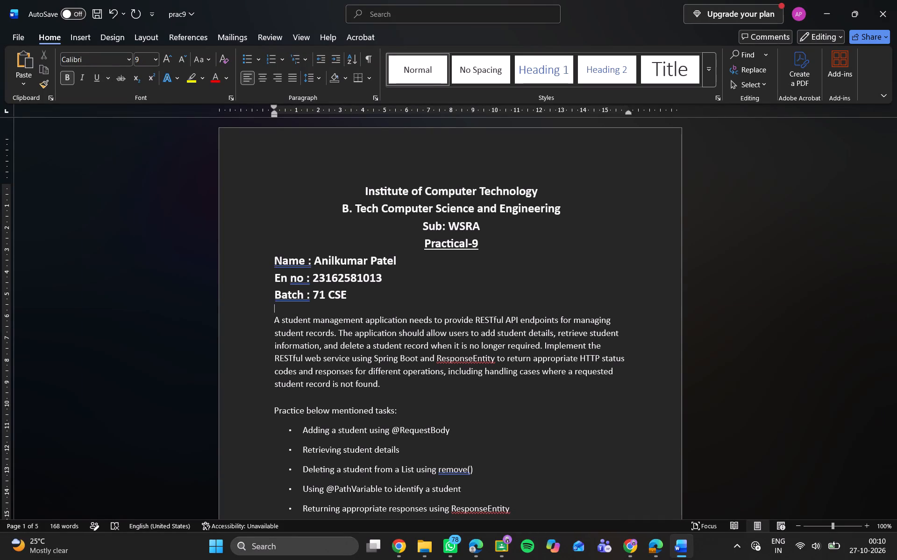
# Look through all pages of prac9 to check the layout of the text, code and output screenshots.
pyautogui.scroll(-2, 430, 291)
pyautogui.keyDown('ctrl'); pyautogui.scroll(-1, 430, 291); pyautogui.keyUp('ctrl')
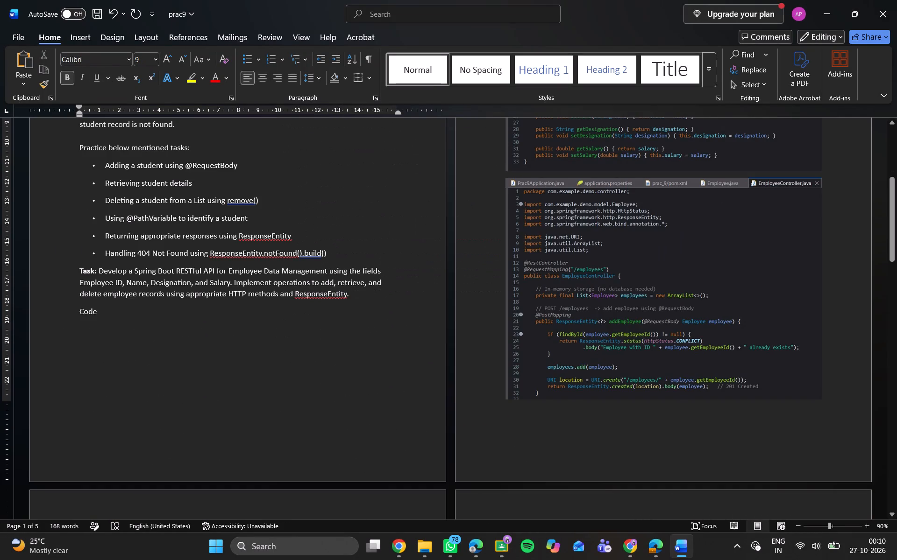
pyautogui.scroll(4, 430, 291)
pyautogui.scroll(-10, 430, 291)
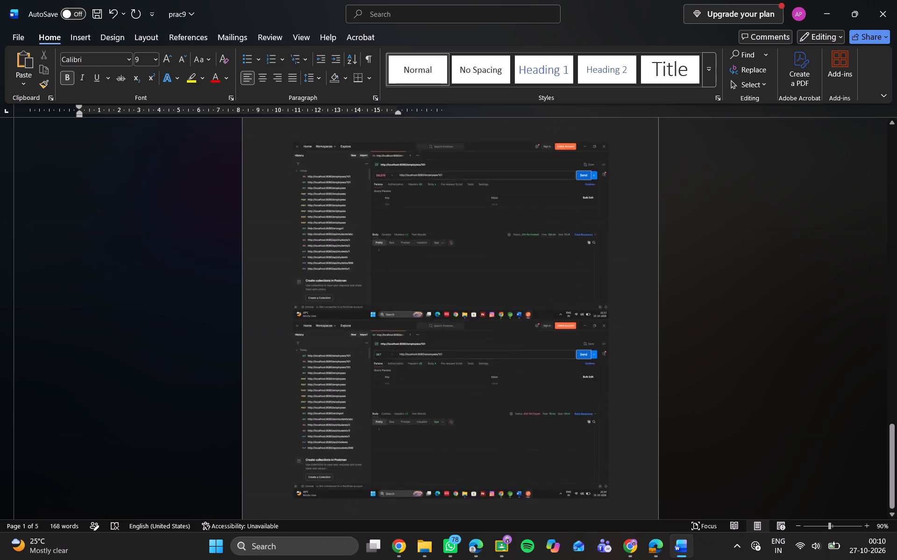
pyautogui.scroll(-1, 430, 291)
pyautogui.scroll(5, 430, 291)
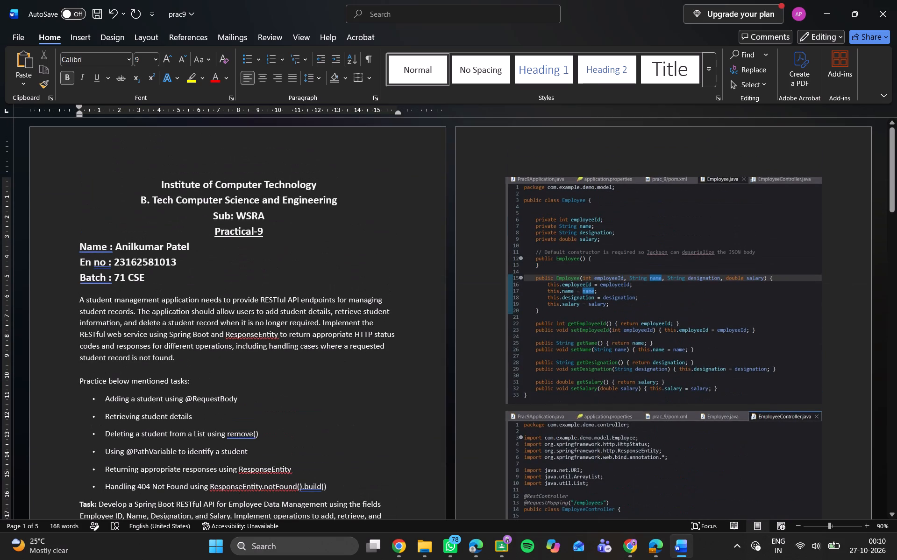
# Save the document as a Word document named WSRA_Practical-9 in the WSRA folder, following the naming of the existing practical PDFs.
pyautogui.hotkey('ctrl', 's')
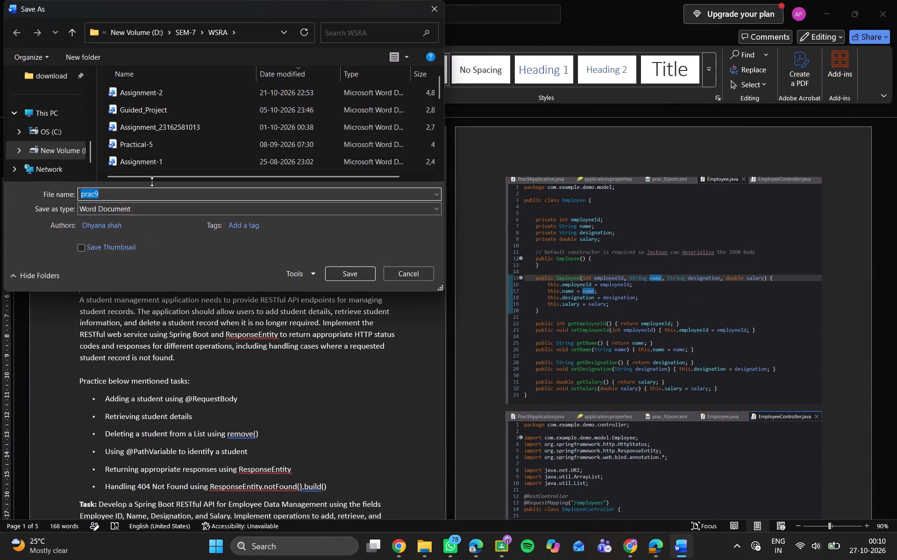
pyautogui.click(152, 193)
pyautogui.scroll(-1, 164, 176)
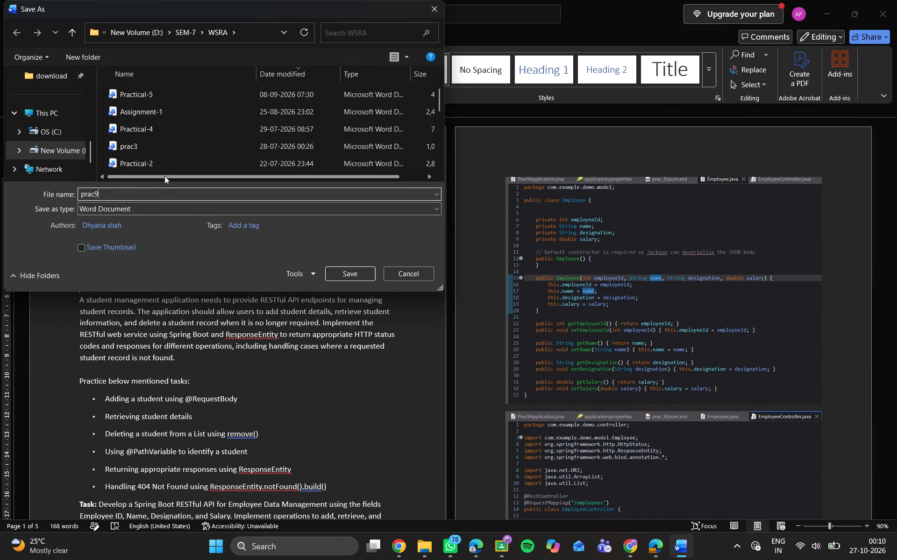
pyautogui.scroll(-7, 164, 176)
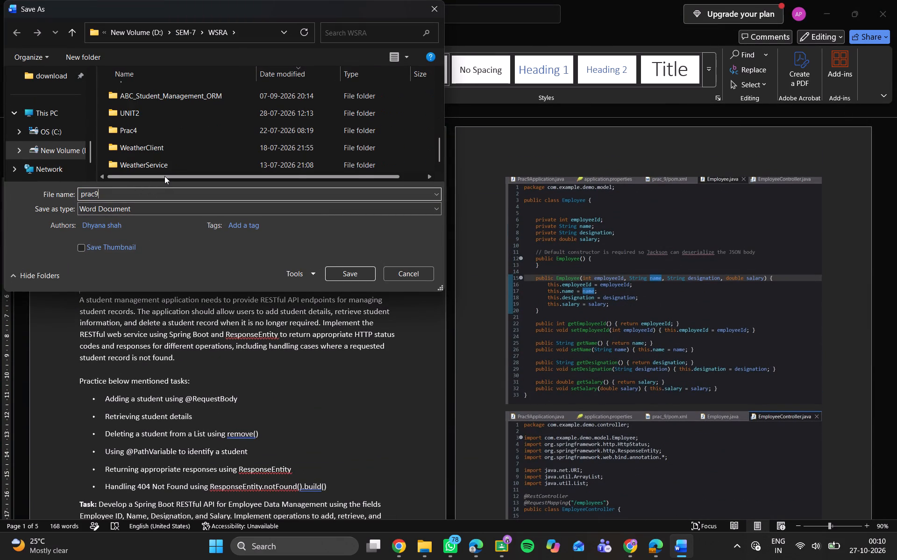
pyautogui.scroll(7, 164, 176)
pyautogui.press('super+2')
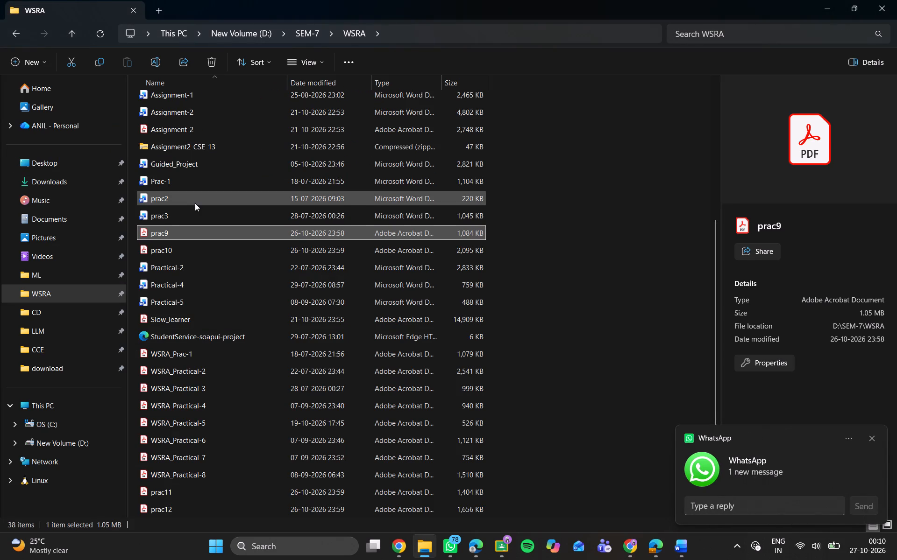
pyautogui.press('super+2')
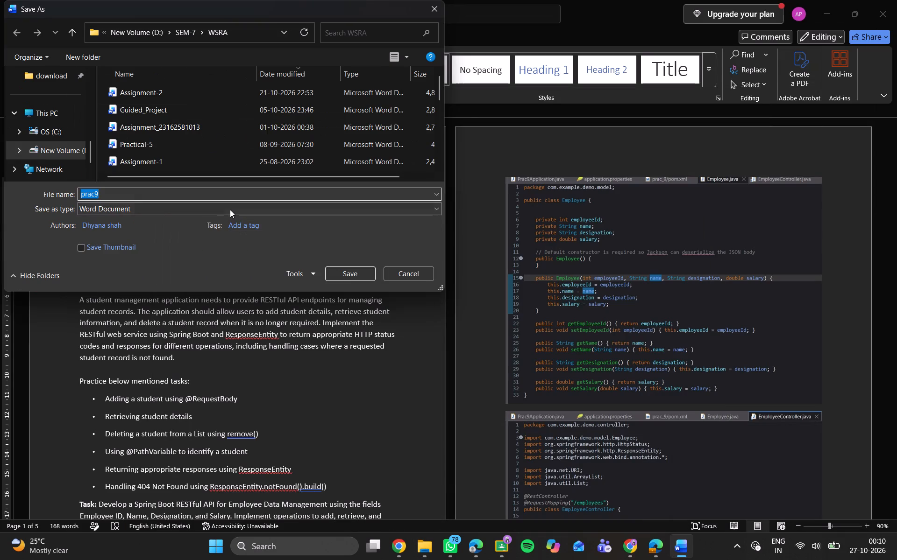
pyautogui.write('WSRA')
pyautogui.write('_Pract')
pyautogui.write('ical')
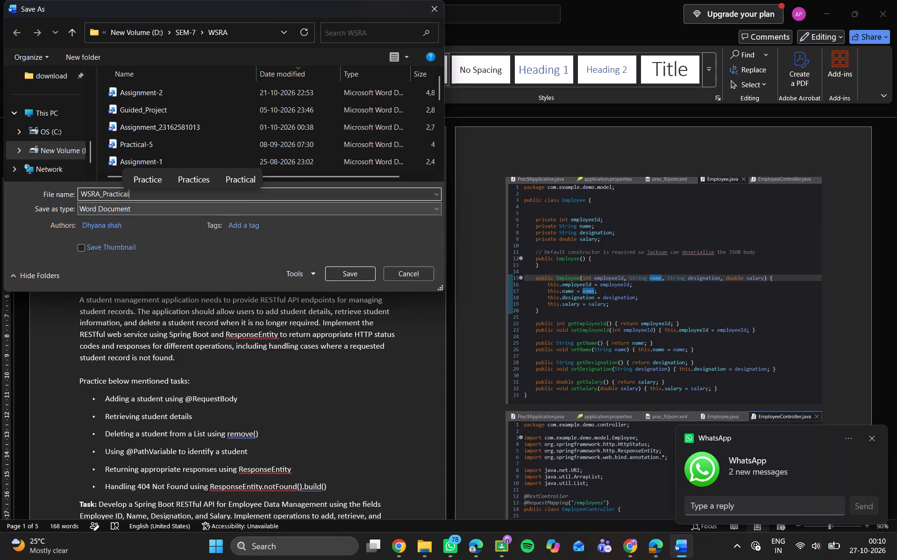
pyautogui.write('-9')
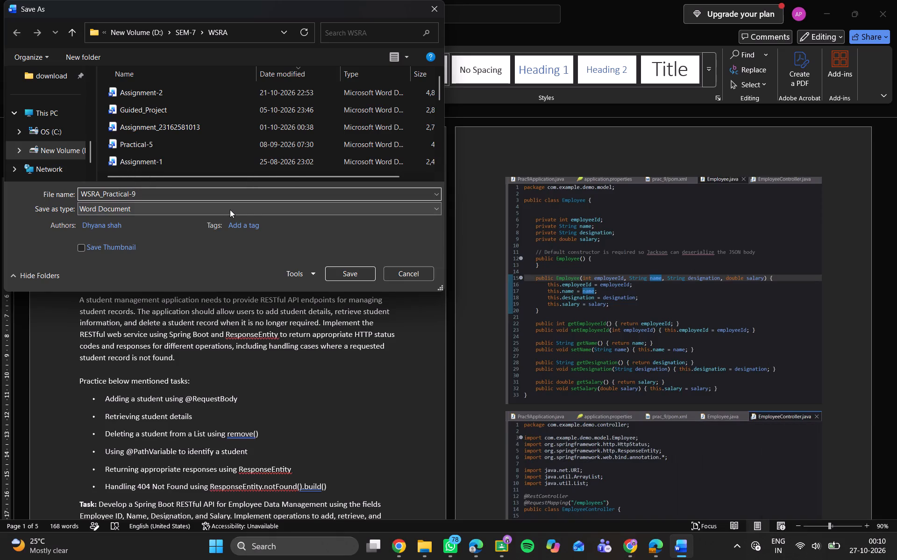
pyautogui.press('Return')
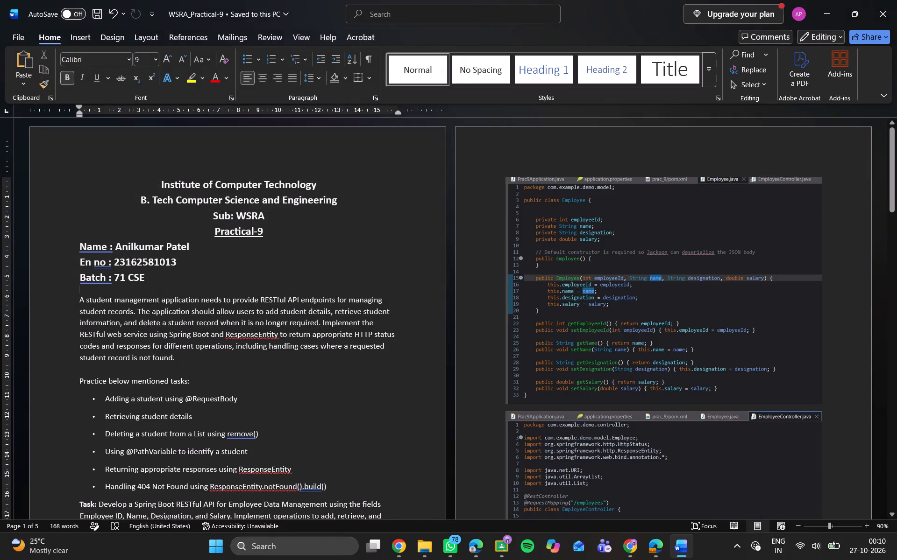
# Open the Save As options for the WSRA_Practical-9 document.
pyautogui.click(19, 39)
pyautogui.click(57, 198)
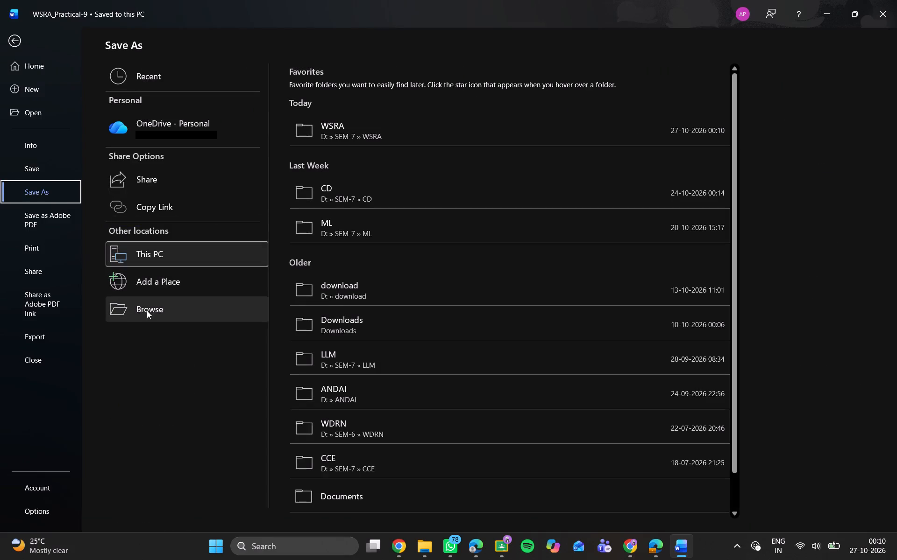
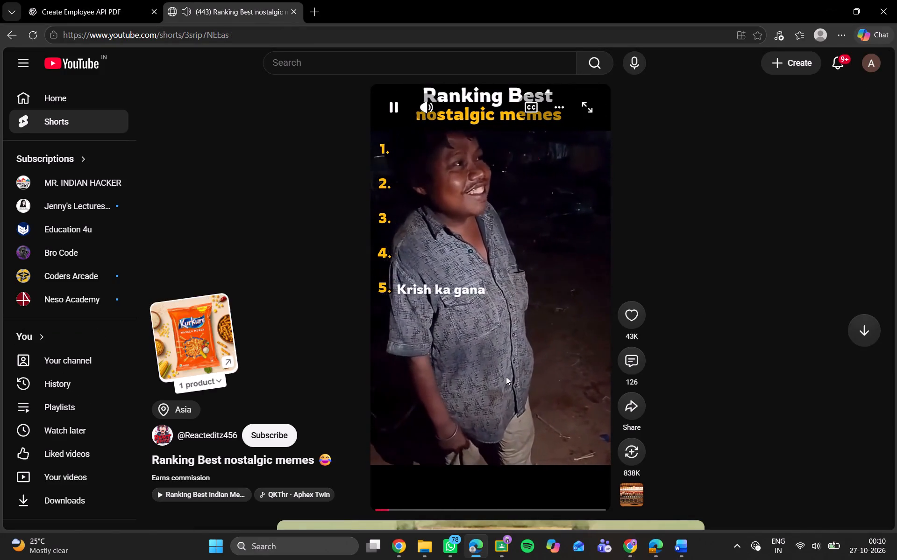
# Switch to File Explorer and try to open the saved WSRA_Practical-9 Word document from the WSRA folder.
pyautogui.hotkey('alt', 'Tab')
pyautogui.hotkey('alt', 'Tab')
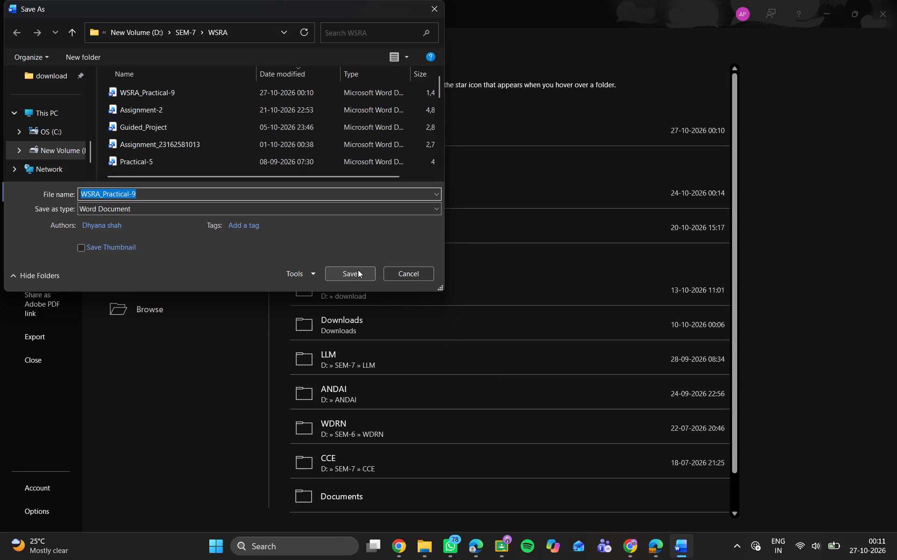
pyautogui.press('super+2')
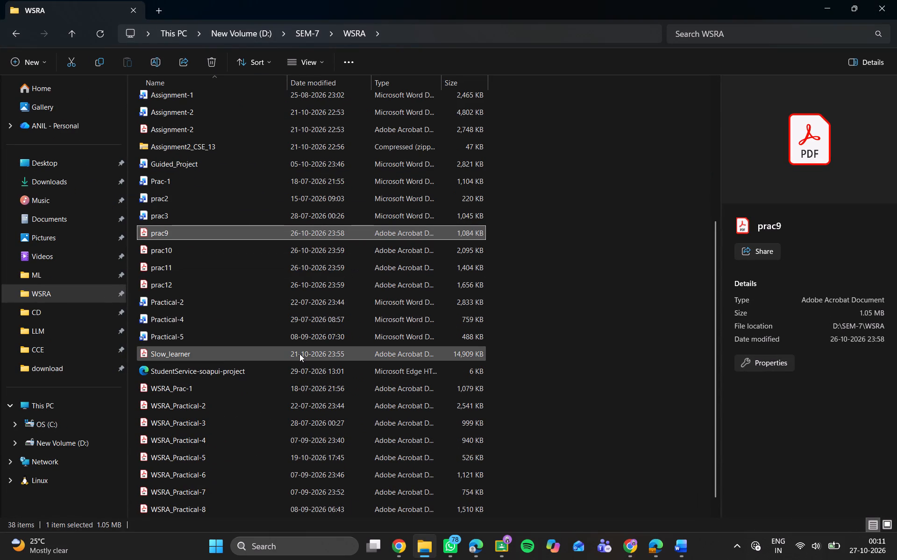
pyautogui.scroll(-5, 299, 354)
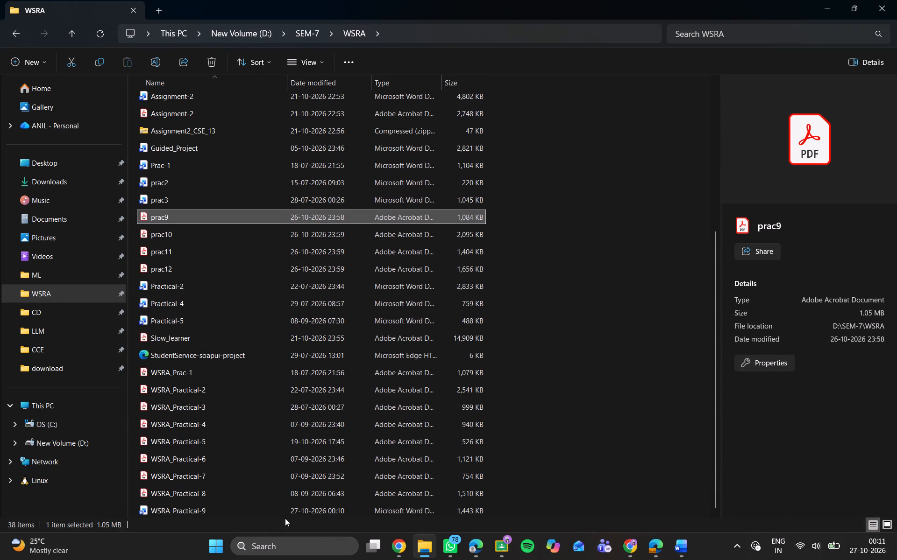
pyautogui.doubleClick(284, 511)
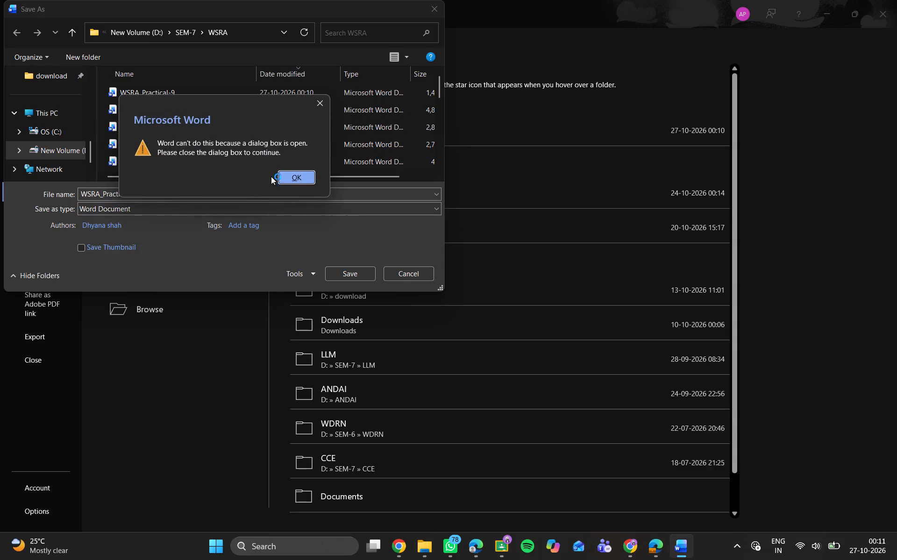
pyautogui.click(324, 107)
# Cancel the pending Save As dialog for the WSRA_Practical-9 document in Word.
pyautogui.click(404, 272)
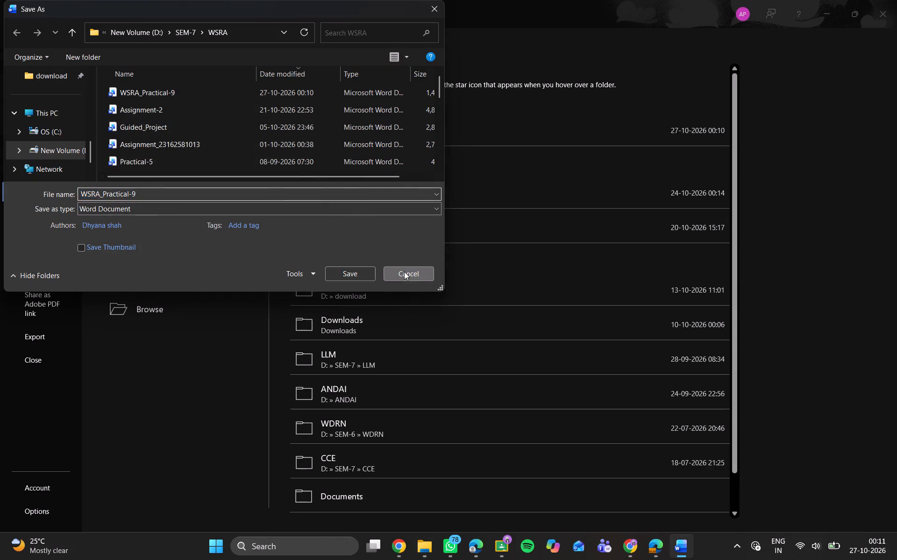
# Switch to File Explorer and open the WSRA_Practical-9 Word document from the WSRA folder.
pyautogui.press('super+2')
pyautogui.click(237, 504)
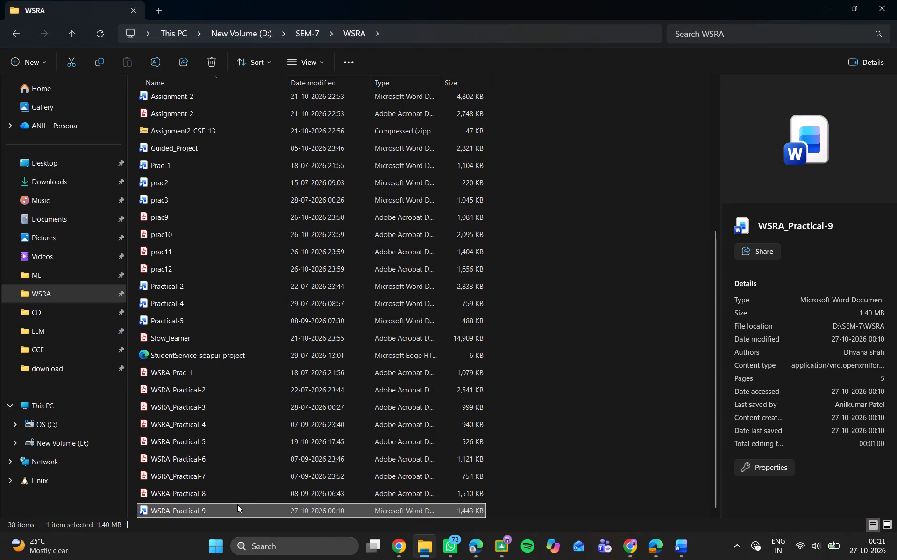
pyautogui.click(237, 505)
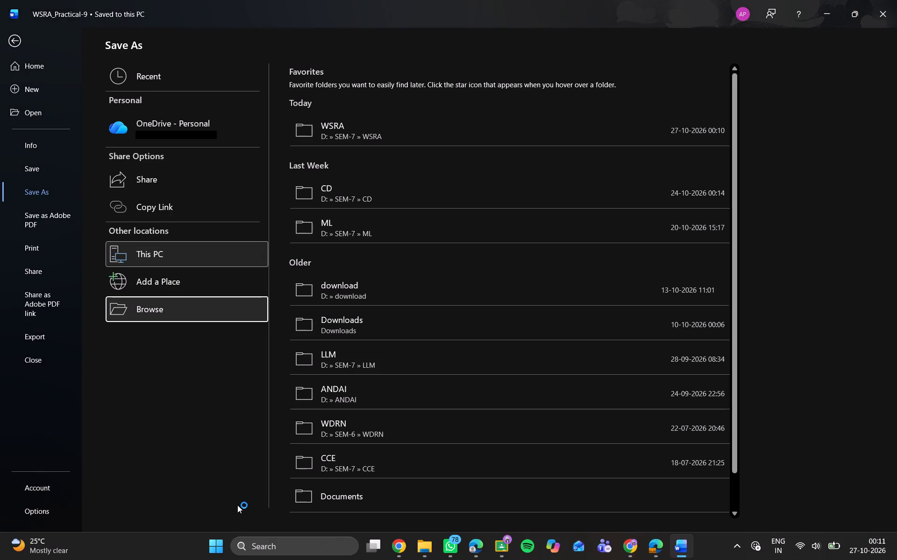
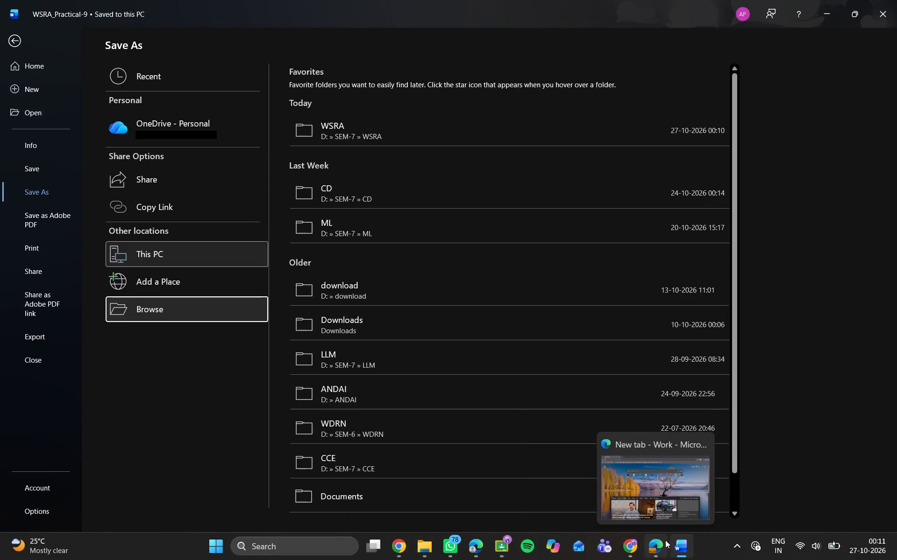
# Switch from Word to the Edge browser window that has the YouTube Shorts video open.
pyautogui.hotkey('alt', 'Tab')
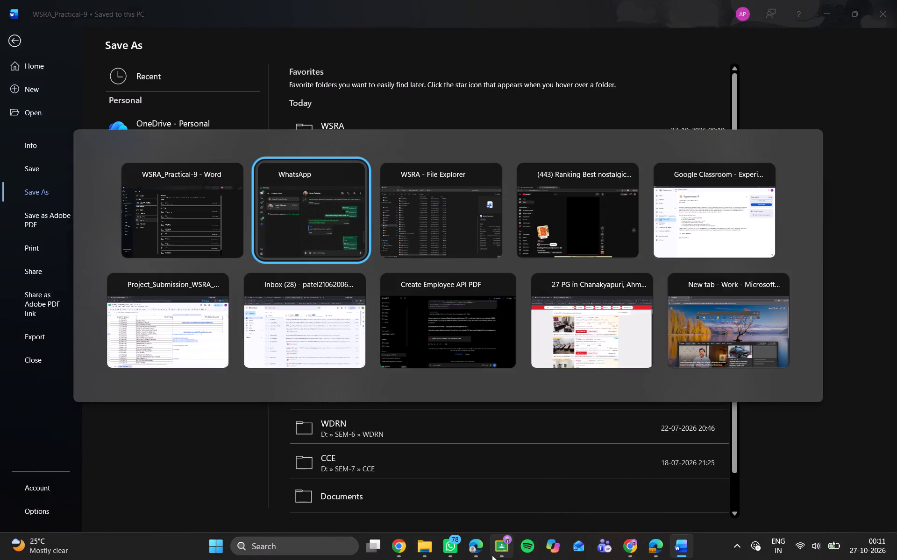
pyautogui.keyDown('alt'); pyautogui.click(578, 208); pyautogui.keyUp('alt')
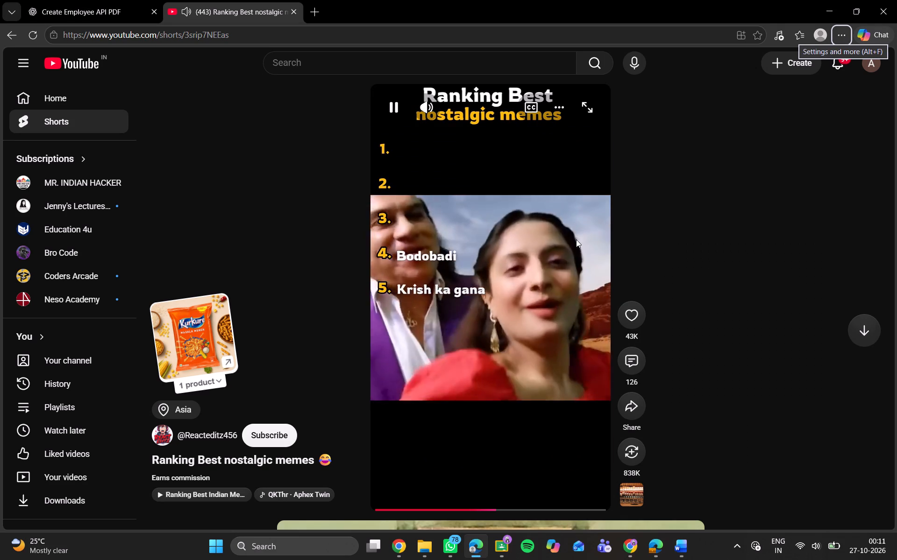
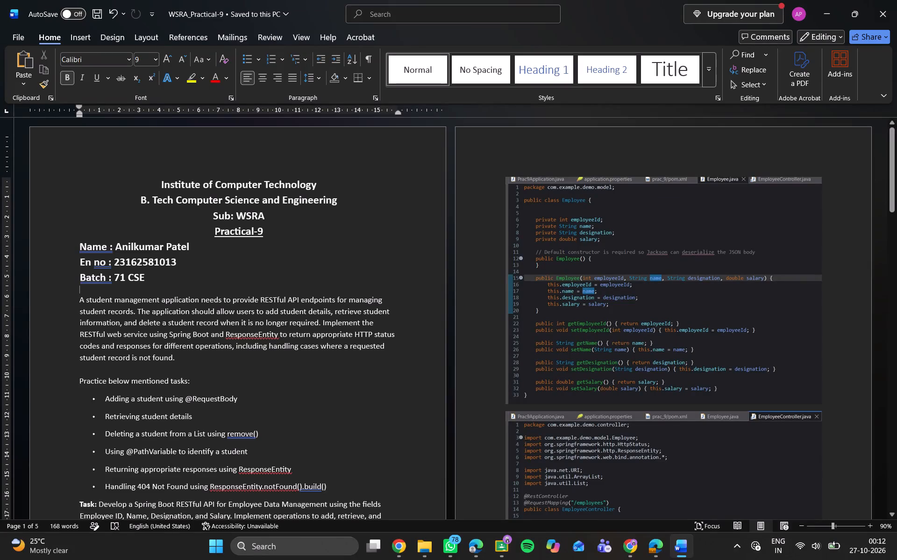
# Save a PDF copy of the document as WSRA_Practical-9 in the SEM-7 WSRA folder.
pyautogui.scroll(-7, 388, 295)
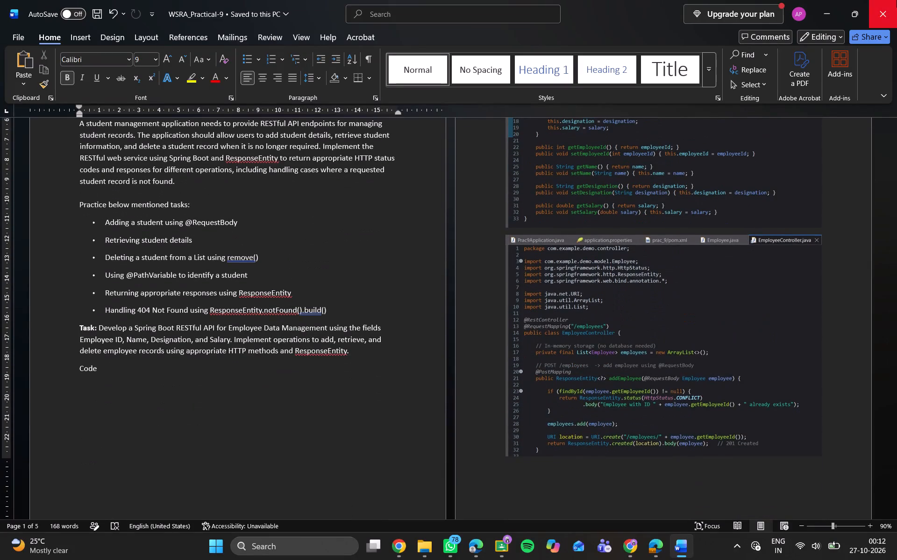
pyautogui.click(18, 42)
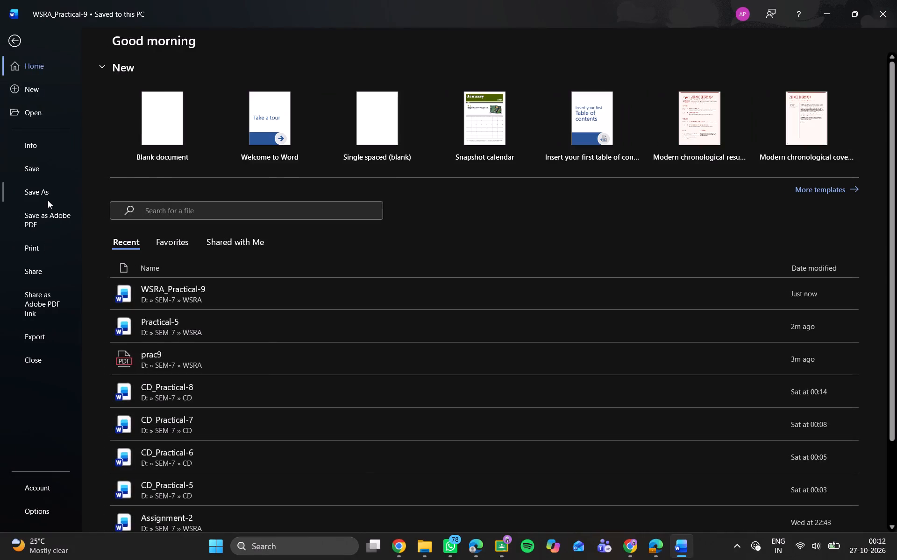
pyautogui.click(48, 200)
pyautogui.click(154, 310)
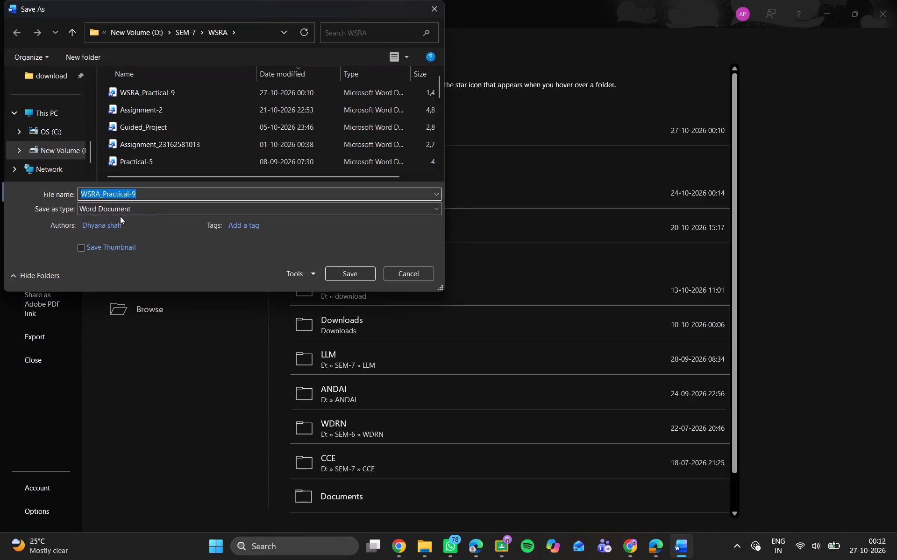
pyautogui.click(120, 216)
pyautogui.click(121, 212)
pyautogui.click(130, 275)
pyautogui.scroll(-4, 260, 124)
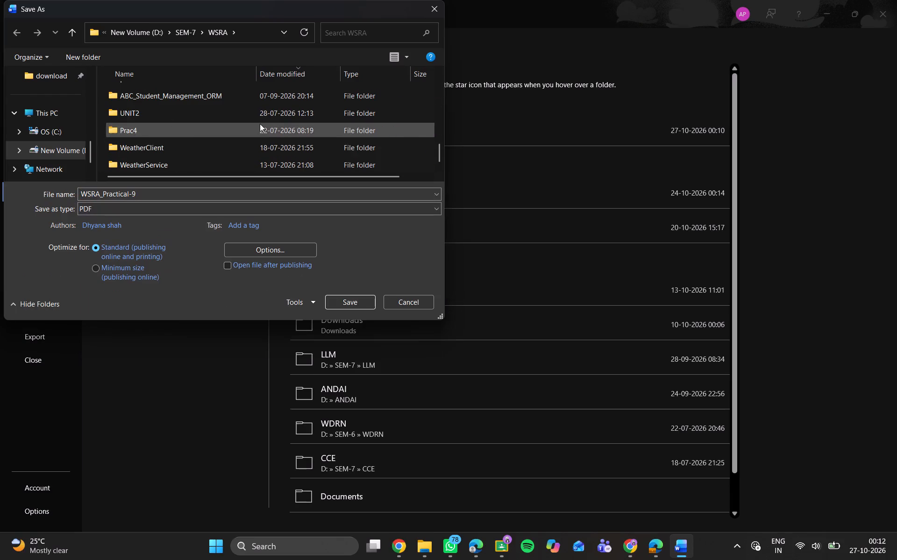
pyautogui.scroll(-10, 260, 124)
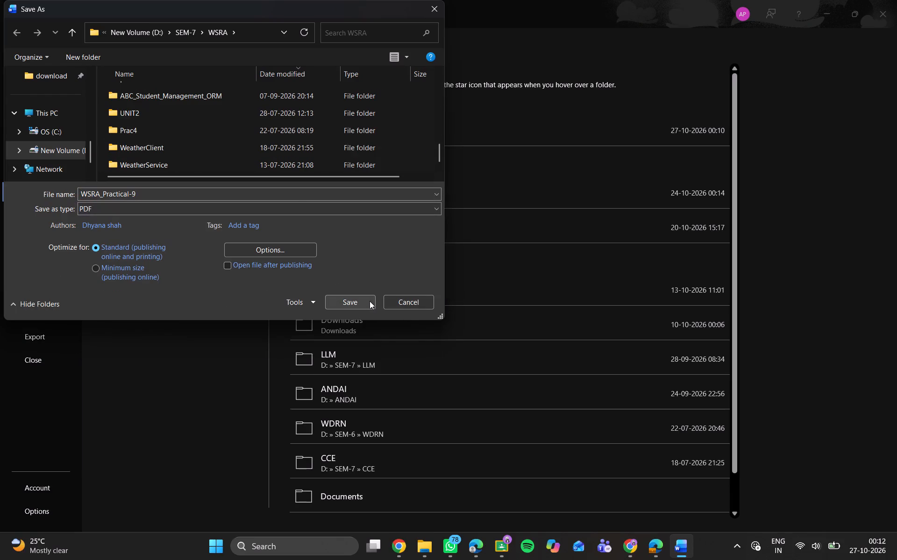
pyautogui.click(370, 301)
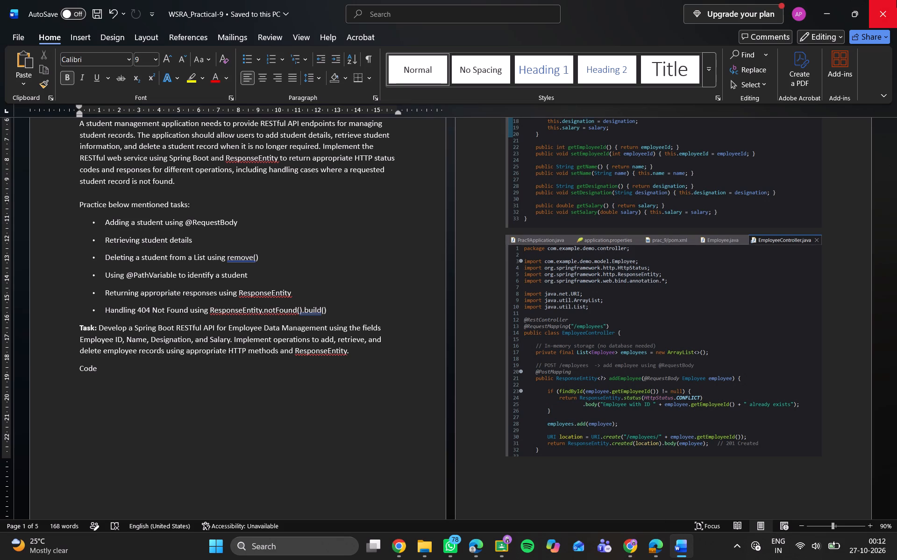
# Copy the header block of WSRA_Practical-9, from the institute title through the Batch line.
pyautogui.scroll(10, 230, 209)
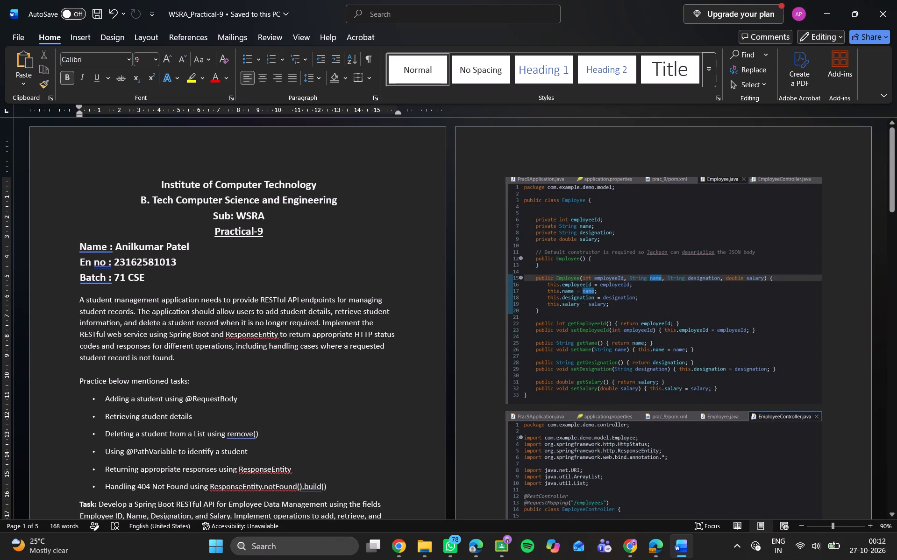
pyautogui.moveTo(183, 277); pyautogui.dragTo(142, 179)
pyautogui.hotkey('ctrl', 'c')
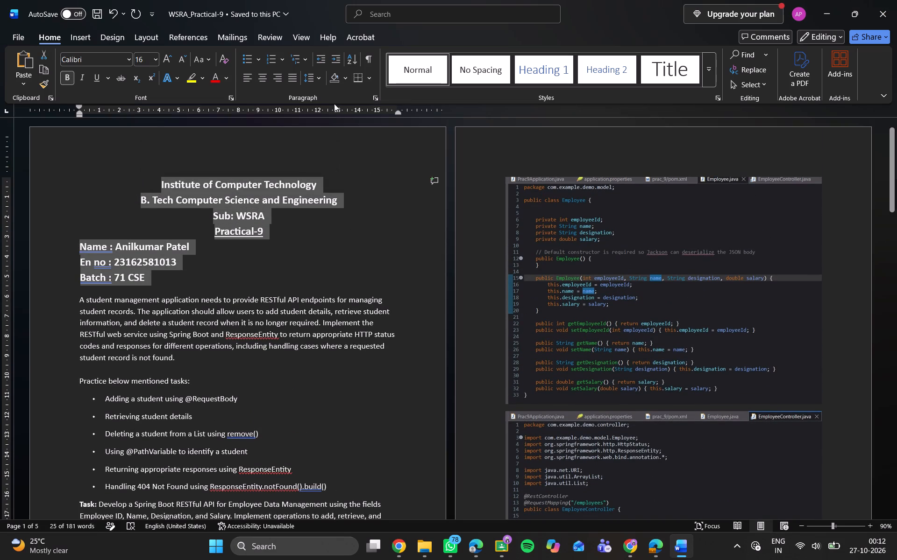
# Switch to File Explorer and permanently delete the prac9 PDF from the WSRA folder.
pyautogui.click(421, 552)
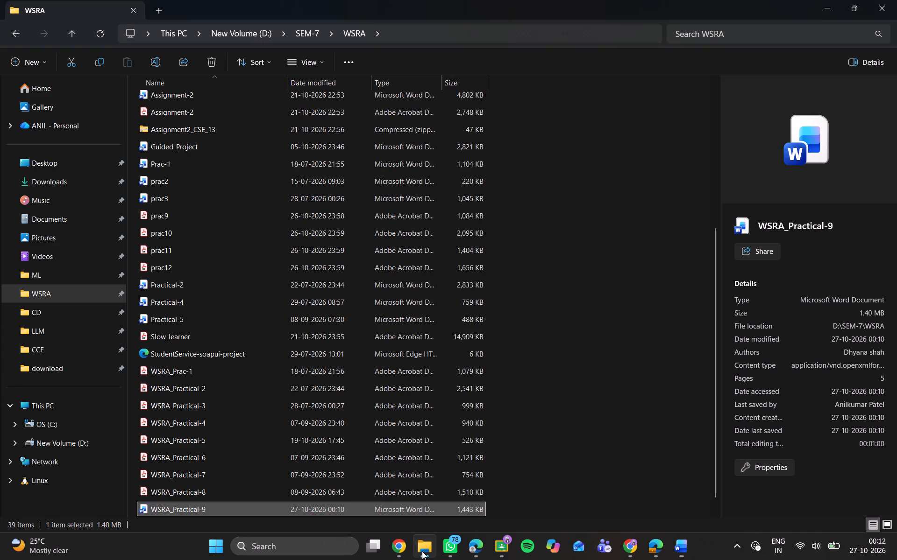
pyautogui.scroll(-3, 285, 326)
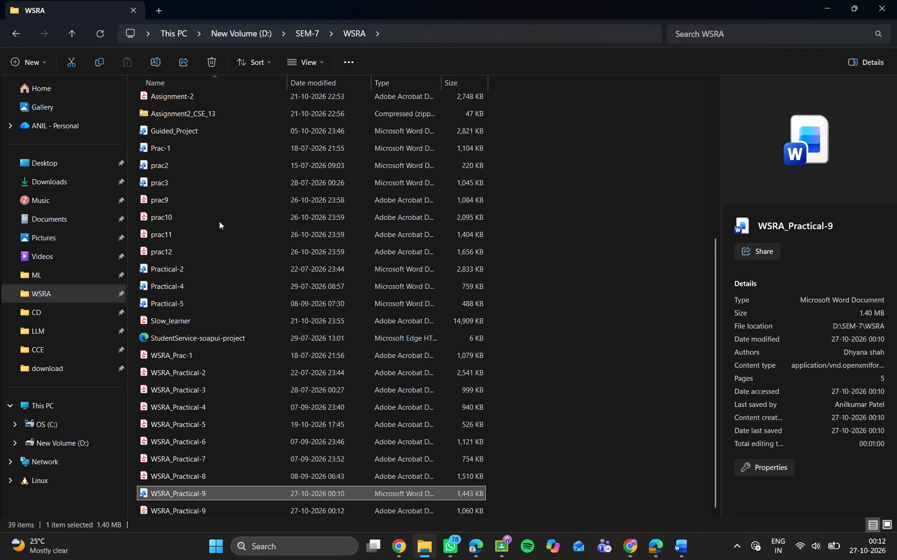
pyautogui.click(219, 203)
pyautogui.hotkey('shift', 'Delete')
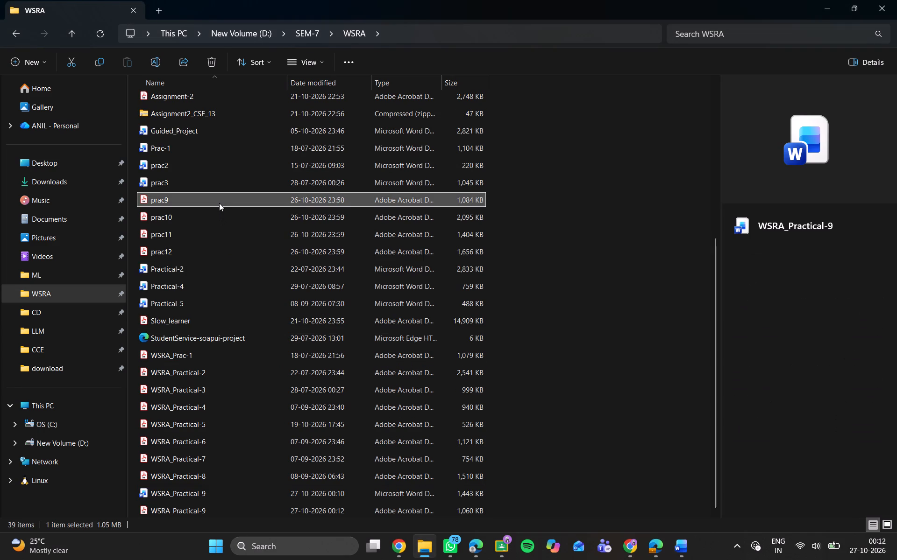
pyautogui.press('Return')
# Open the prac10 PDF from the WSRA folder in Word as an editable document.
pyautogui.click(220, 219)
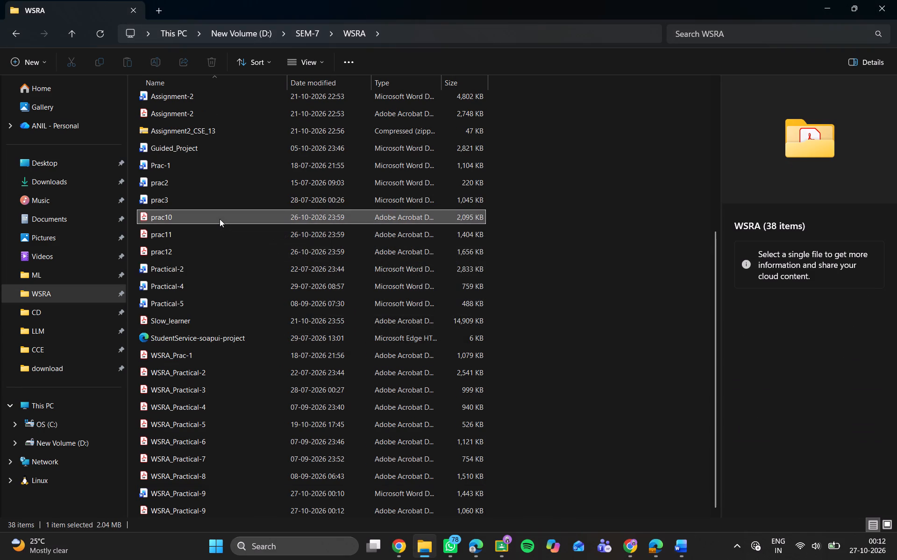
pyautogui.rightClick(220, 219)
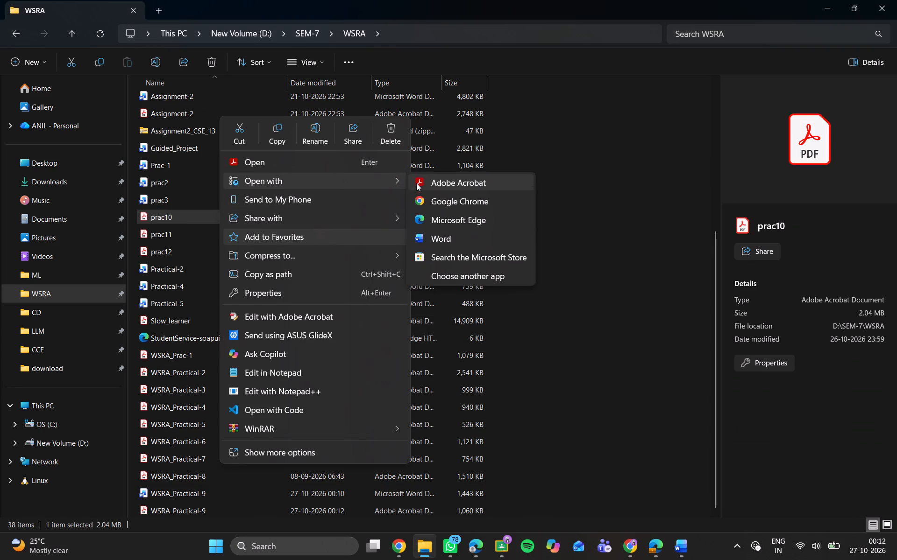
pyautogui.click(454, 236)
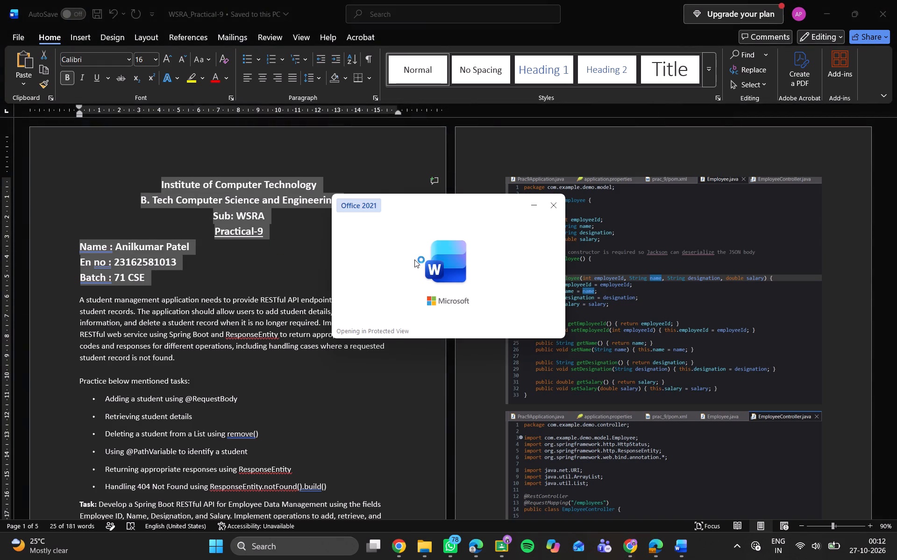
pyautogui.click(461, 49)
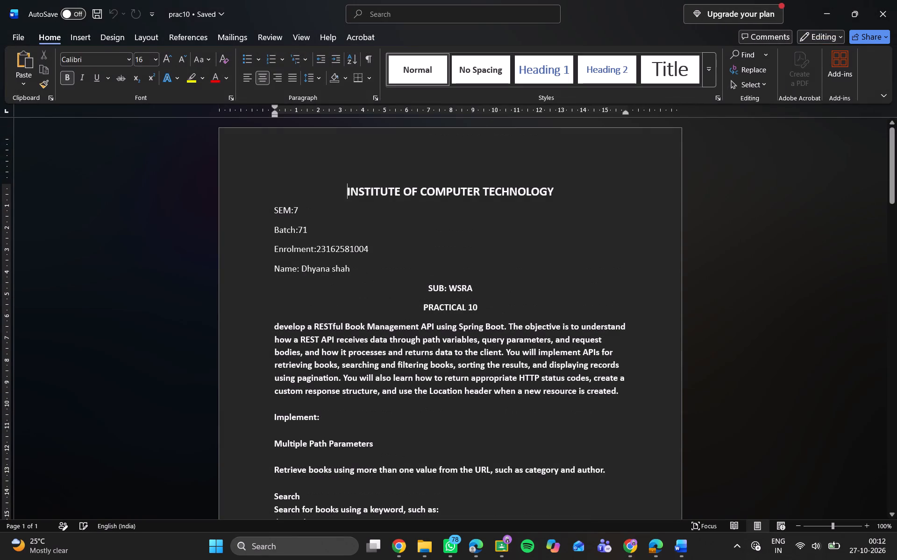
# Replace prac10's original header, from the institute title through PRACTICAL 10, with the copied header block followed by a blank line.
pyautogui.moveTo(483, 299); pyautogui.dragTo(452, 280)
pyautogui.moveTo(499, 307); pyautogui.dragTo(307, 206)
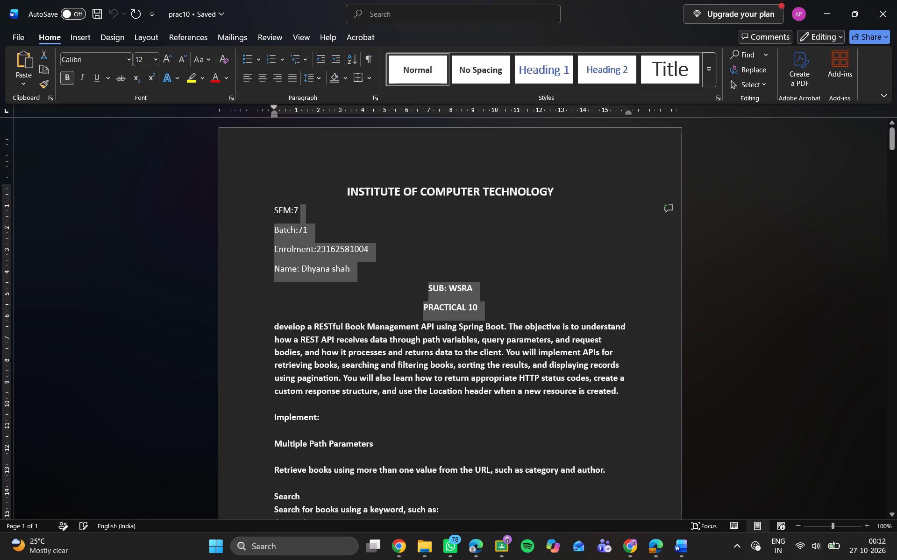
pyautogui.moveTo(307, 206); pyautogui.dragTo(293, 189)
pyautogui.hotkey('ctrl', 'v')
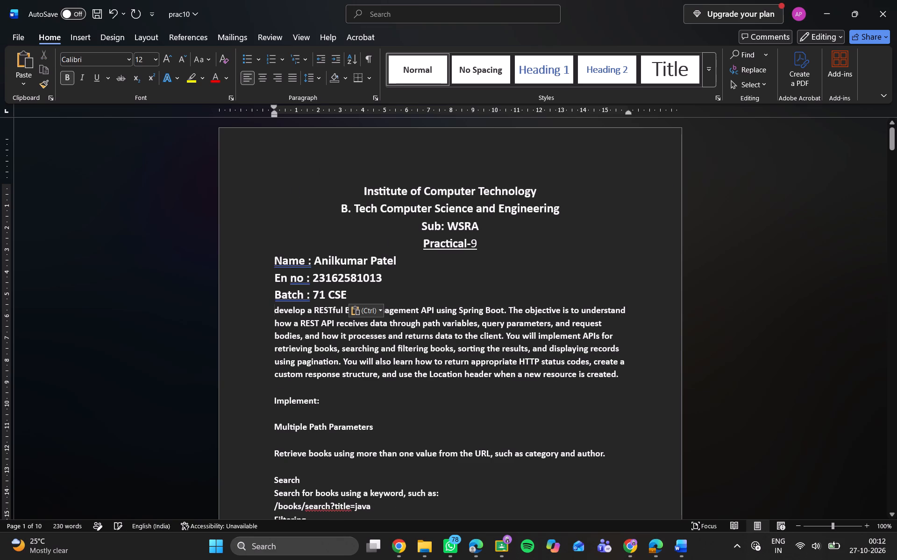
pyautogui.press('Return')
# Remove the space after paragraphs throughout the whole prac10 document.
pyautogui.hotkey('ctrl', 'a')
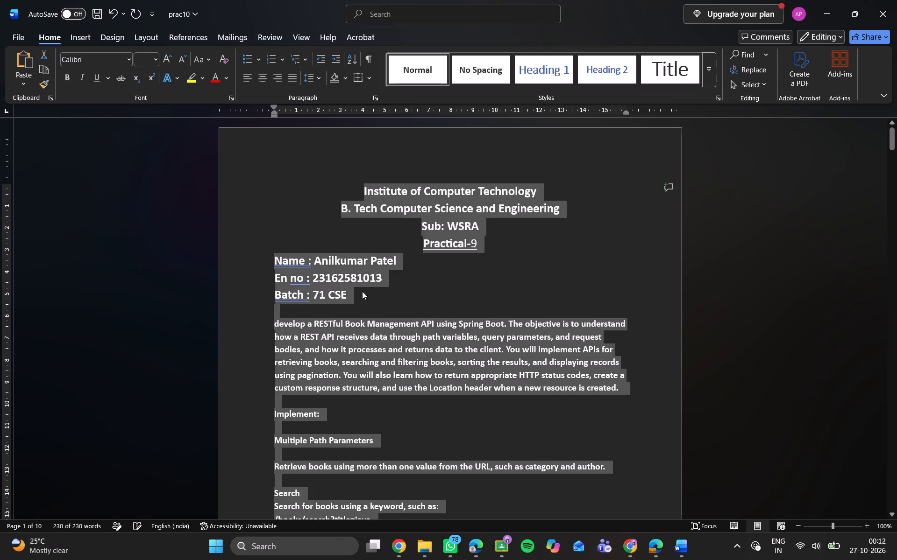
pyautogui.click(316, 78)
pyautogui.click(343, 218)
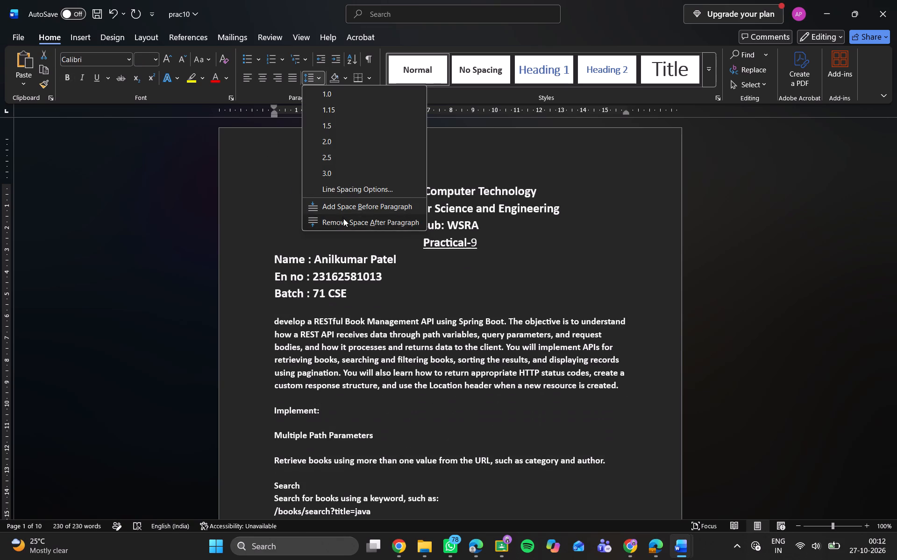
pyautogui.click(496, 322)
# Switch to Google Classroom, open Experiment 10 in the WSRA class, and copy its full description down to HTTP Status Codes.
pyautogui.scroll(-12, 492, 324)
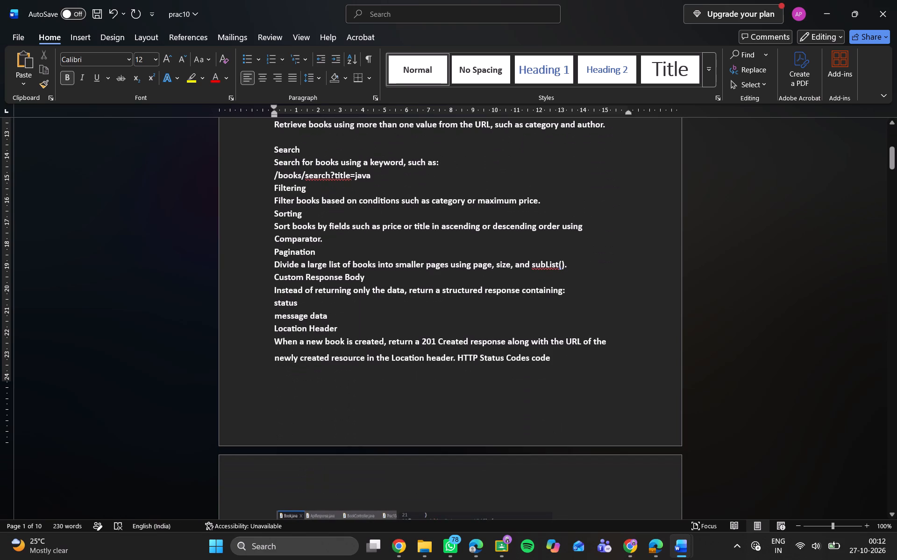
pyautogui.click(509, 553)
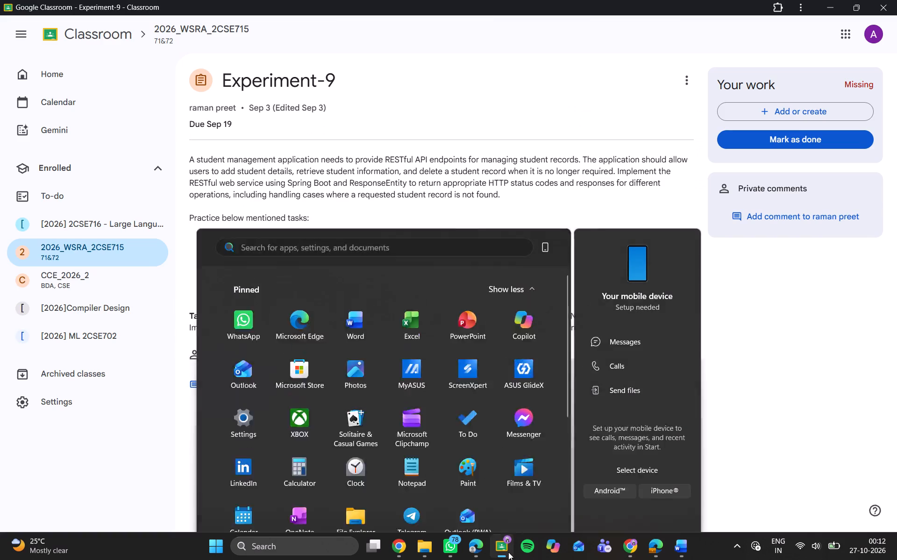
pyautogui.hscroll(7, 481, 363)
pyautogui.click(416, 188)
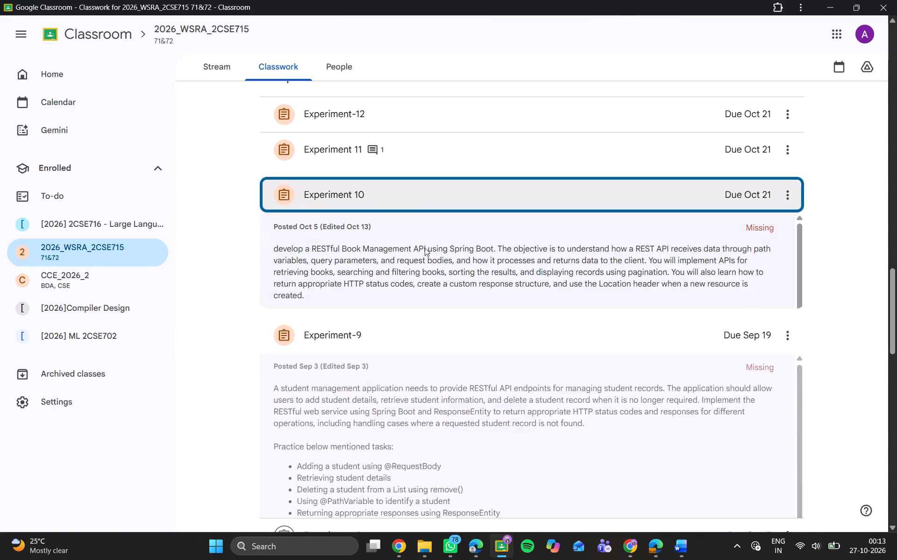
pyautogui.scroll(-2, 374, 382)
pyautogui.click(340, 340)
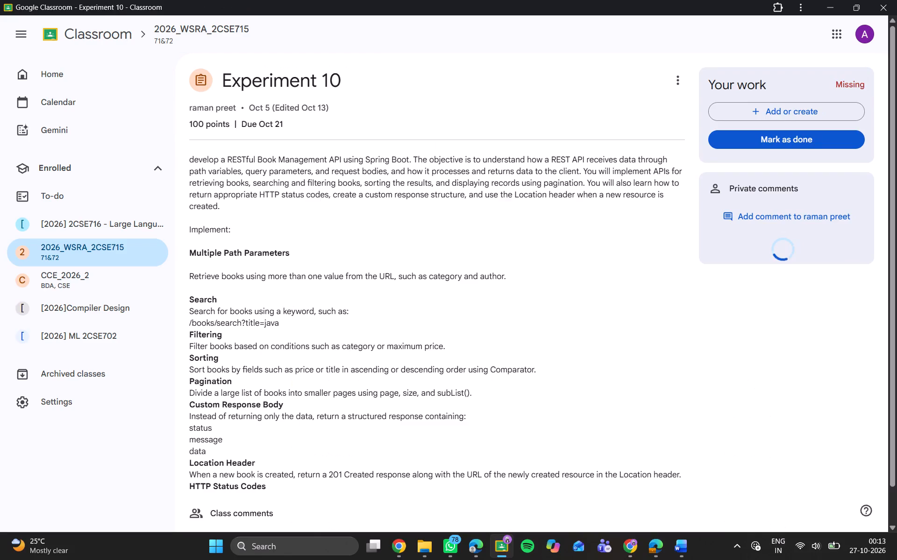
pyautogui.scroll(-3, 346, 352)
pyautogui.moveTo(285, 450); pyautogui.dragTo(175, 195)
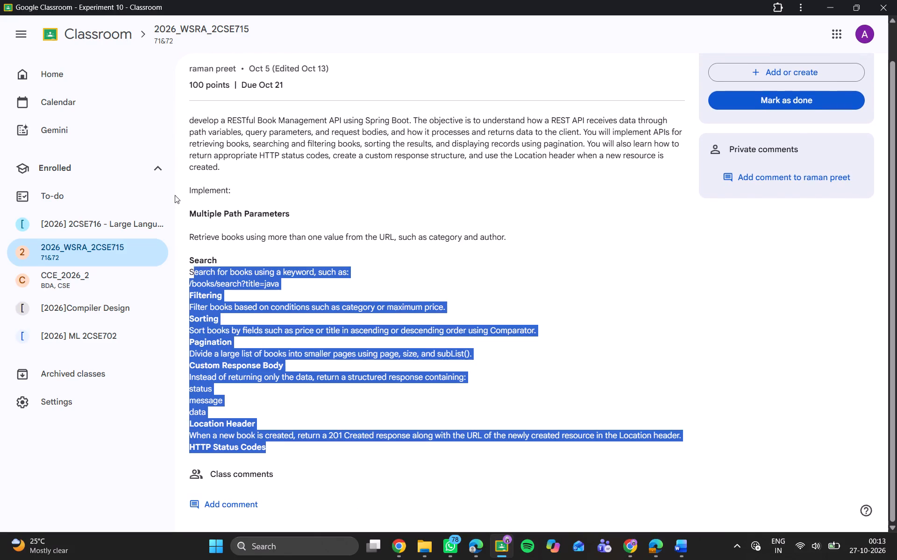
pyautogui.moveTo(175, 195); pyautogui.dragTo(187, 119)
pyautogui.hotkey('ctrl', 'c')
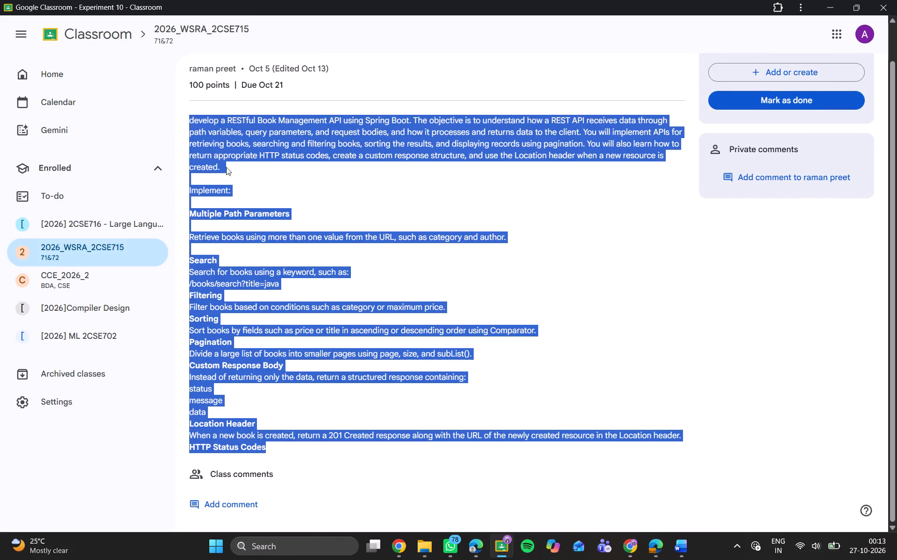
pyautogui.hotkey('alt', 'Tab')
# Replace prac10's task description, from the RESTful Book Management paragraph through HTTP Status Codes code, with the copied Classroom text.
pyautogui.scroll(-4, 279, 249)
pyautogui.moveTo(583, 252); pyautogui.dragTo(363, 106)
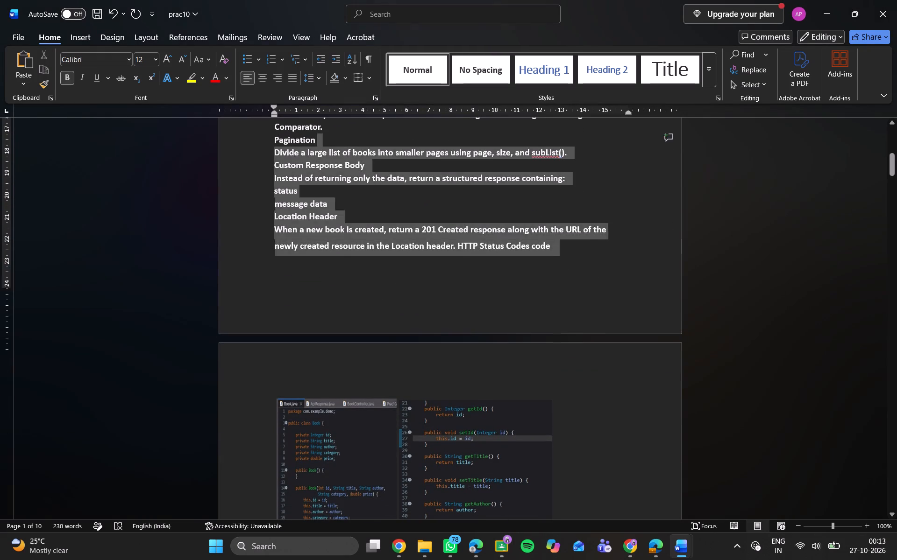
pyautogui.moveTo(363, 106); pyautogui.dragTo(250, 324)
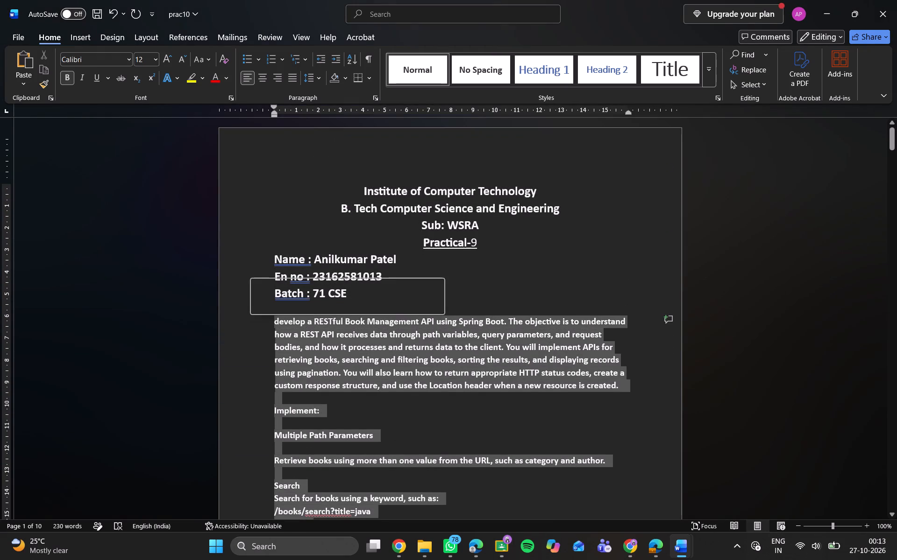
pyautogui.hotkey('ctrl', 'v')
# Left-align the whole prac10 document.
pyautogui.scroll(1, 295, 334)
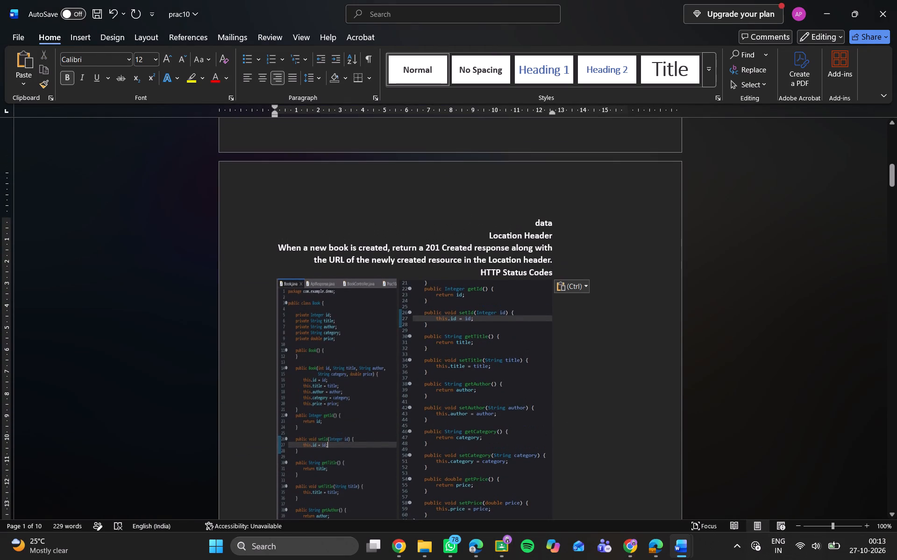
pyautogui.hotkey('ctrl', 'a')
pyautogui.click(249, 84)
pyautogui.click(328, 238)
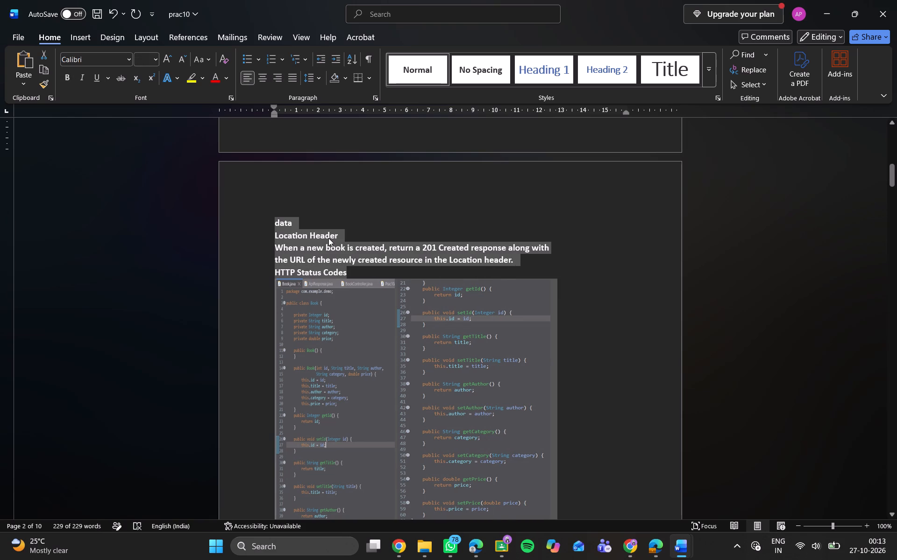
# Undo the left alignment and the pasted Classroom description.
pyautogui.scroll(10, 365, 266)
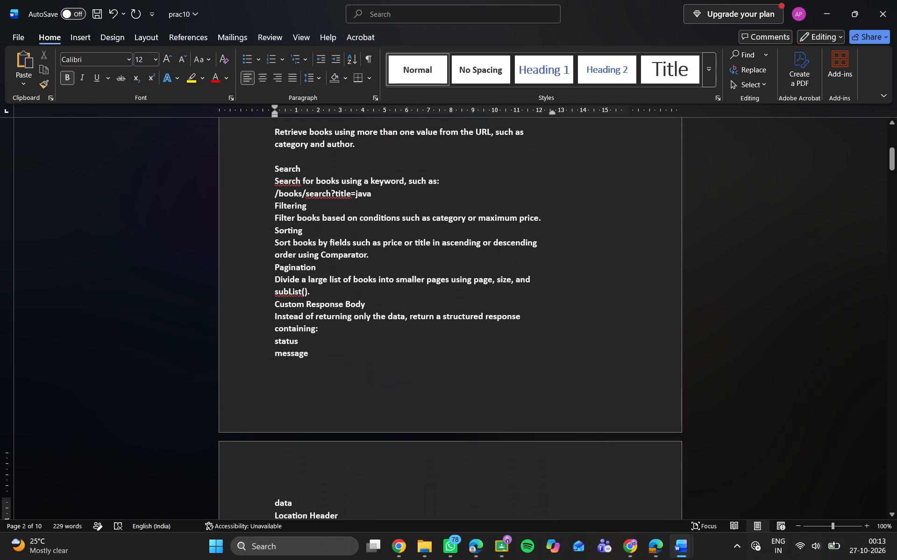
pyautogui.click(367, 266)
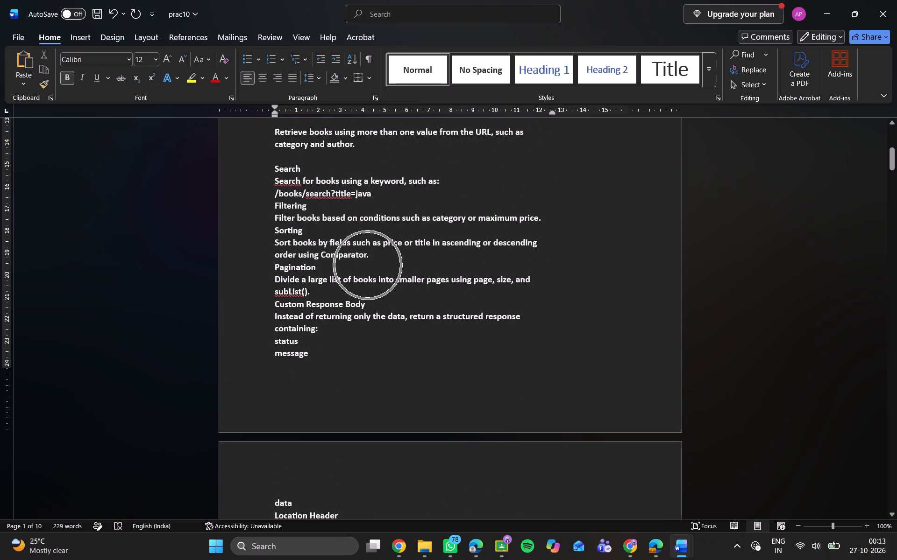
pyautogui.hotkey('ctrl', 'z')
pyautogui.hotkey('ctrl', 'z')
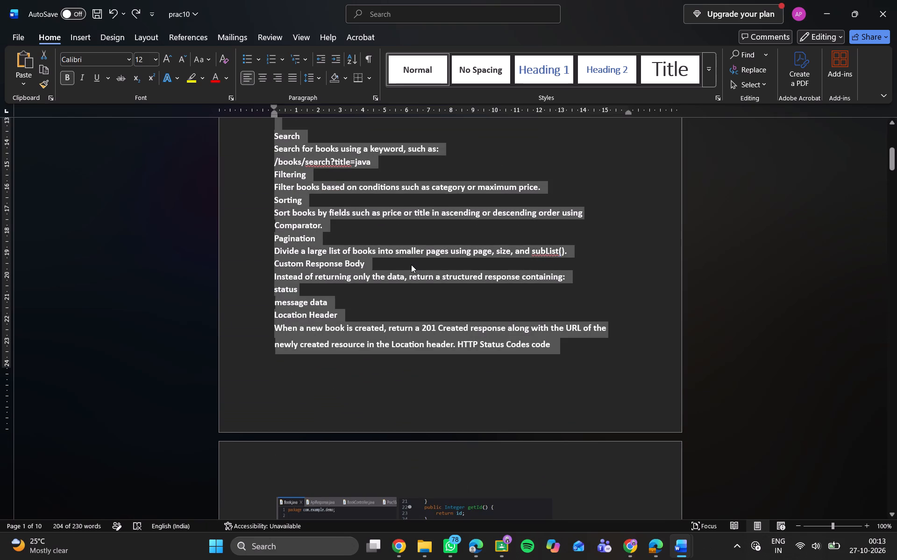
# Insert two line breaks after HTTP Status Codes code, ahead of the first code screenshot.
pyautogui.scroll(13, 409, 268)
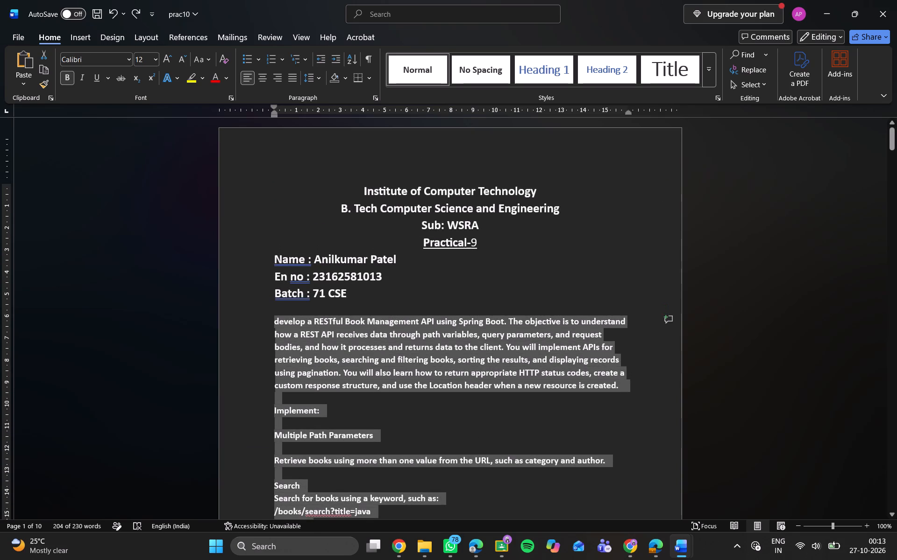
pyautogui.scroll(-20, 417, 298)
pyautogui.scroll(1, 412, 293)
pyautogui.click(594, 202)
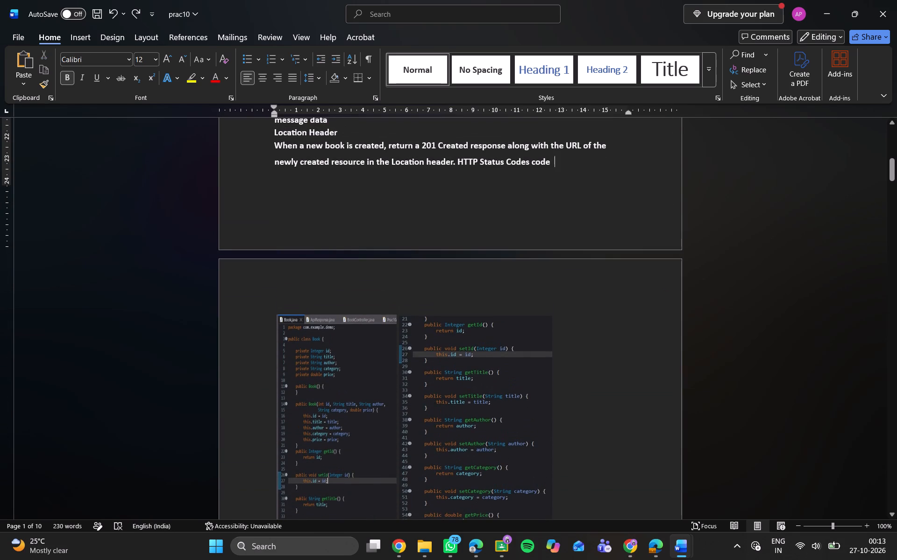
pyautogui.press('Return')
pyautogui.press('Return')
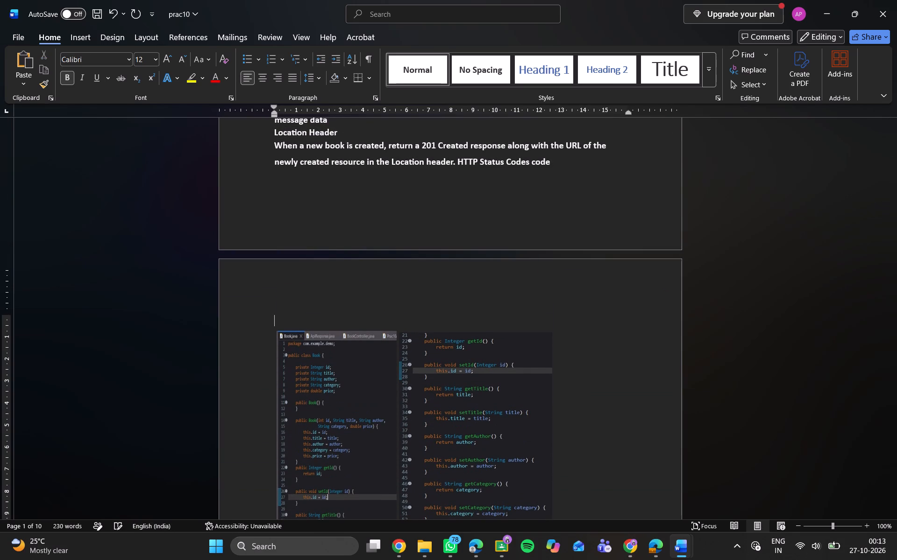
# Add the heading "Code :" above the first code screenshot on prac10's second page.
pyautogui.write('code')
pyautogui.press('space')
pyautogui.hotkey('shift', 'l')
pyautogui.hotkey('shift', 'BackSpace')
pyautogui.write(':')
pyautogui.press('space')
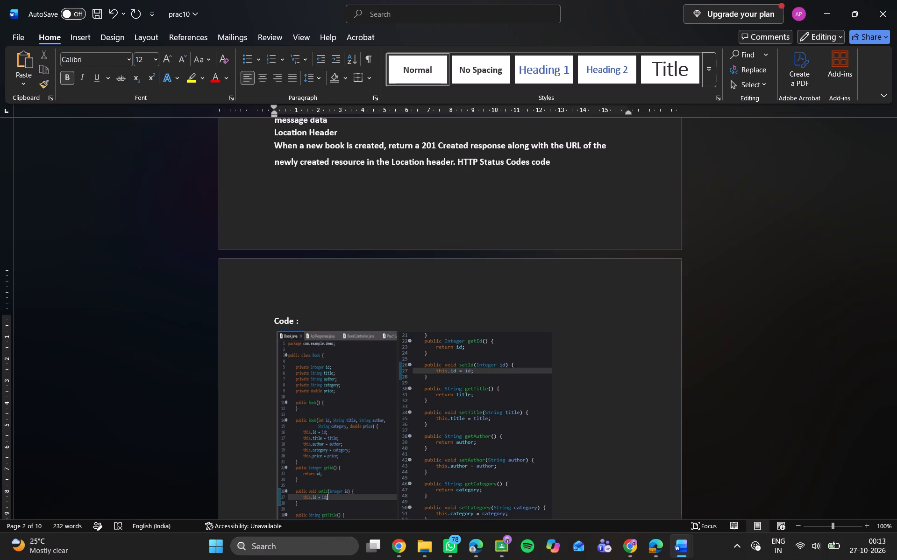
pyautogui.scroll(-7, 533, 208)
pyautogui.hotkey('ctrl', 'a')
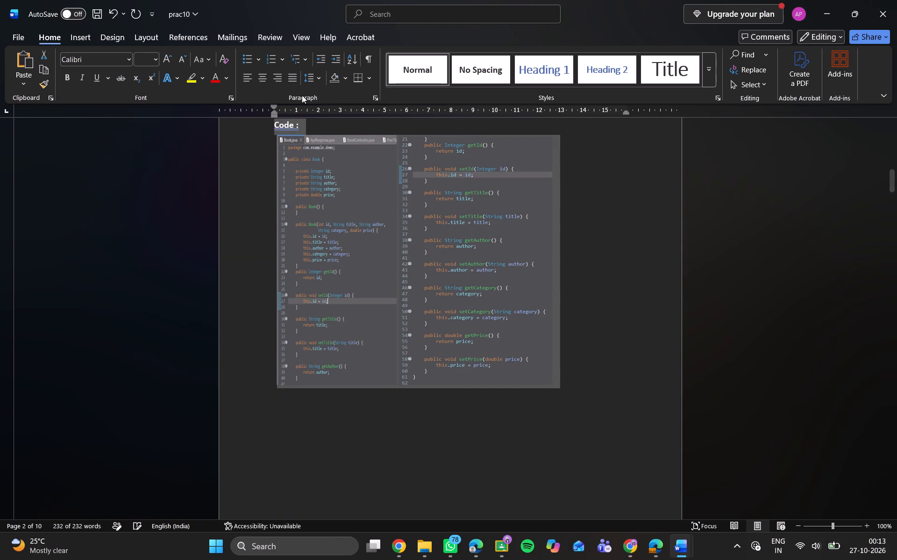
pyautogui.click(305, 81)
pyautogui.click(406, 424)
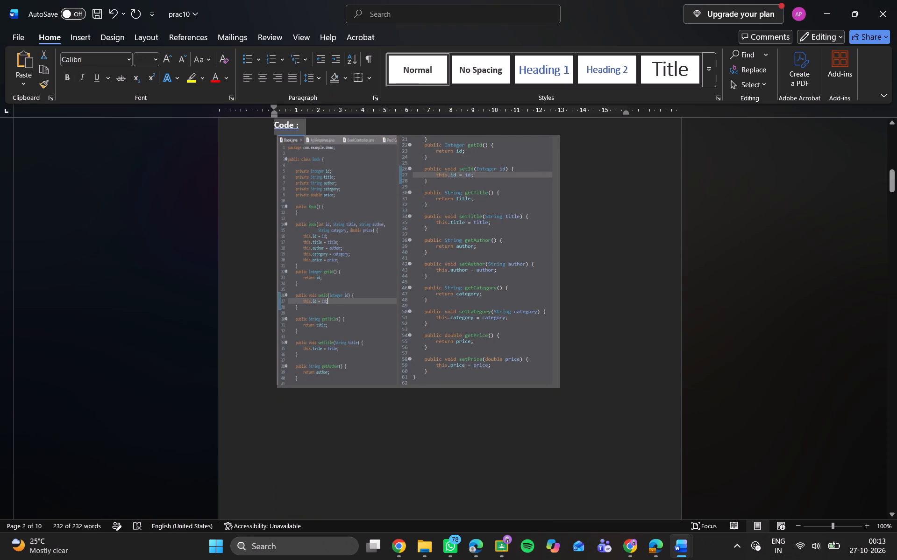
# Review the layout of prac10's code and Postman output screenshots through to the end of the document.
pyautogui.scroll(-20, 406, 420)
pyautogui.scroll(-20, 406, 420)
pyautogui.scroll(-16, 406, 420)
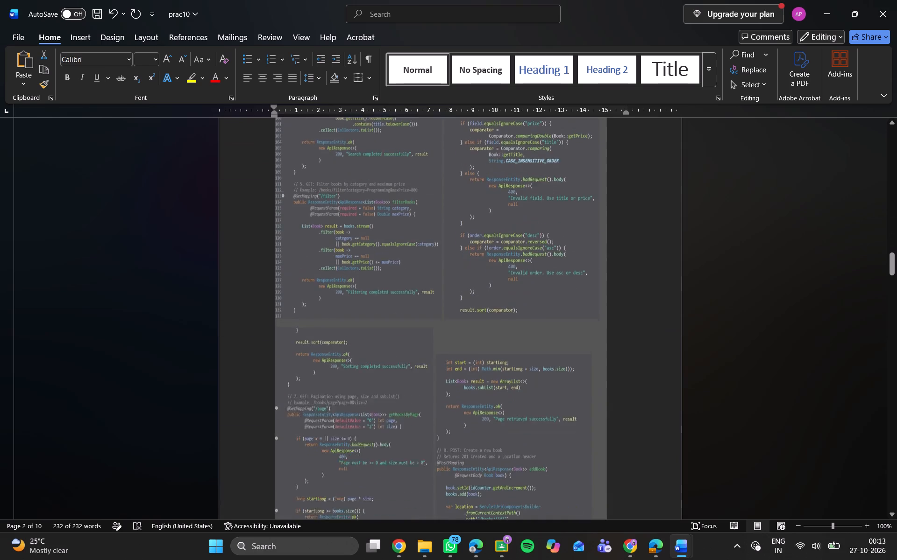
pyautogui.scroll(-20, 404, 412)
pyautogui.scroll(-20, 404, 412)
pyautogui.scroll(-20, 404, 412)
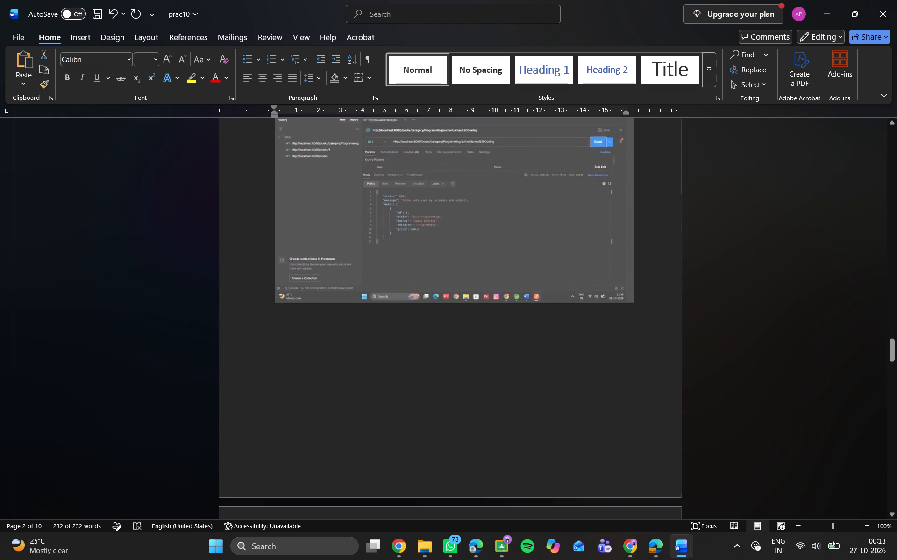
pyautogui.scroll(-20, 404, 410)
pyautogui.scroll(-20, 404, 410)
pyautogui.scroll(-20, 404, 410)
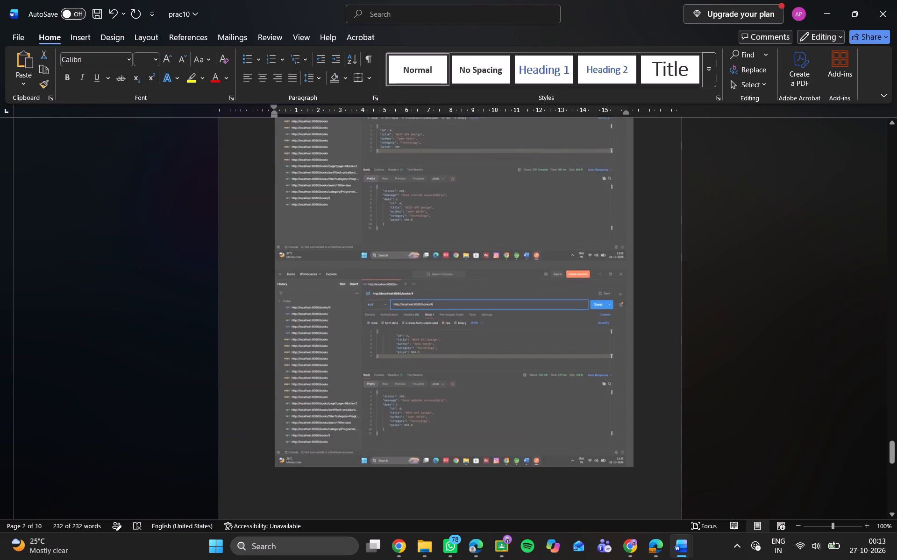
pyautogui.scroll(-20, 395, 409)
pyautogui.scroll(-12, 395, 409)
pyautogui.click(395, 394)
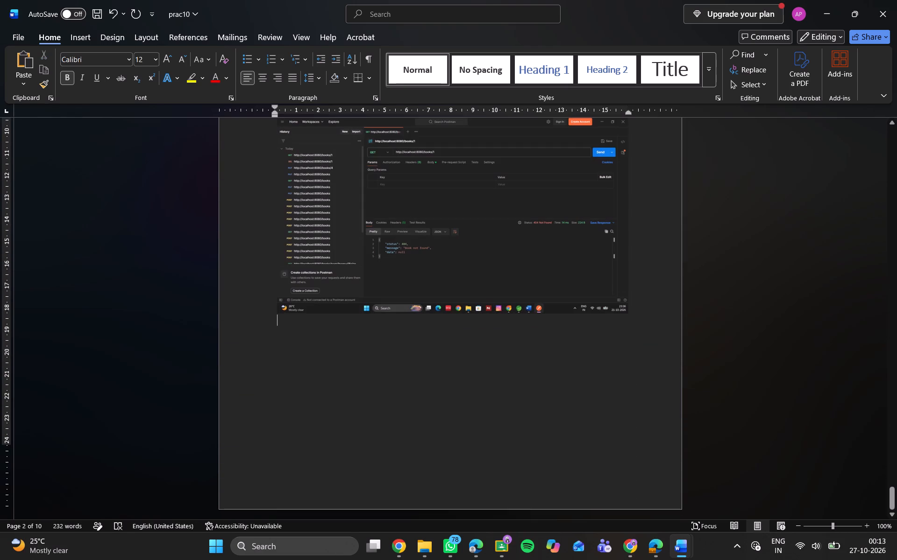
pyautogui.press('Escape')
# Save the edited prac10 document as a new Word file.
pyautogui.click(20, 38)
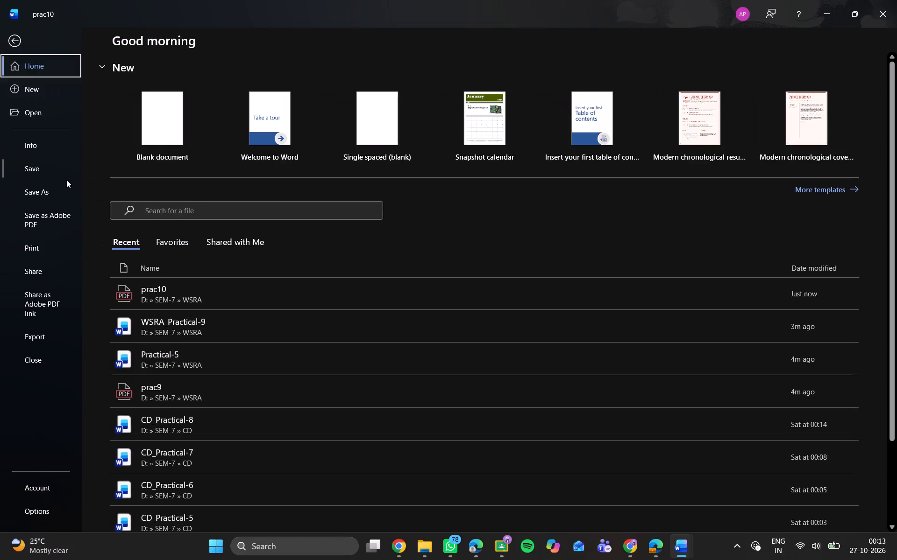
# Save the prac10 document as a Word document named WSRA_Practical-10 in the WSRA folder.
pyautogui.click(58, 190)
pyautogui.click(182, 310)
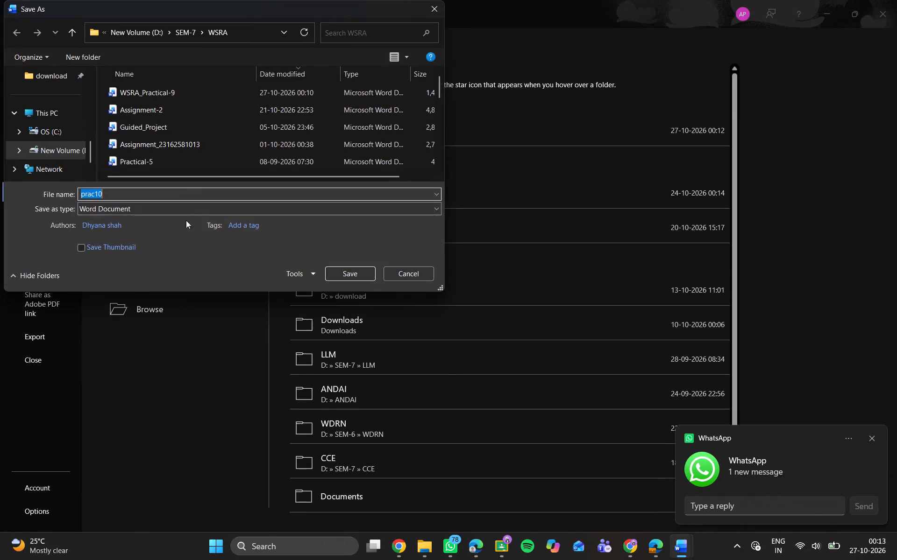
pyautogui.click(183, 98)
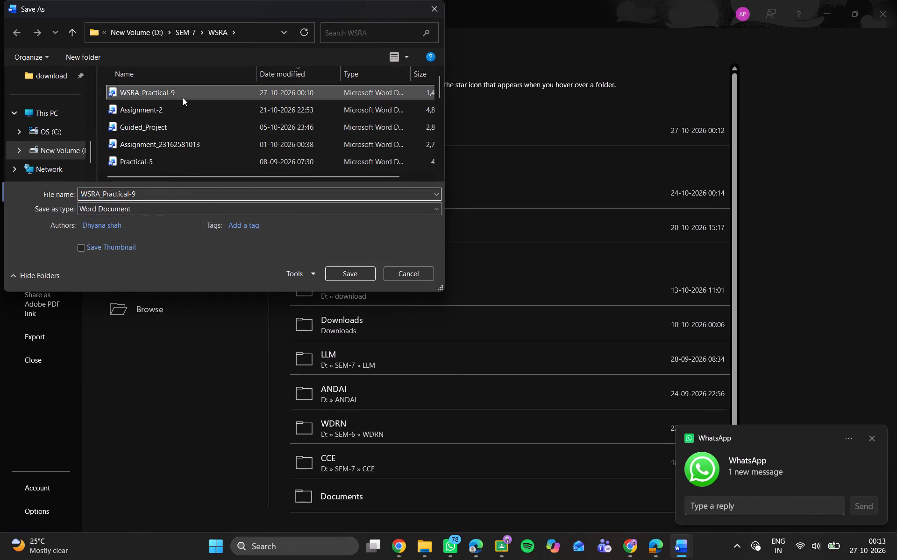
pyautogui.click(183, 198)
pyautogui.press('Right')
pyautogui.press('BackSpace')
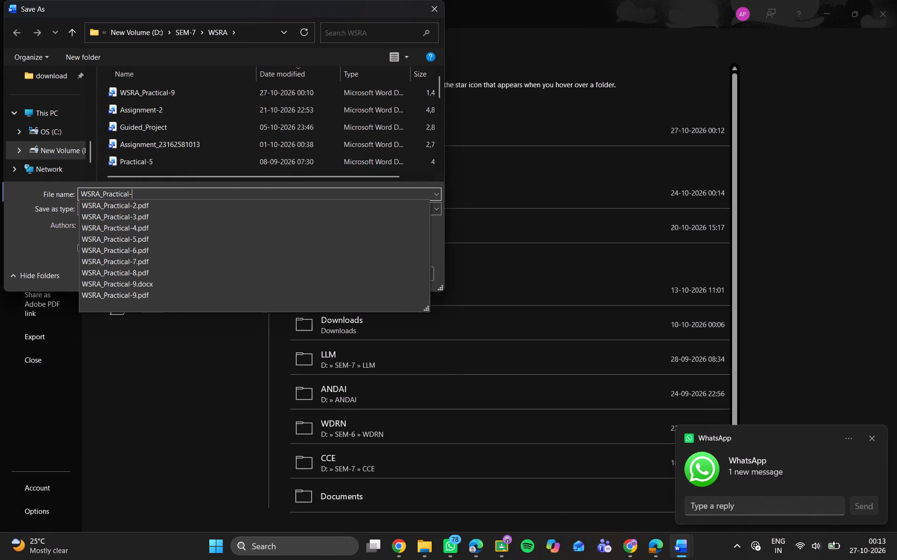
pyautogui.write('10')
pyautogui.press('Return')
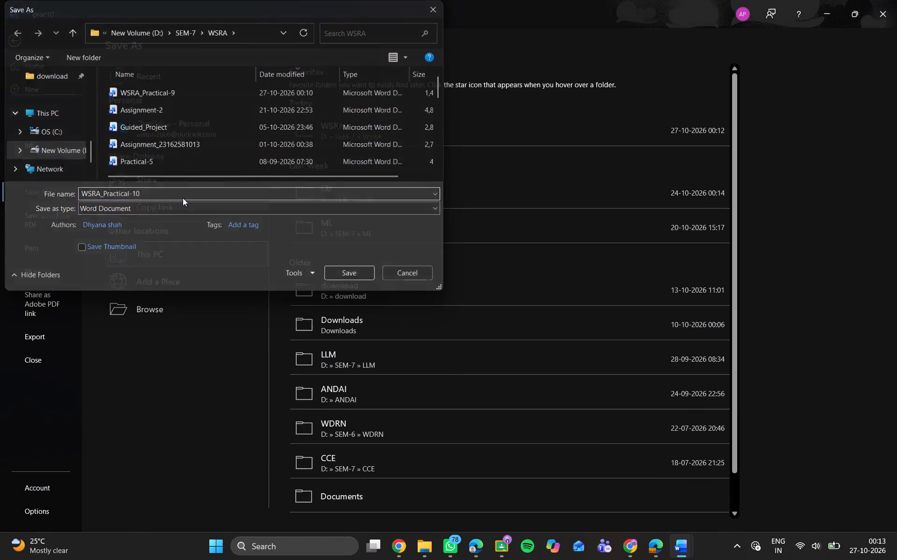
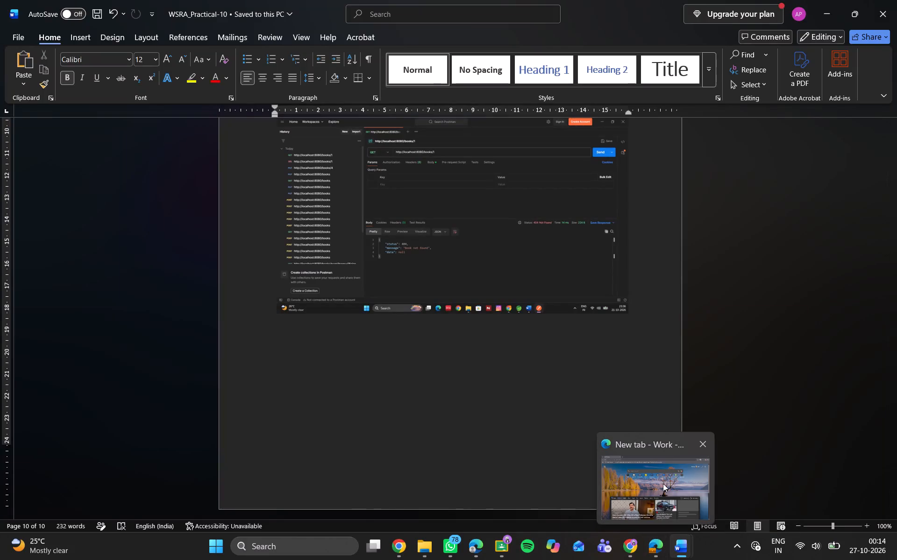
# Close the open Edge work-profile window showing a new tab.
pyautogui.click(702, 444)
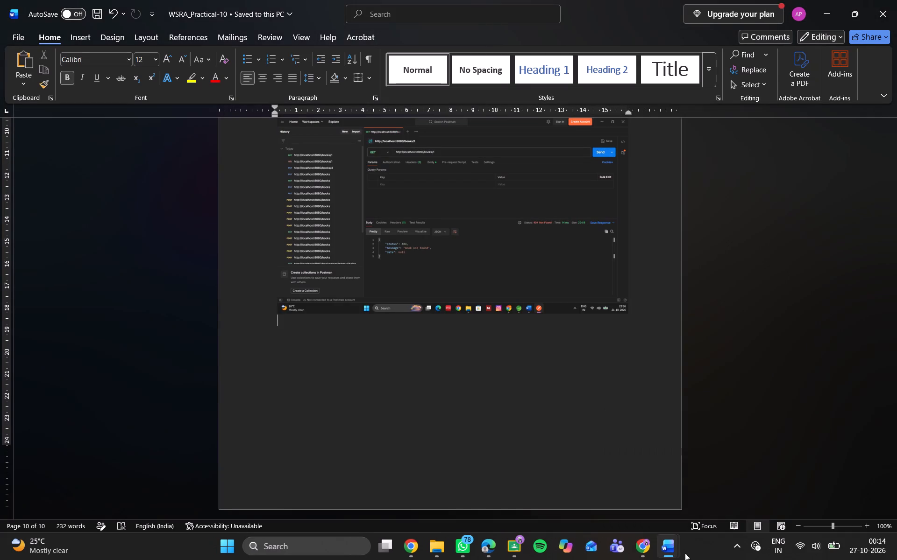
# Switch back to the WSRA_Practical-10 document and look over its Postman output screenshots near the end.
pyautogui.click(666, 448)
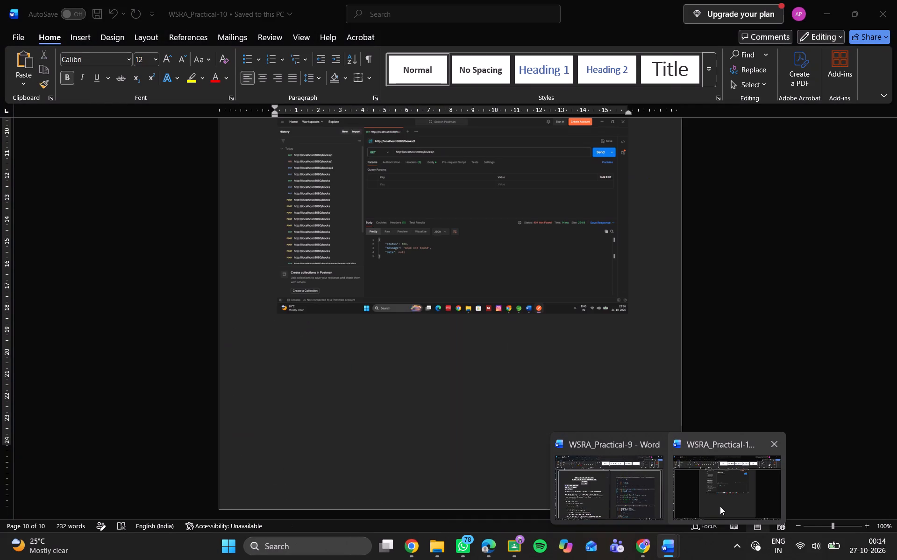
pyautogui.click(720, 506)
pyautogui.scroll(20, 549, 402)
pyautogui.scroll(17, 549, 402)
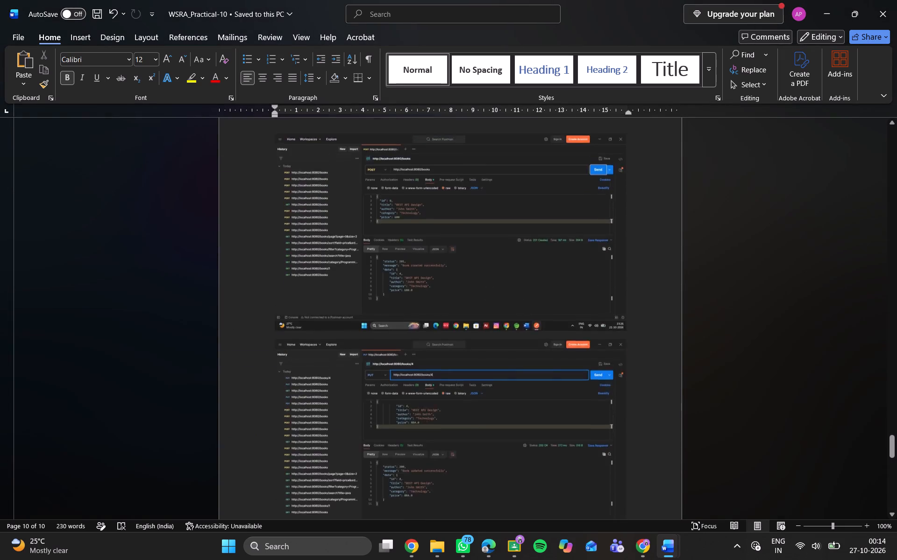
# Change the practical number in the first page's header block to Practical-10.
pyautogui.scroll(20, 548, 402)
pyautogui.scroll(20, 548, 402)
pyautogui.scroll(20, 548, 402)
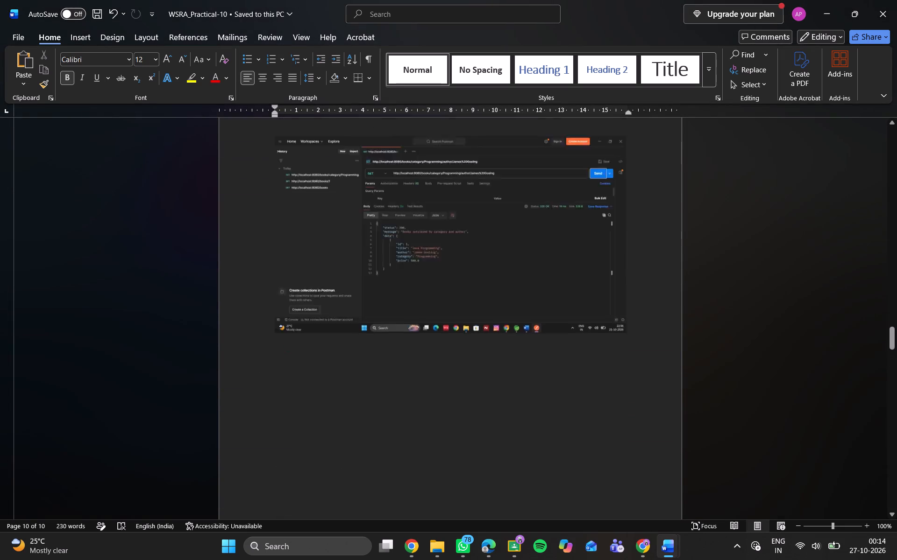
pyautogui.scroll(9, 549, 406)
pyautogui.moveTo(549, 406); pyautogui.dragTo(527, 215, button='middle')
pyautogui.scroll(1, 527, 215)
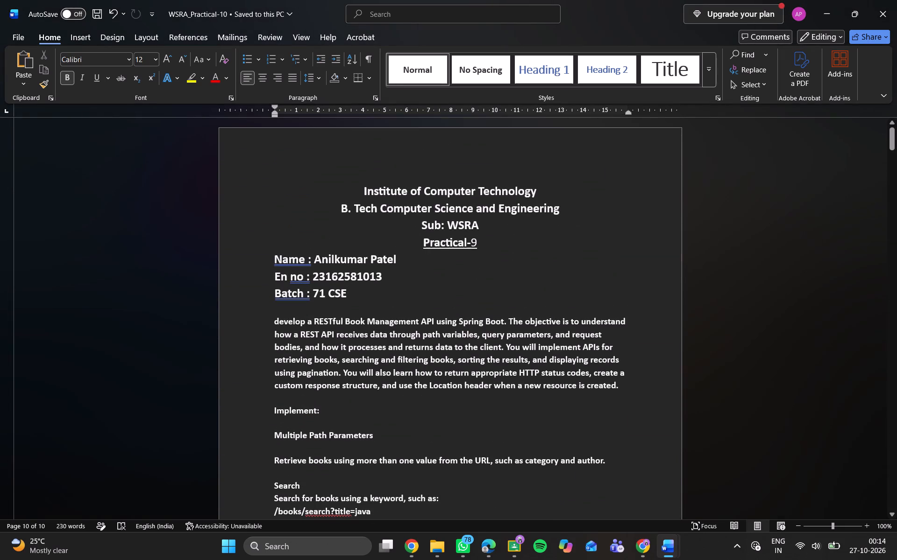
pyautogui.click(505, 238)
pyautogui.press('BackSpace')
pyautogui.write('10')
# Select the entire content of the WSRA_Practical-10 document.
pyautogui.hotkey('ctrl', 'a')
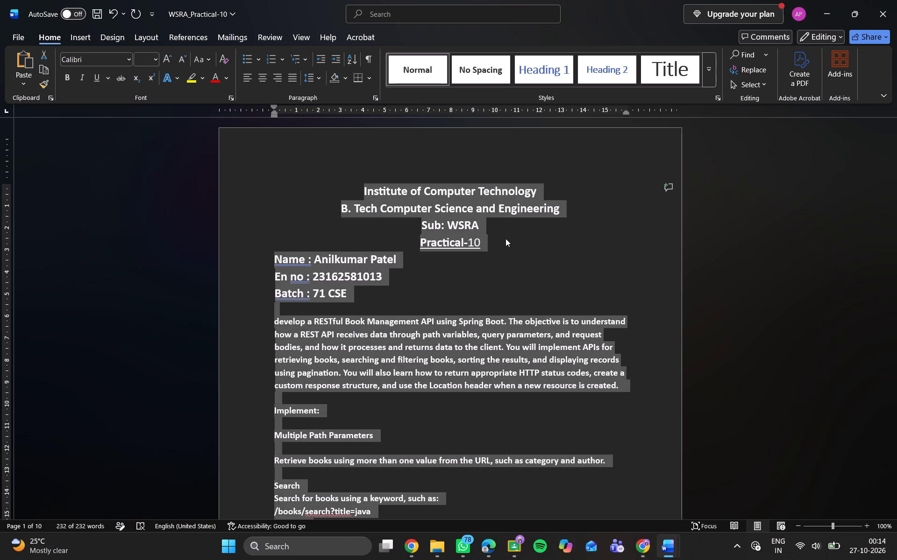
# Save the WSRA_Practical-10 document, check the WSRA folder in File Explorer, and return to the document in Word.
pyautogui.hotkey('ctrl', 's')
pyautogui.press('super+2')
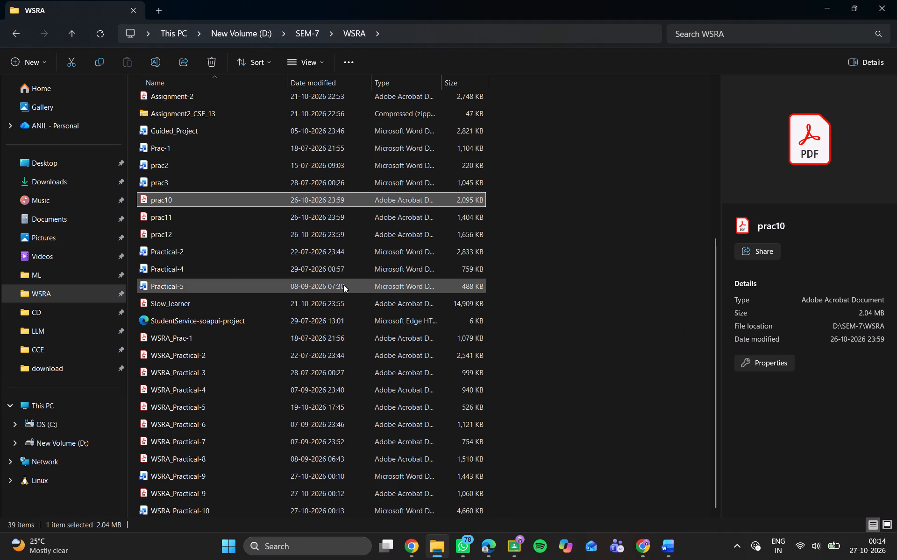
pyautogui.scroll(-7, 378, 311)
pyautogui.scroll(-5, 373, 481)
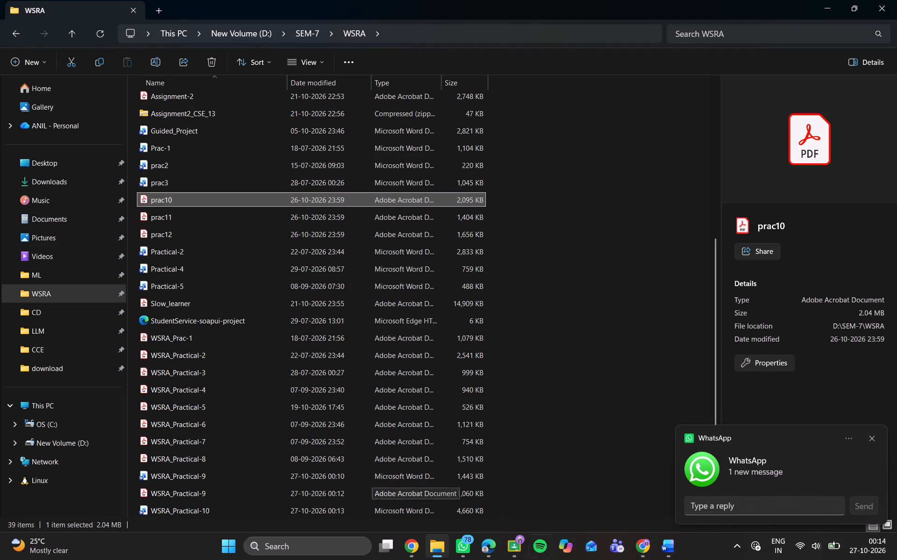
pyautogui.click(701, 507)
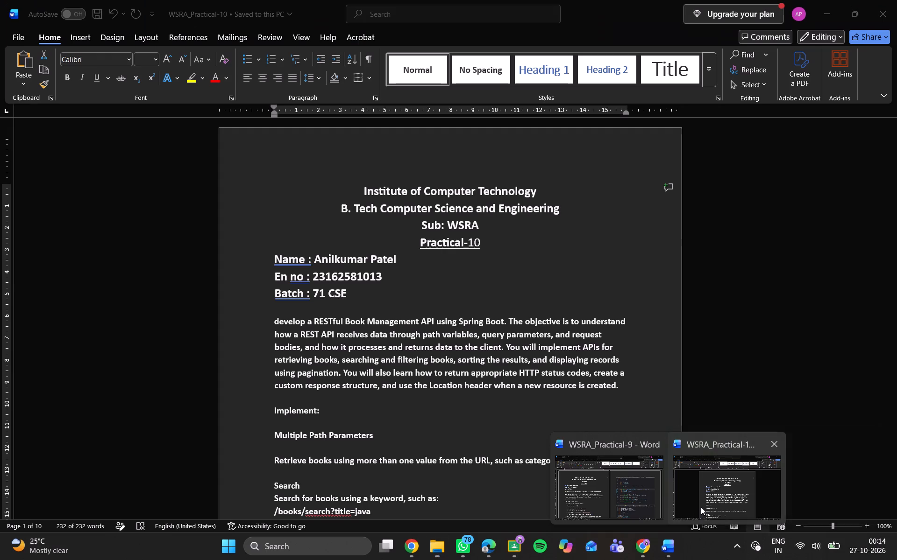
# Remove the blank lines below "Multiple Path Parameters" and "Implement:", joining the "Retrieve books" sentence onto the "Multiple Path Parameters" line.
pyautogui.click(467, 304)
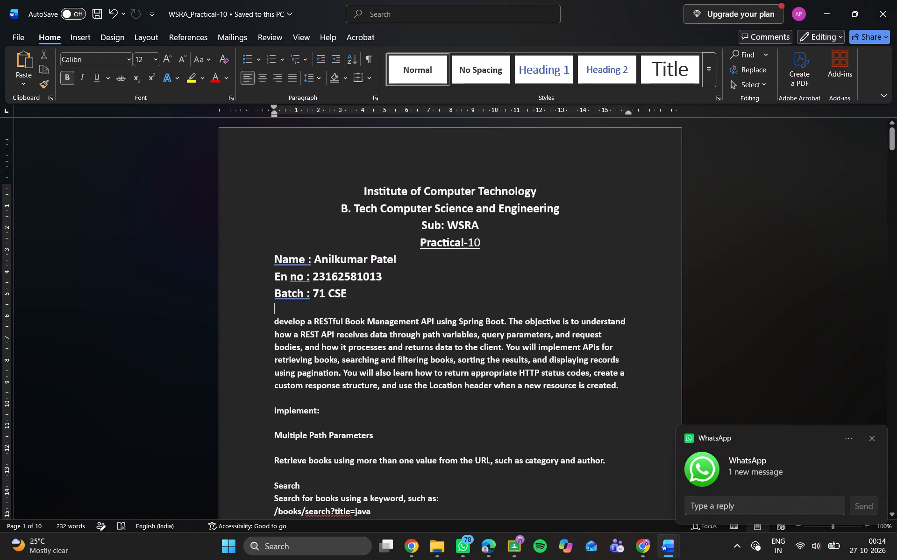
pyautogui.click(304, 444)
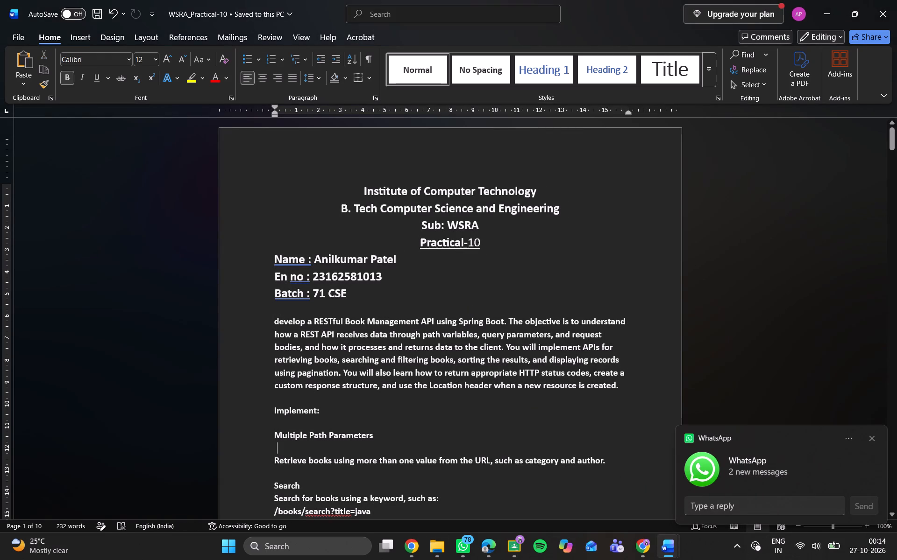
pyautogui.press('BackSpace')
pyautogui.press('BackSpace')
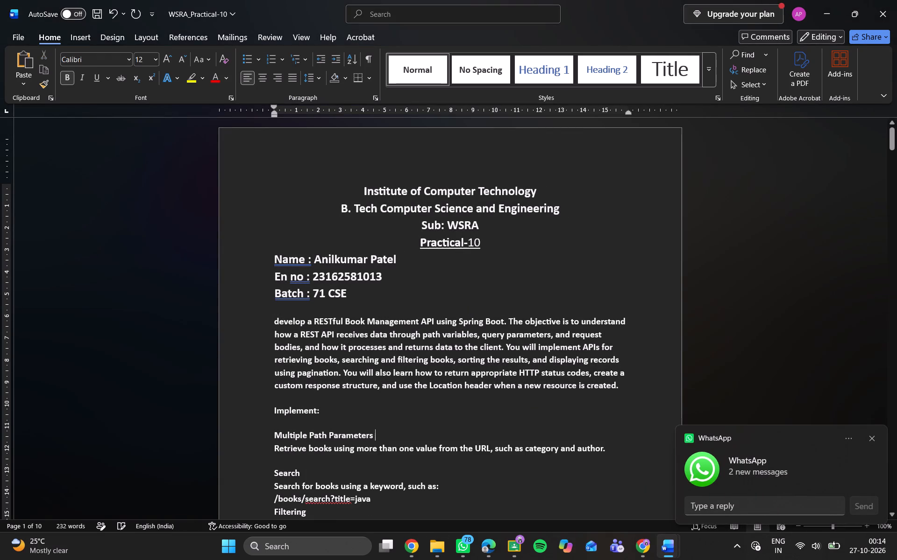
pyautogui.press('Delete')
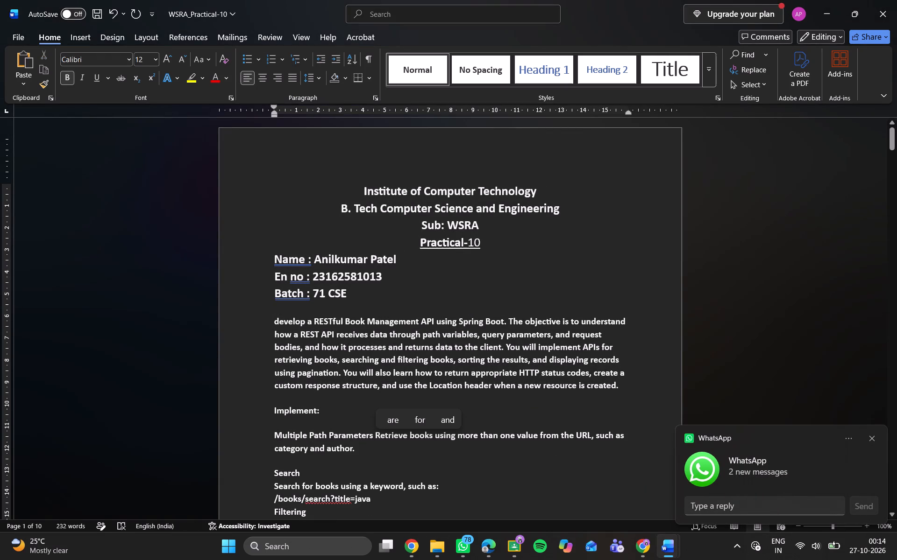
pyautogui.click(308, 423)
pyautogui.press('BackSpace')
pyautogui.press('BackSpace')
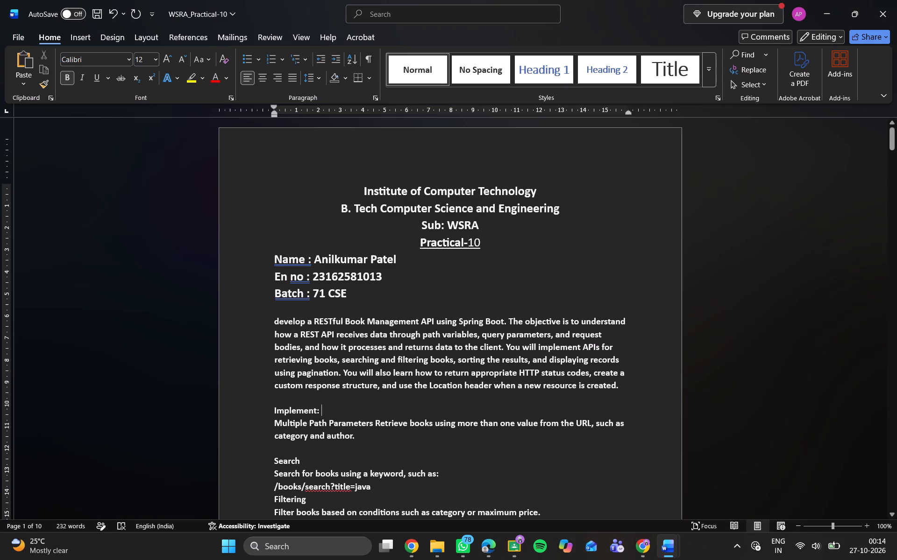
pyautogui.scroll(-2, 306, 460)
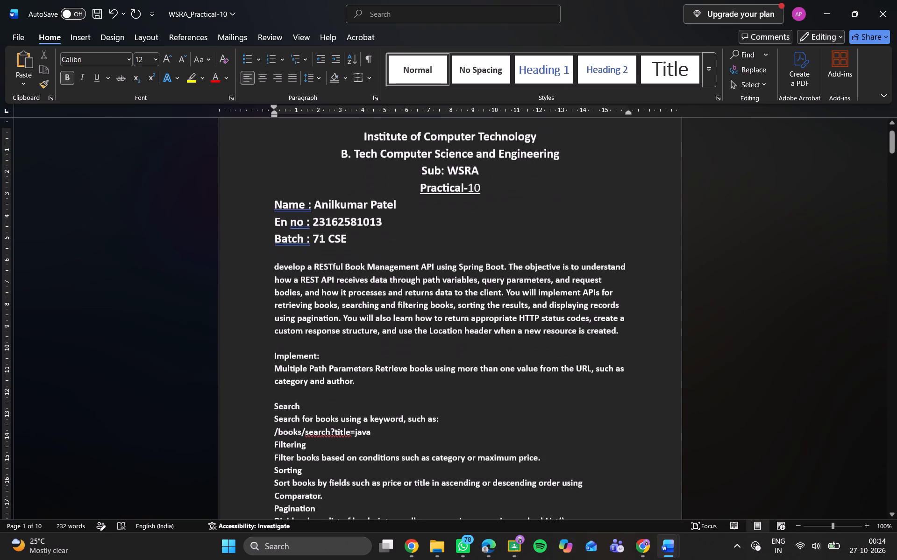
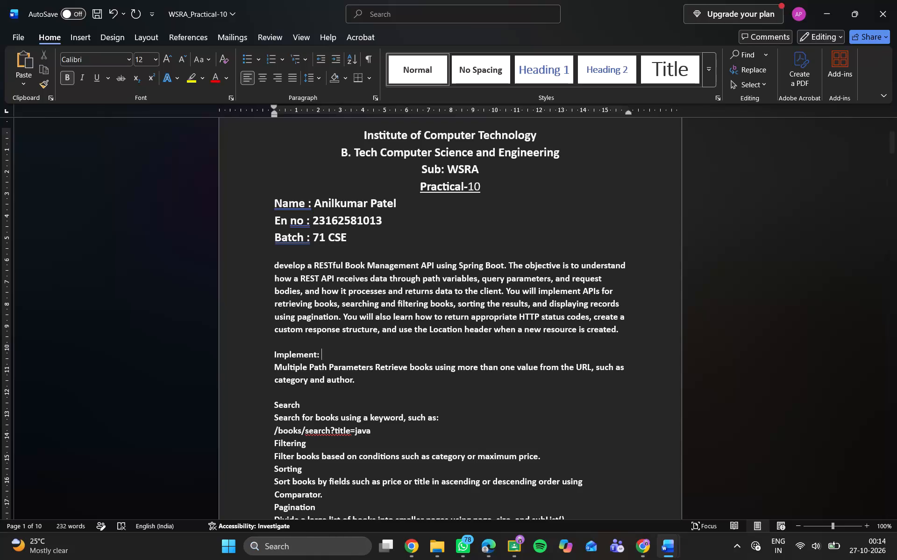
# Insert a blank line above the "Code :" heading to push it onto the second page, and save the document.
pyautogui.click(317, 445)
pyautogui.scroll(-2, 320, 467)
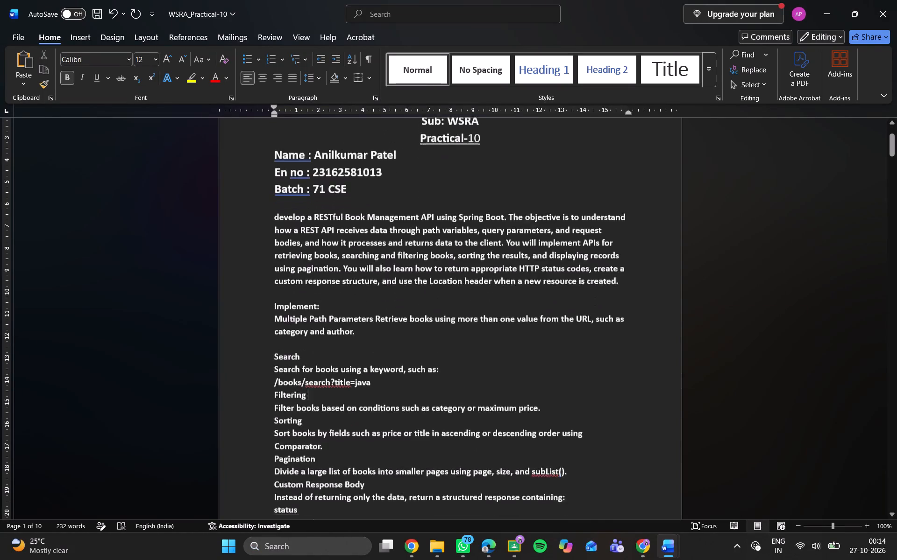
pyautogui.scroll(-6, 320, 467)
pyautogui.click(335, 412)
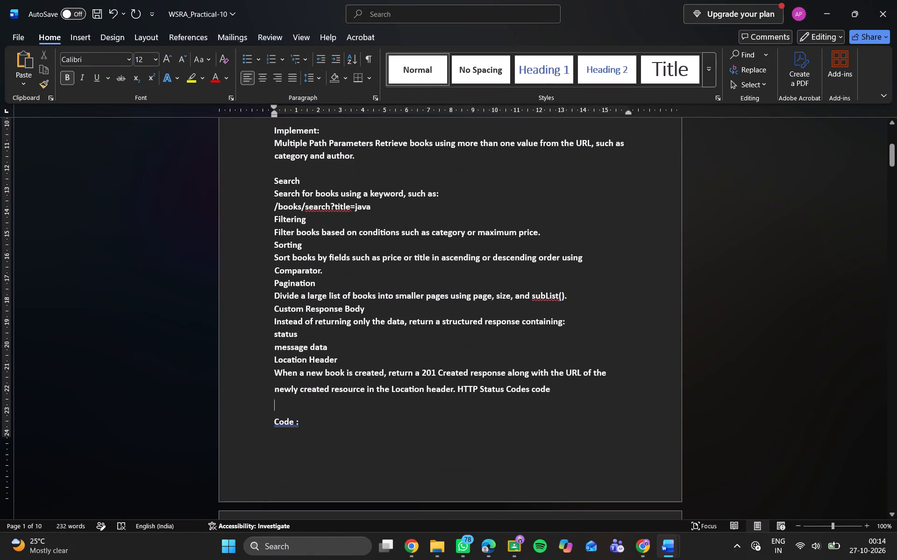
pyautogui.press('Return')
pyautogui.scroll(-5, 335, 412)
pyautogui.hotkey('ctrl', 's')
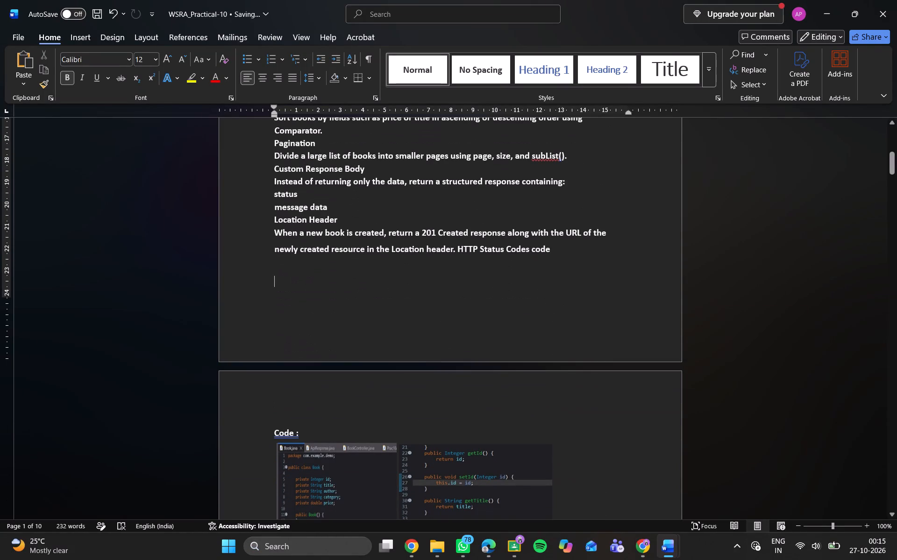
# Bring up the Save As dialog for WSRA_Practical-10 in the WSRA folder.
pyautogui.moveTo(19, 48); pyautogui.dragTo(19, 41)
pyautogui.click(19, 37)
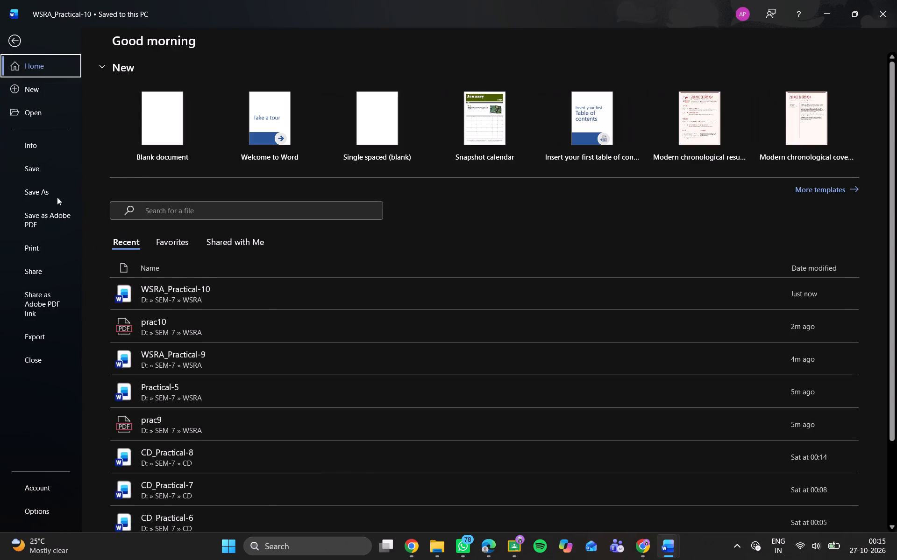
pyautogui.click(55, 189)
pyautogui.click(178, 317)
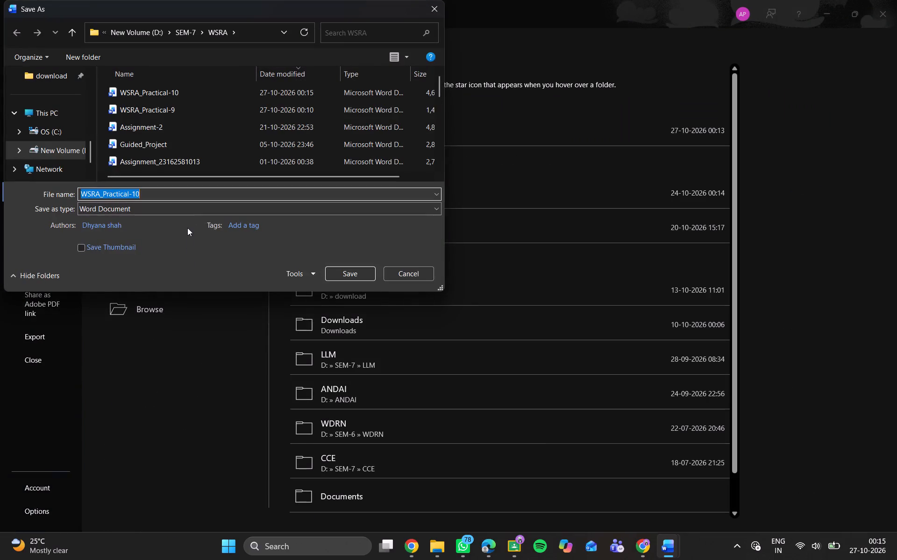
# Save the document as a PDF named WSRA_Practical-10 in the SEM-7 WSRA folder.
pyautogui.click(192, 210)
pyautogui.click(183, 279)
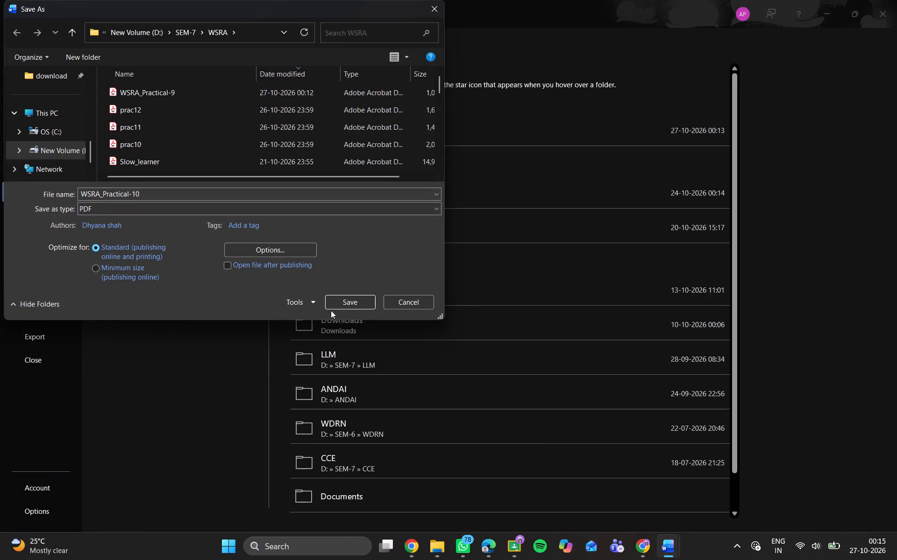
pyautogui.click(342, 302)
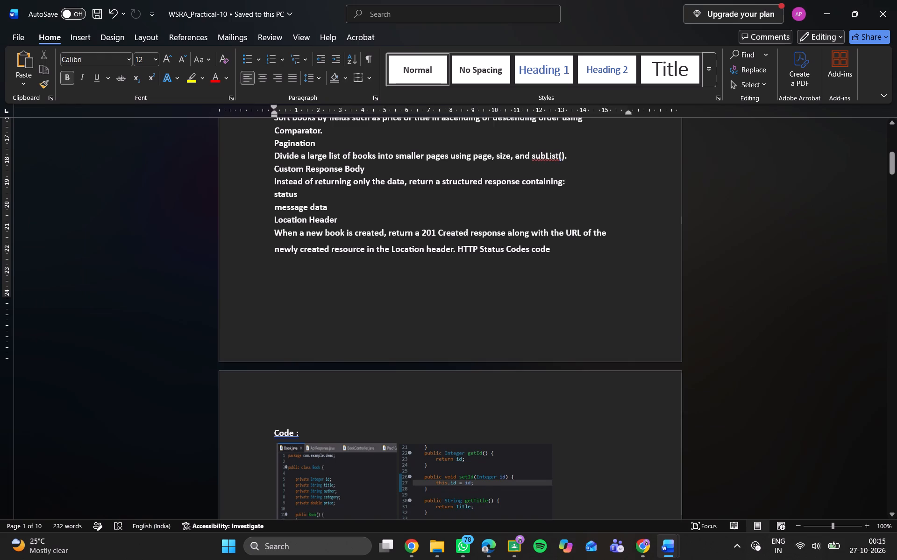
pyautogui.scroll(-1, 520, 396)
pyautogui.scroll(20, 428, 390)
pyautogui.scroll(2, 428, 390)
# Switch to File Explorer and open the prac11 PDF from the WSRA folder in Word.
pyautogui.press('super+2')
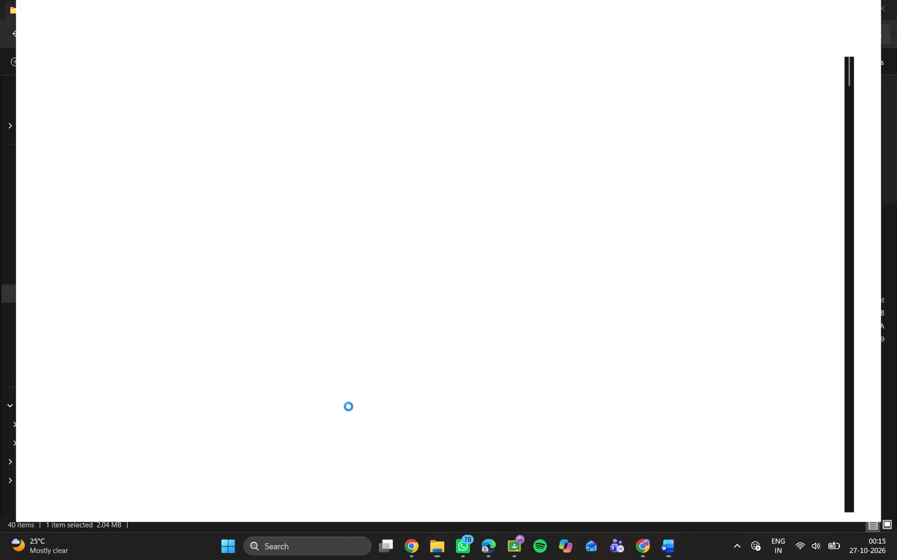
pyautogui.press('super+2')
pyautogui.scroll(-6, 222, 463)
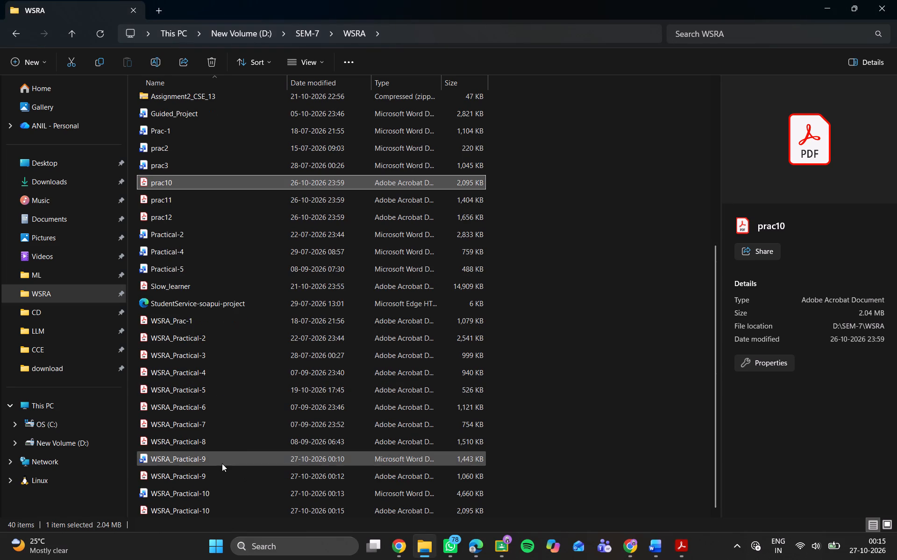
pyautogui.click(196, 200)
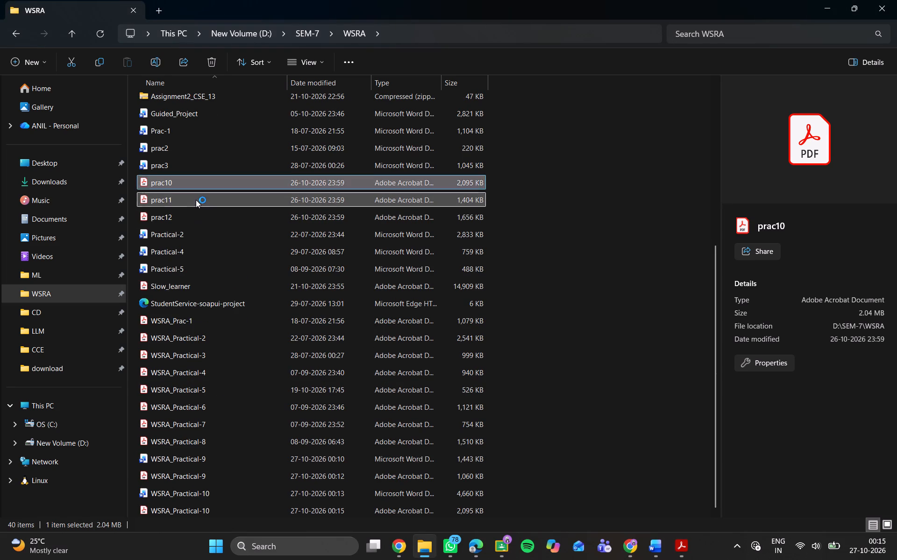
pyautogui.rightClick(196, 200)
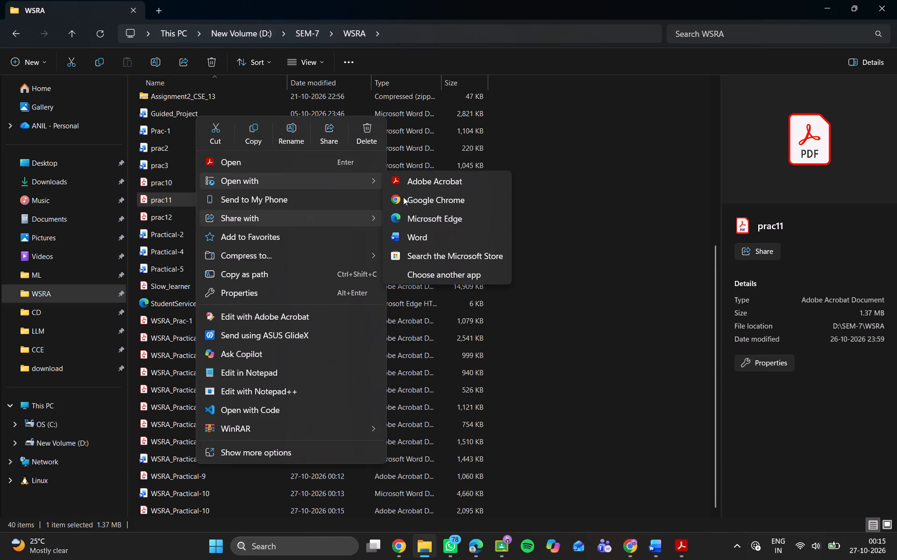
pyautogui.click(427, 235)
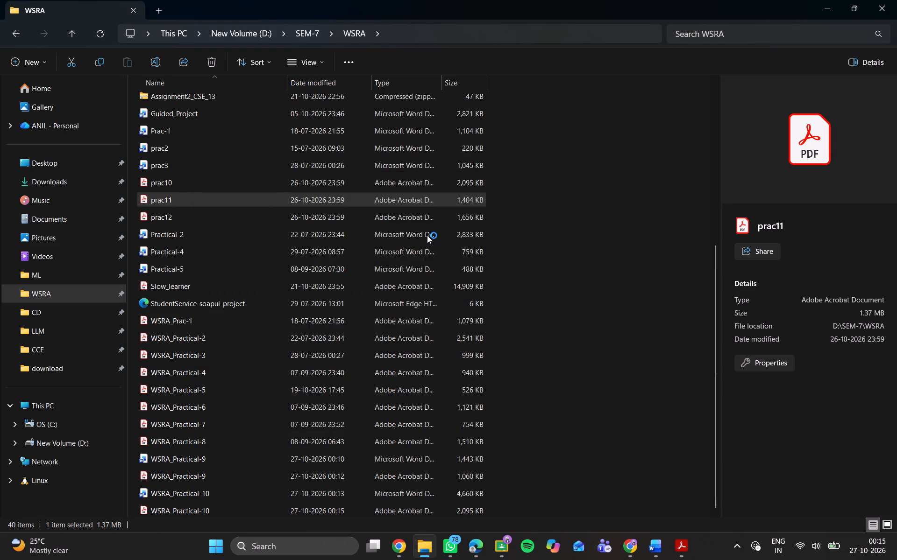
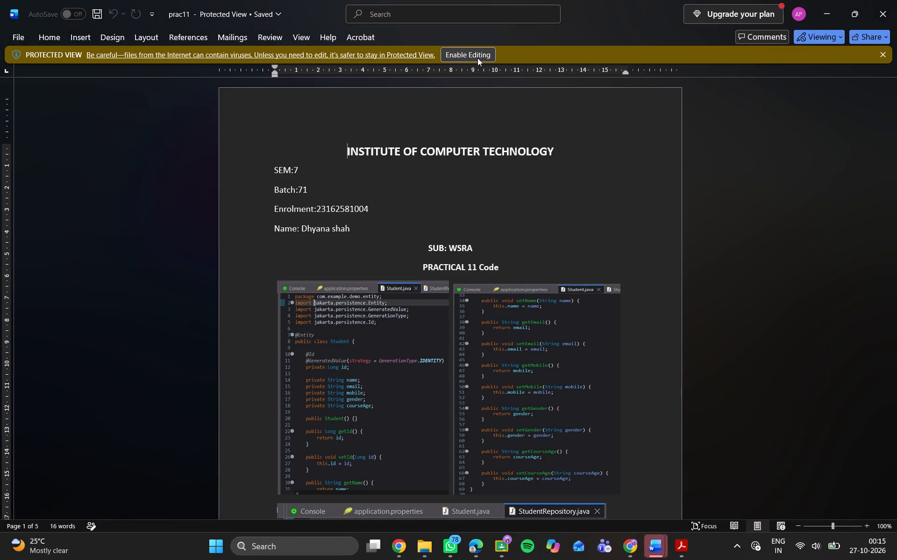
# Enable editing in prac11 and replace its heading block, through the PRACTICAL 11 Code line, with the header copied from WSRA_Practical-10.
pyautogui.click(477, 58)
pyautogui.hotkey('alt', 'Tab')
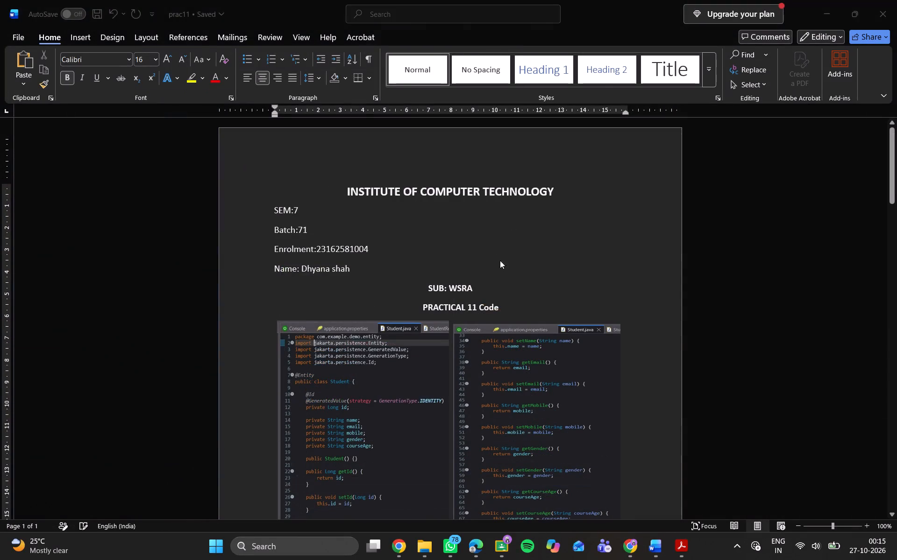
pyautogui.click(427, 294)
pyautogui.moveTo(427, 294); pyautogui.dragTo(363, 260)
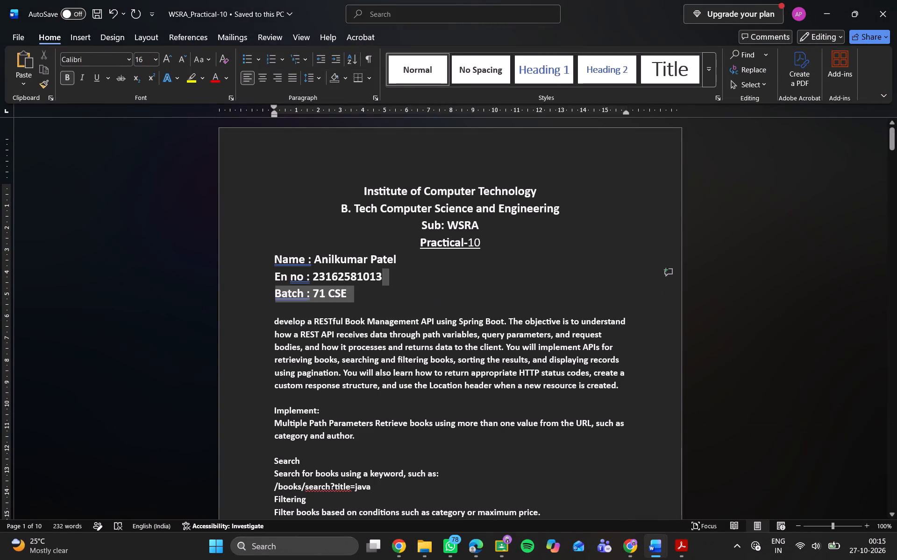
pyautogui.moveTo(363, 260); pyautogui.dragTo(332, 153)
pyautogui.hotkey('ctrl', 'c')
pyautogui.hotkey('alt', 'Tab')
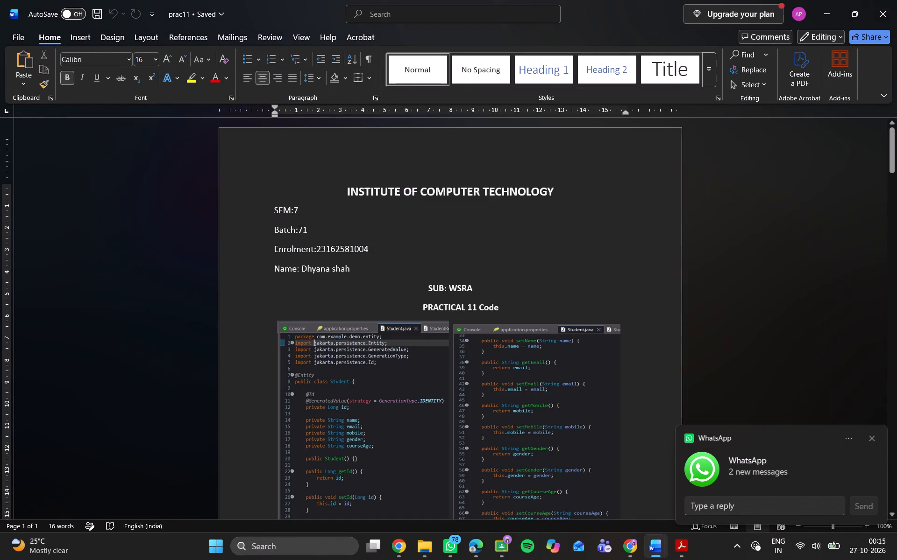
pyautogui.moveTo(546, 310); pyautogui.dragTo(330, 175)
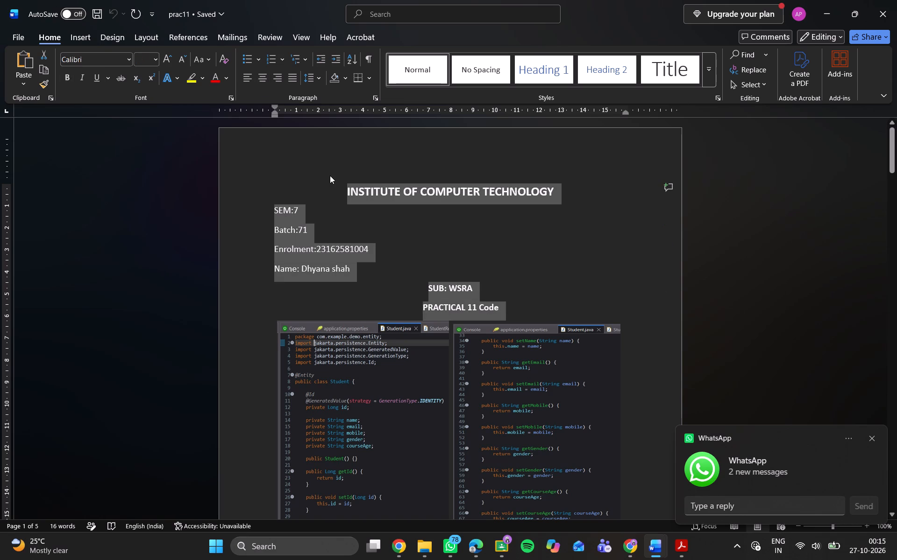
pyautogui.hotkey('ctrl', 'v')
# Add a new line directly below the Batch line of the pasted header.
pyautogui.click(380, 149)
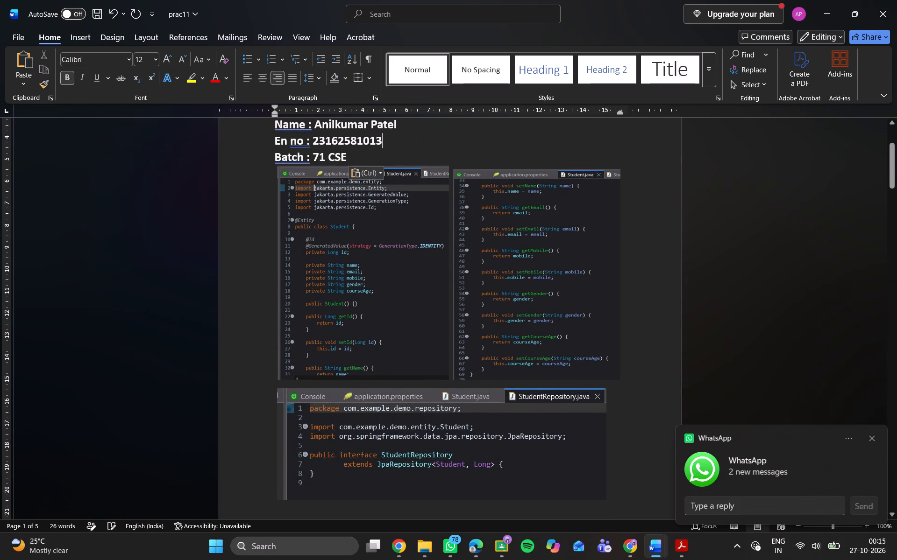
pyautogui.click(380, 161)
pyautogui.press('Return')
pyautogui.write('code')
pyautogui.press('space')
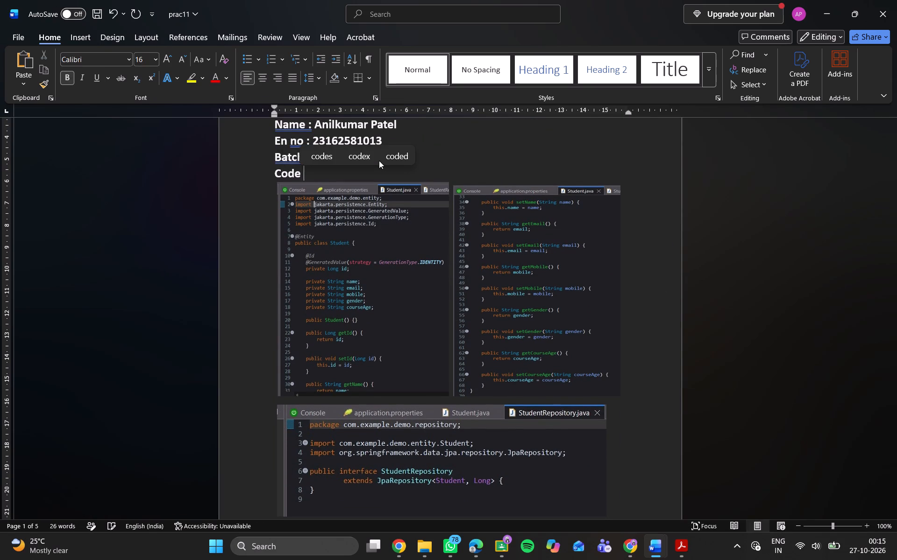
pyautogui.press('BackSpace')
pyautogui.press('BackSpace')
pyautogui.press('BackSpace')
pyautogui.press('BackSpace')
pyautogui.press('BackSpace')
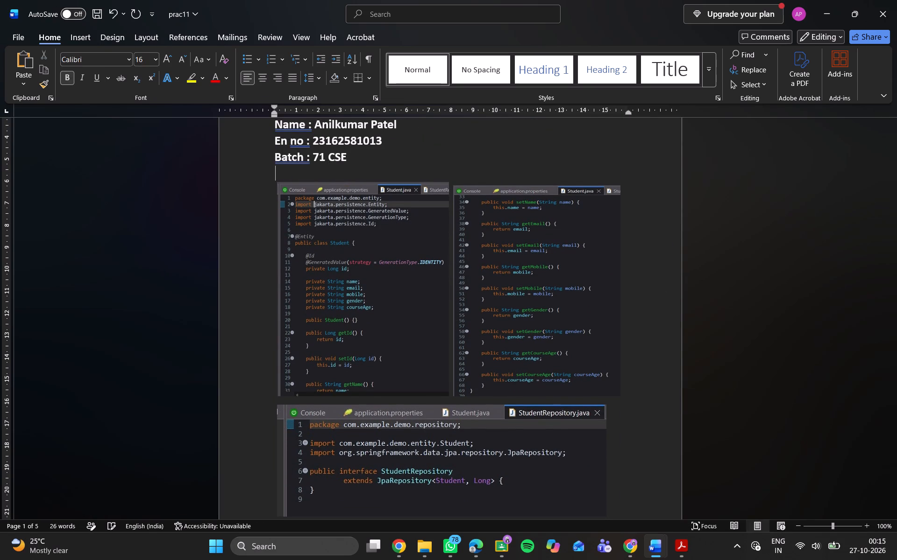
# Turn bold off, reduce the font size to 11, and add a Code label after a blank line, above the first code screenshots.
pyautogui.hotkey('ctrl', 'b')
pyautogui.hotkey('ctrl', 'shift', ',')
pyautogui.hotkey('ctrl', 'shift', ',')
pyautogui.hotkey('ctrl', 'shift', ',')
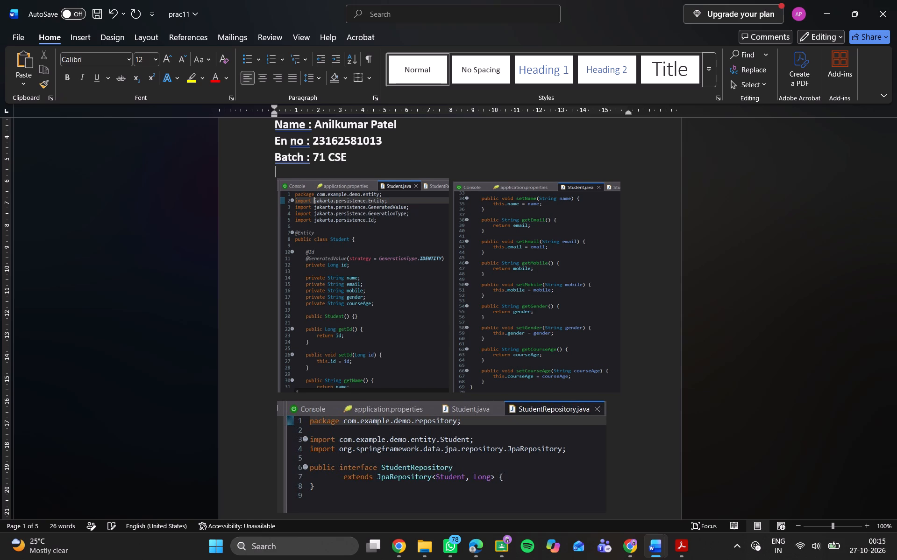
pyautogui.press('Return')
pyautogui.write('code L')
pyautogui.press('space')
pyautogui.press('BackSpace')
pyautogui.press('BackSpace')
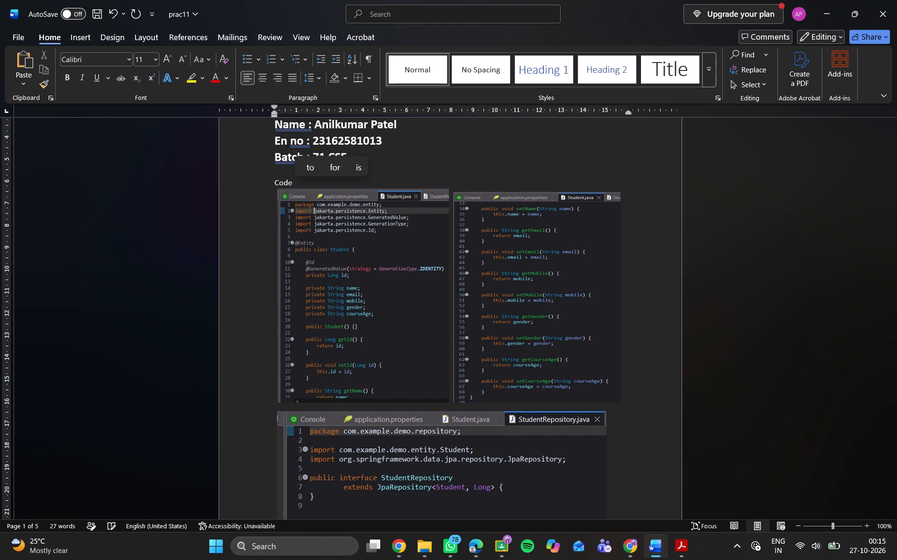
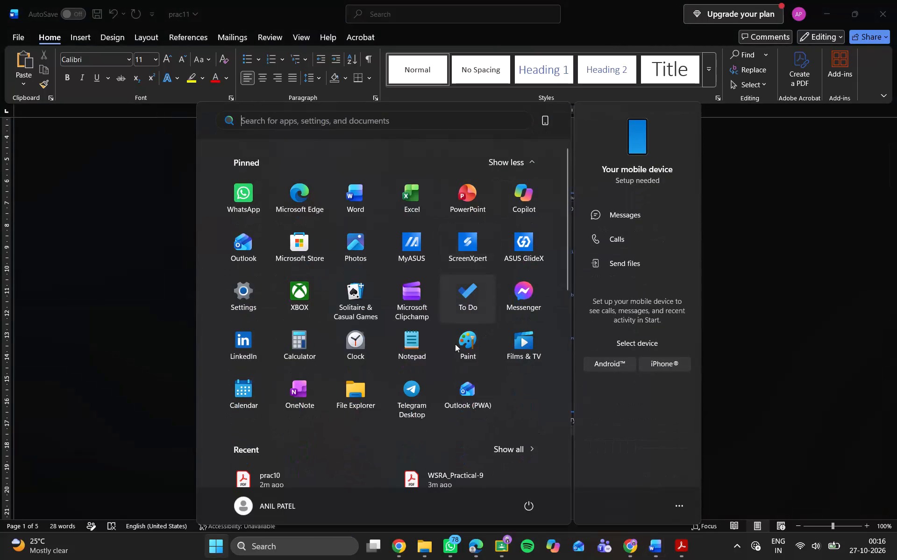
# Switch to Google Classroom and open the full instructions of Experiment 11 in the 2026_WSRA_2CSE715 classwork.
pyautogui.press('super+5')
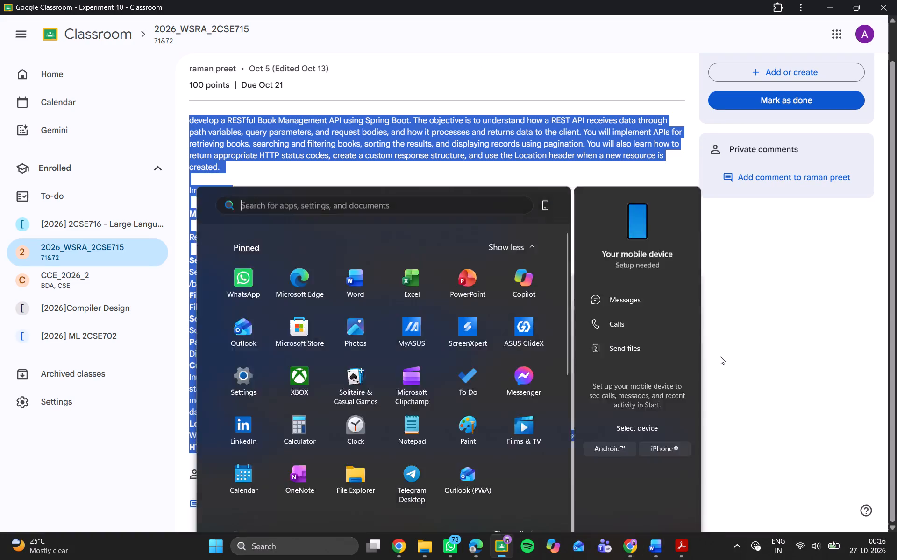
pyautogui.click(608, 283)
pyautogui.hscroll(10, 608, 283)
pyautogui.scroll(1, 531, 269)
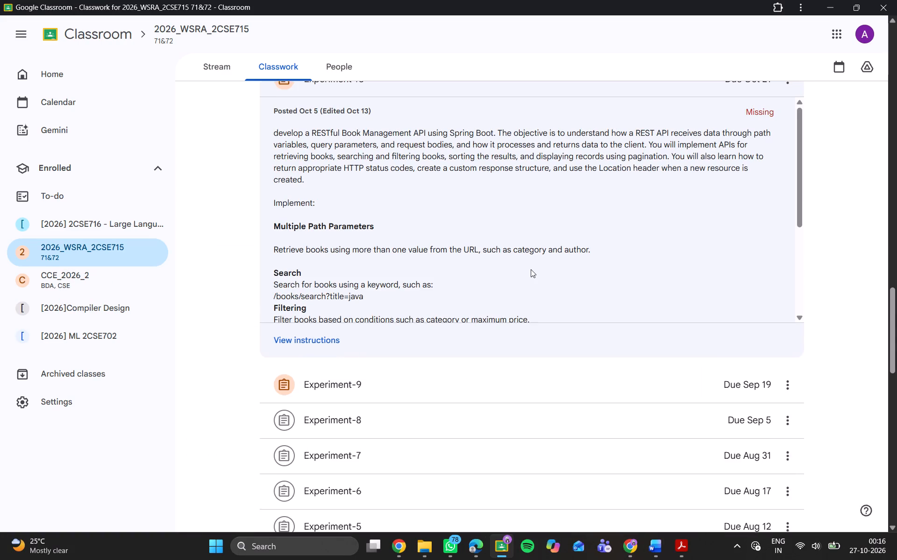
pyautogui.scroll(3, 531, 269)
pyautogui.click(486, 263)
pyautogui.scroll(-3, 366, 387)
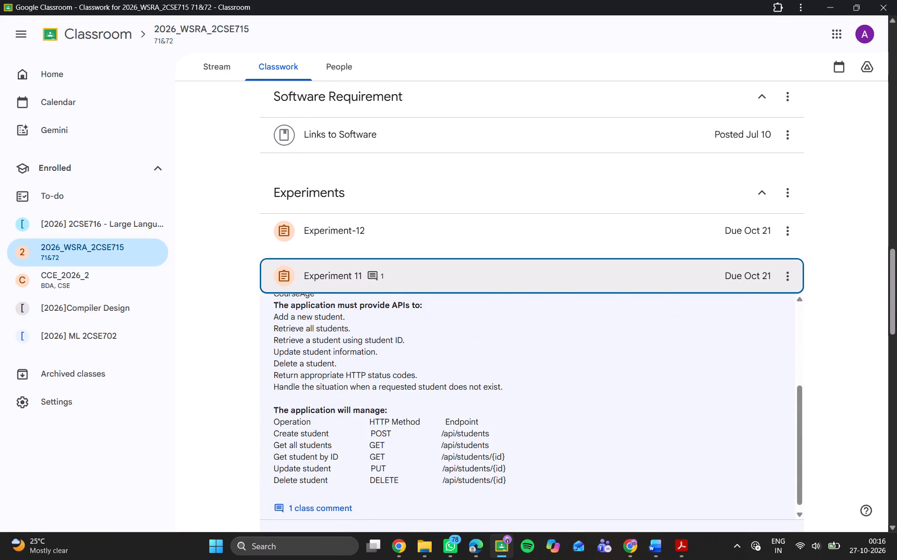
pyautogui.scroll(-2, 327, 519)
pyautogui.click(335, 423)
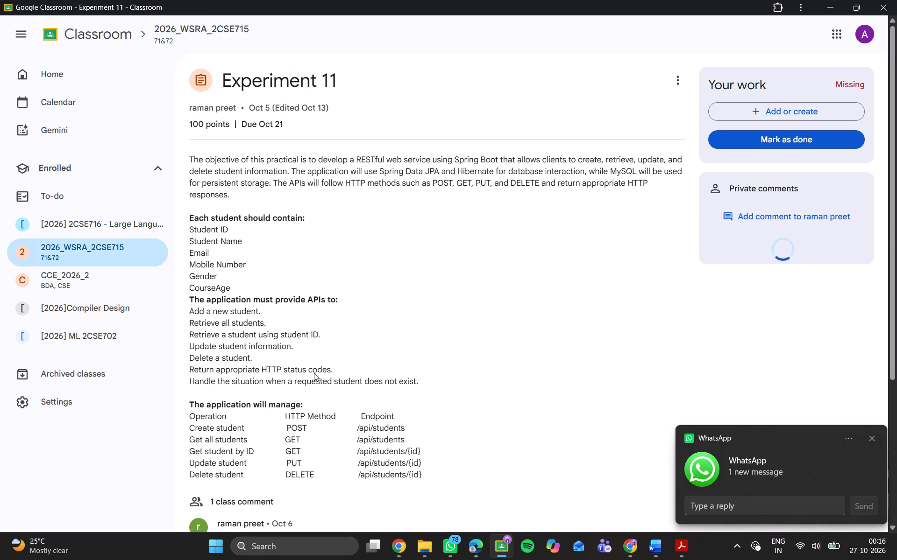
# Copy the whole Experiment 11 description, through the Delete student row, and paste it into prac11 on a new line between the Batch line and the Code label.
pyautogui.moveTo(187, 157); pyautogui.dragTo(378, 371)
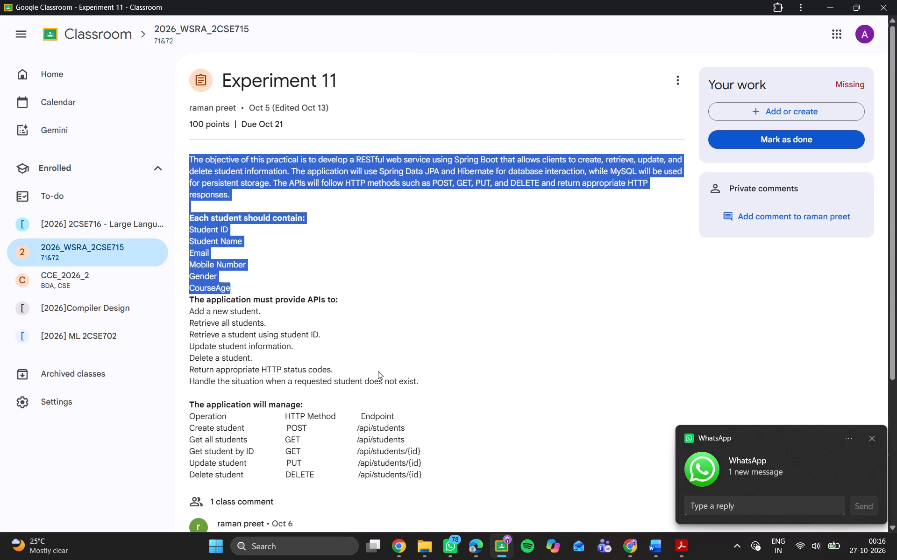
pyautogui.moveTo(378, 371); pyautogui.dragTo(441, 472)
pyautogui.hotkey('ctrl', 'c')
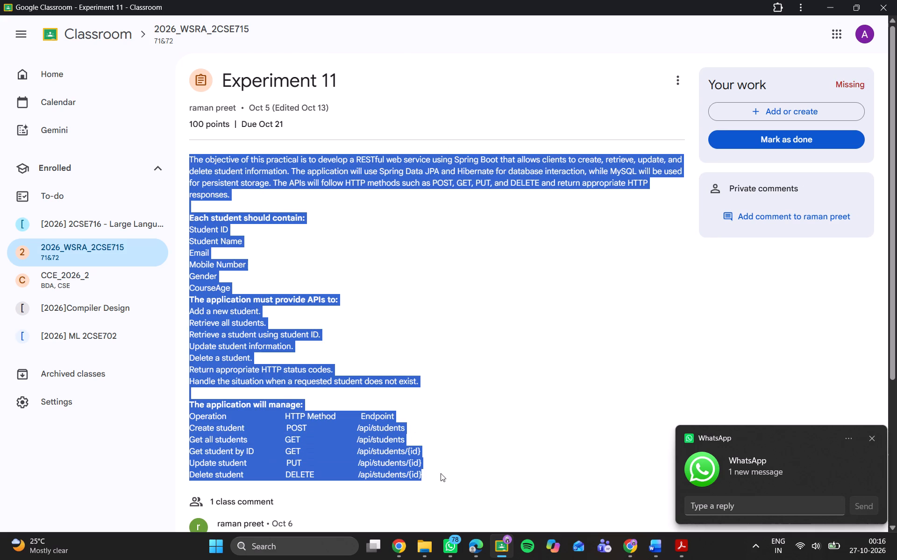
pyautogui.hotkey('alt', 'Tab')
pyautogui.scroll(2, 370, 268)
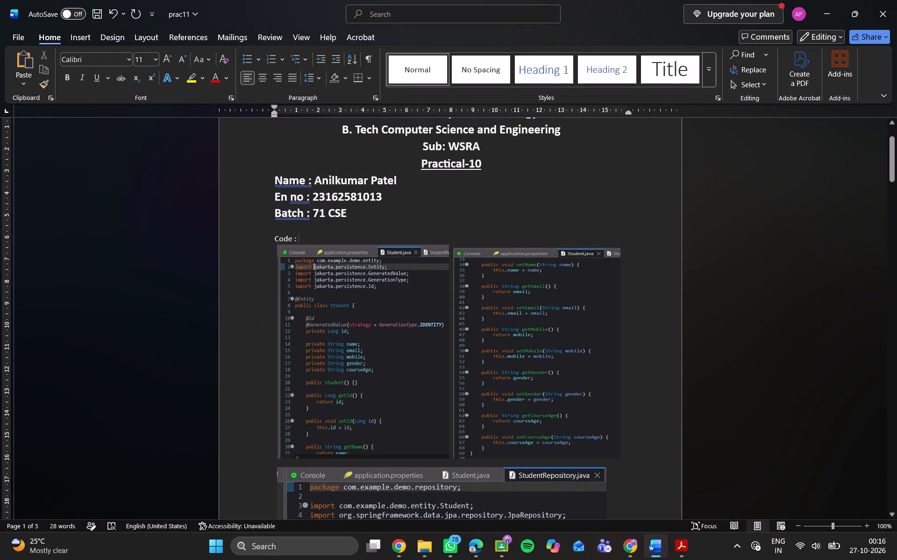
pyautogui.click(354, 226)
pyautogui.press('Return')
pyautogui.hotkey('ctrl', 'v')
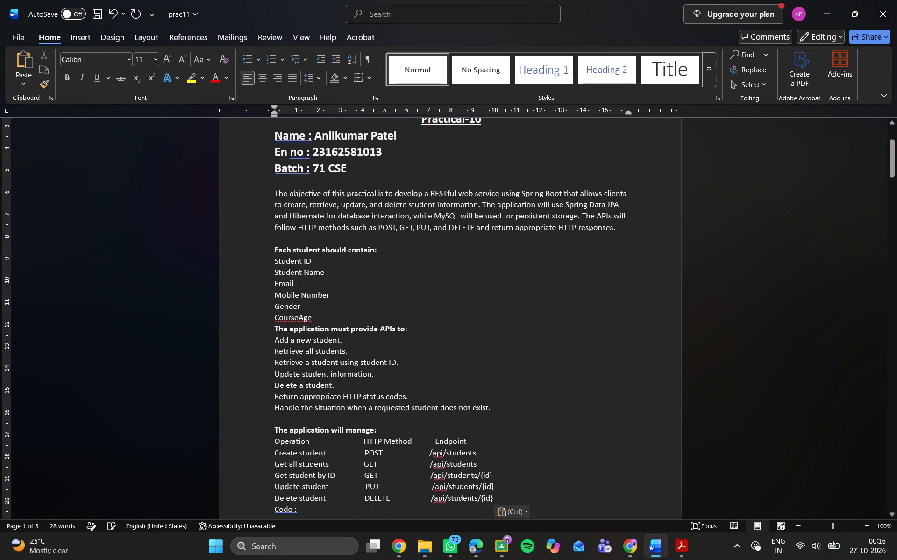
# Add eight line breaks after the pasted endpoint list to push the Code label onto the next page.
pyautogui.scroll(-3, 403, 291)
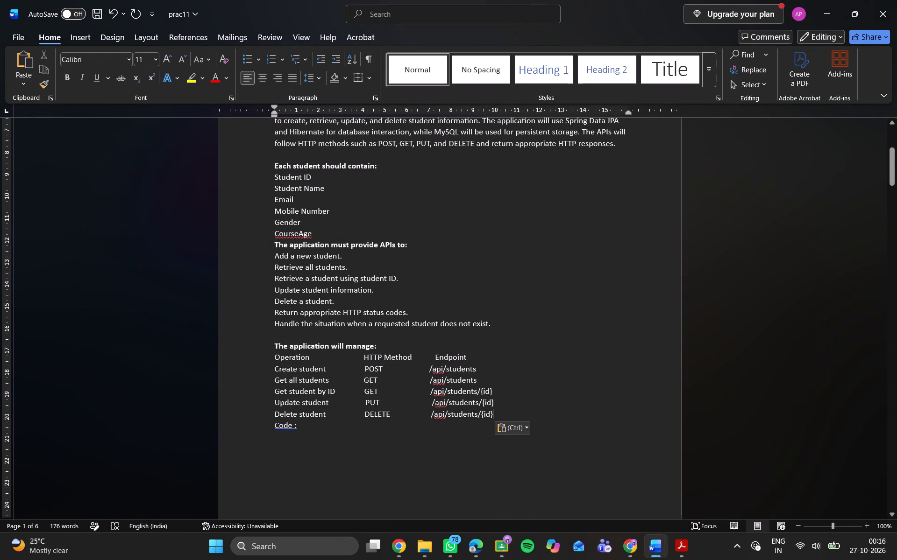
pyautogui.press('Return')
pyautogui.press('Return')
pyautogui.press('Return')
pyautogui.press('Return')
pyautogui.press('Return')
pyautogui.press('Return')
pyautogui.press('Return')
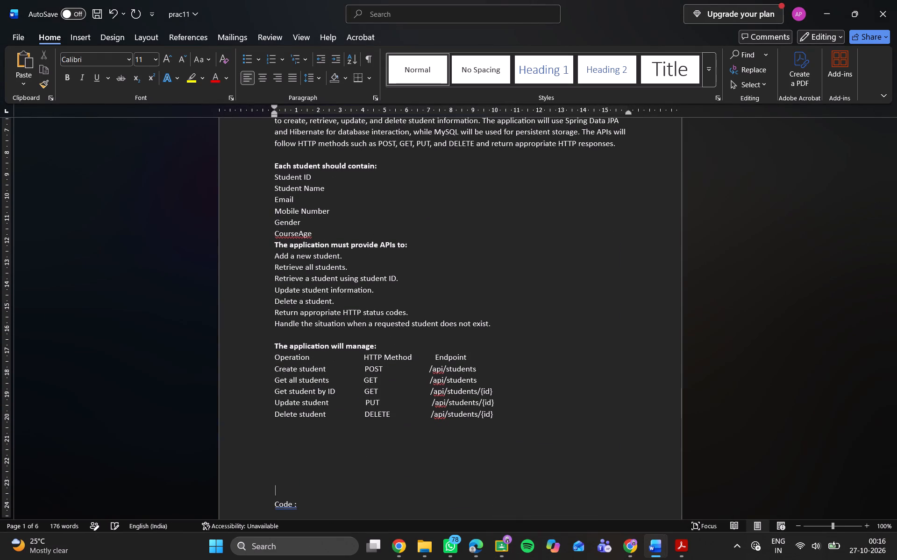
pyautogui.scroll(-2, 616, 384)
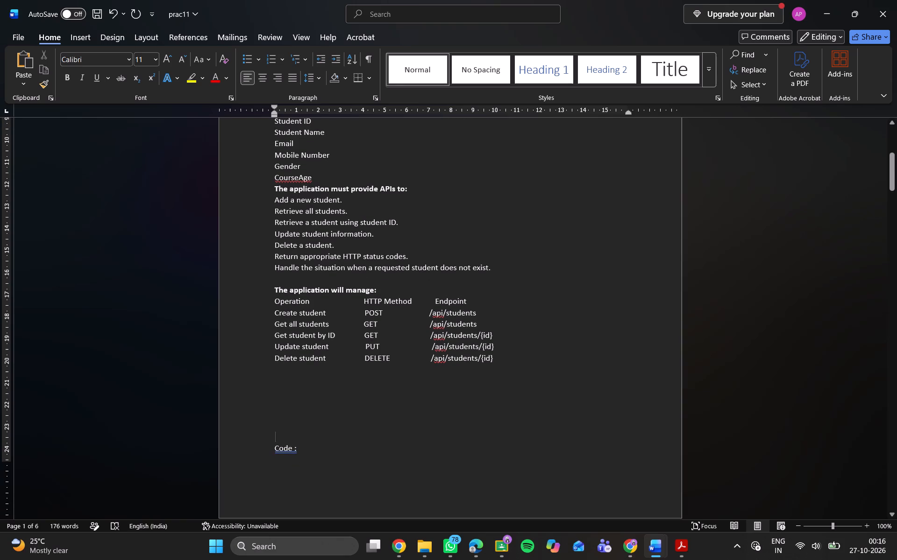
pyautogui.press('Return')
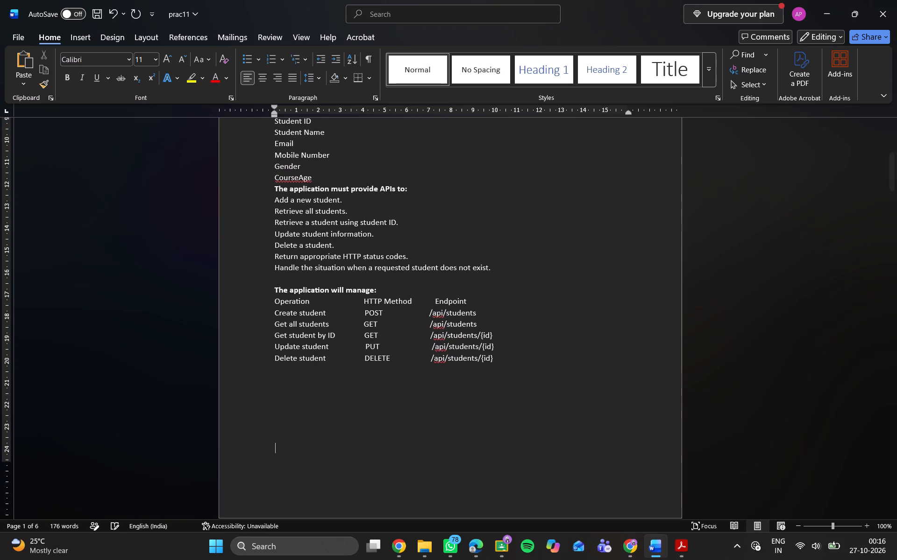
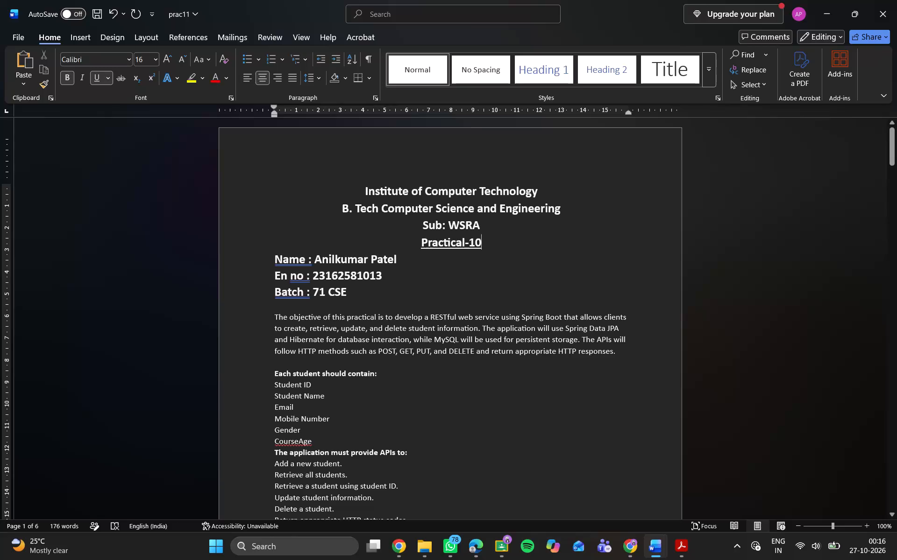
# Change the practical number in the underlined header line to Practical-11.
pyautogui.press('BackSpace')
pyautogui.press('1')
# Save the document as a Word file named WSRA_Practical-11 in the WSRA folder, basing the name on the existing WSRA_Practical-10 file.
pyautogui.hotkey('ctrl', 's')
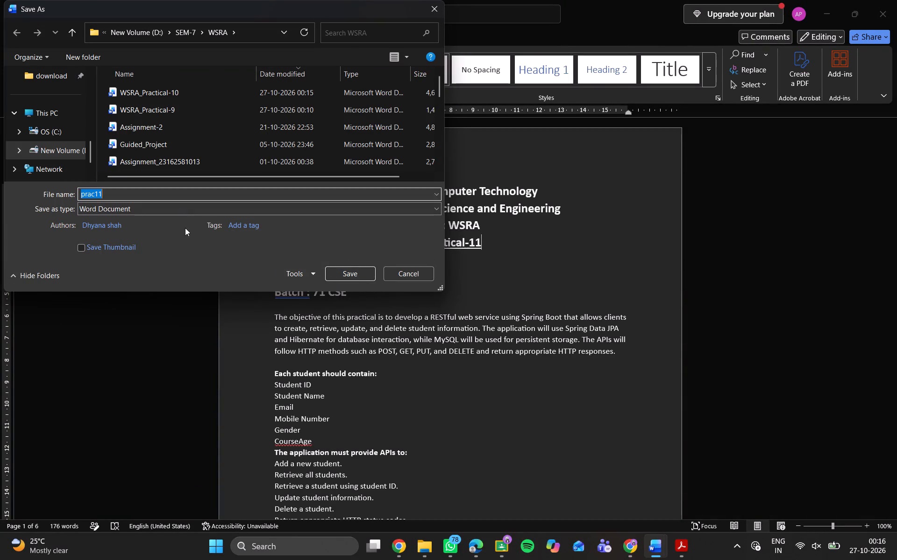
pyautogui.click(184, 93)
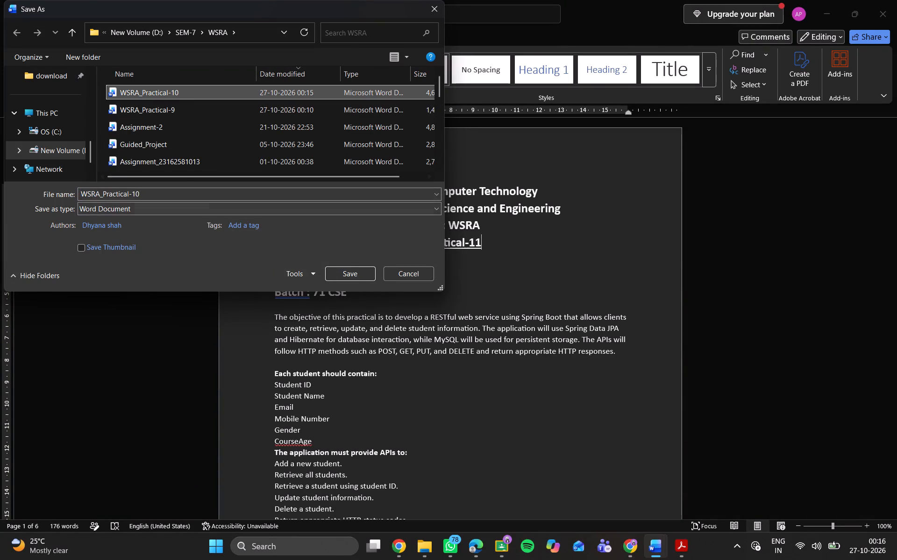
pyautogui.click(190, 197)
pyautogui.press('Right')
pyautogui.press('BackSpace')
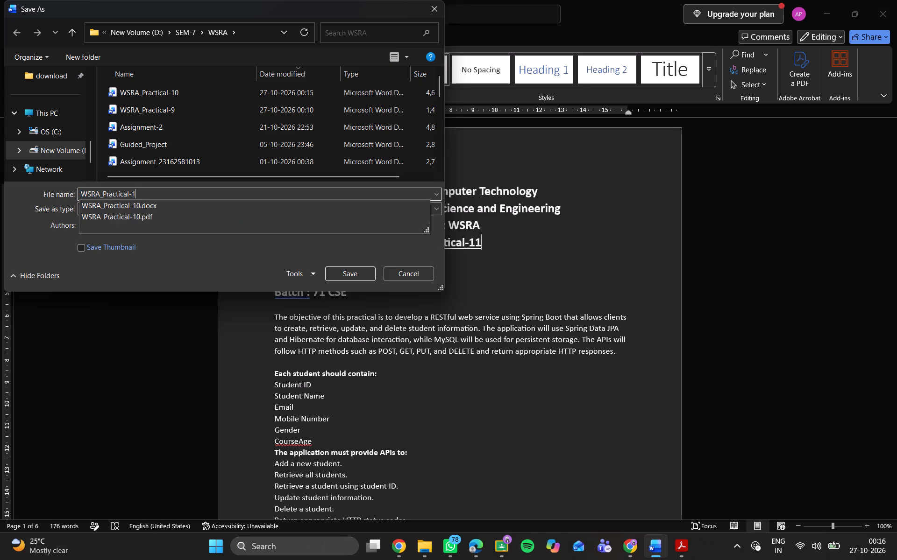
pyautogui.press('4')
pyautogui.press('BackSpace')
pyautogui.press('1')
pyautogui.press('Left')
pyautogui.press('Left')
pyautogui.press('Left')
pyautogui.press('Left')
pyautogui.press('Left')
pyautogui.press('Left')
pyautogui.press('Left')
pyautogui.press('Left')
pyautogui.press('Left')
pyautogui.press('Left')
pyautogui.press('Left')
pyautogui.press('Left')
pyautogui.press('Left')
pyautogui.press('Left')
pyautogui.press('Left')
pyautogui.press('Left')
pyautogui.press('Left')
pyautogui.press('Left')
pyautogui.press('Left')
pyautogui.press('Left')
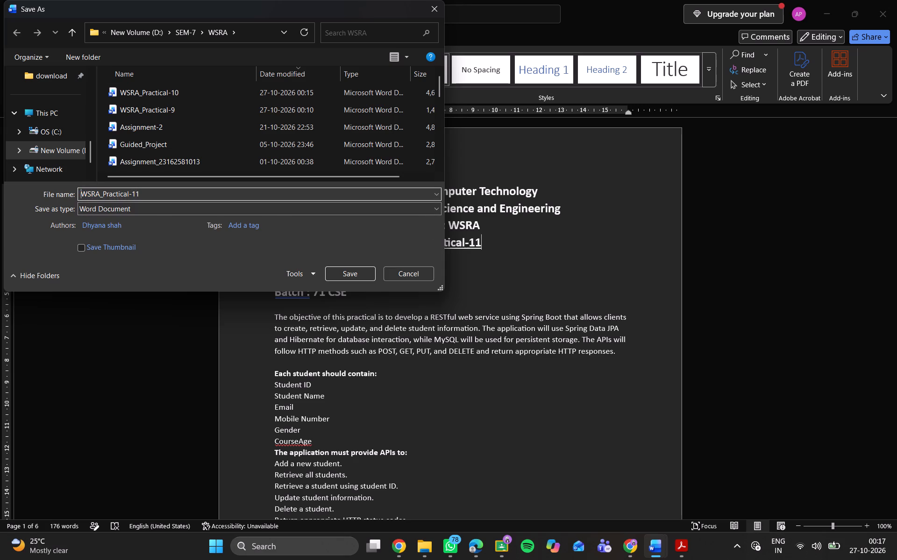
pyautogui.press('BackSpace')
pyautogui.press('BackSpace')
pyautogui.click(349, 274)
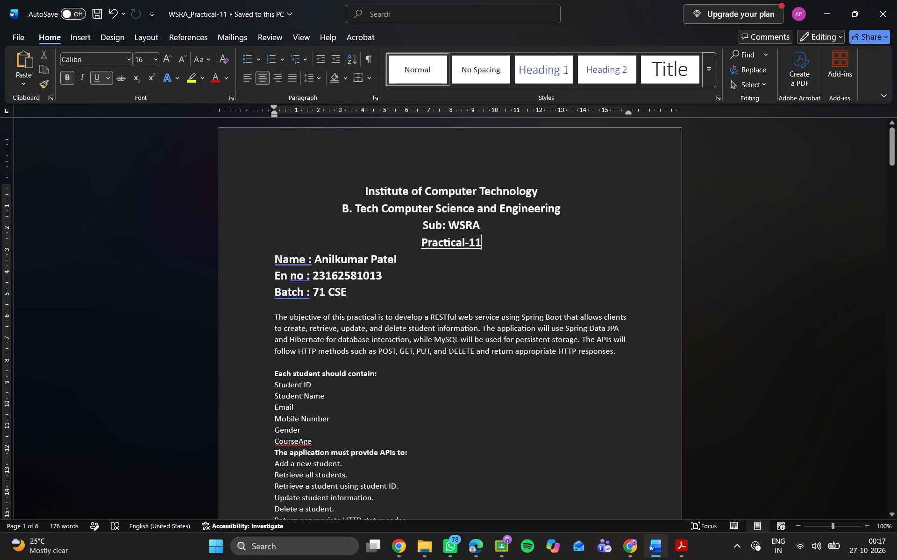
# Review the layout of the code and Postman screenshot pages, placing the cursor at the end of the screenshot above the blank page area.
pyautogui.scroll(-20, 525, 301)
pyautogui.scroll(-3, 525, 301)
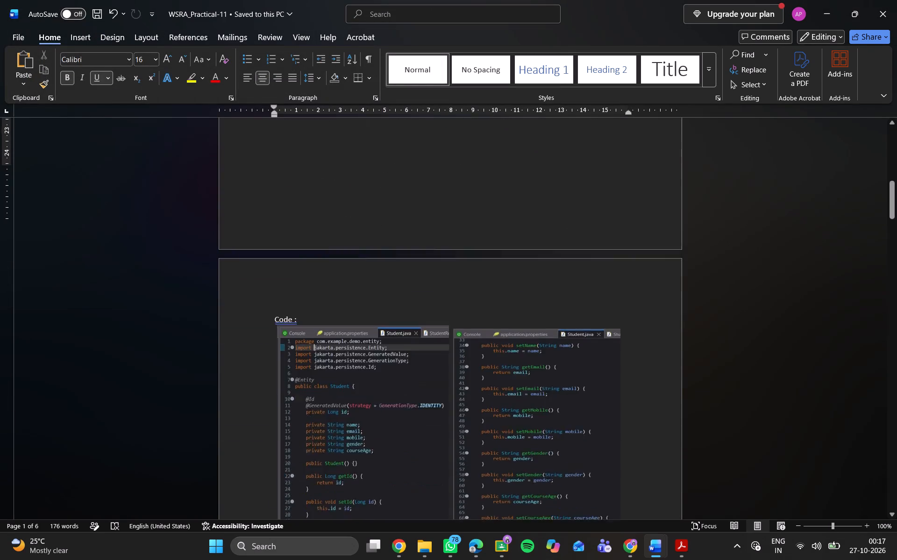
pyautogui.scroll(-20, 525, 301)
pyautogui.scroll(-11, 525, 301)
pyautogui.scroll(2, 524, 300)
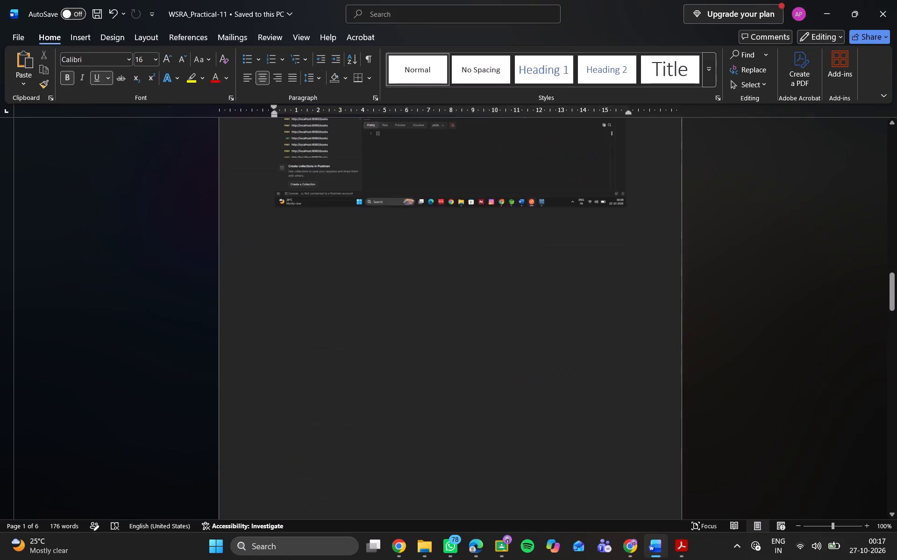
pyautogui.scroll(3, 524, 300)
pyautogui.scroll(-9, 524, 300)
pyautogui.scroll(-14, 524, 300)
pyautogui.scroll(-7, 524, 300)
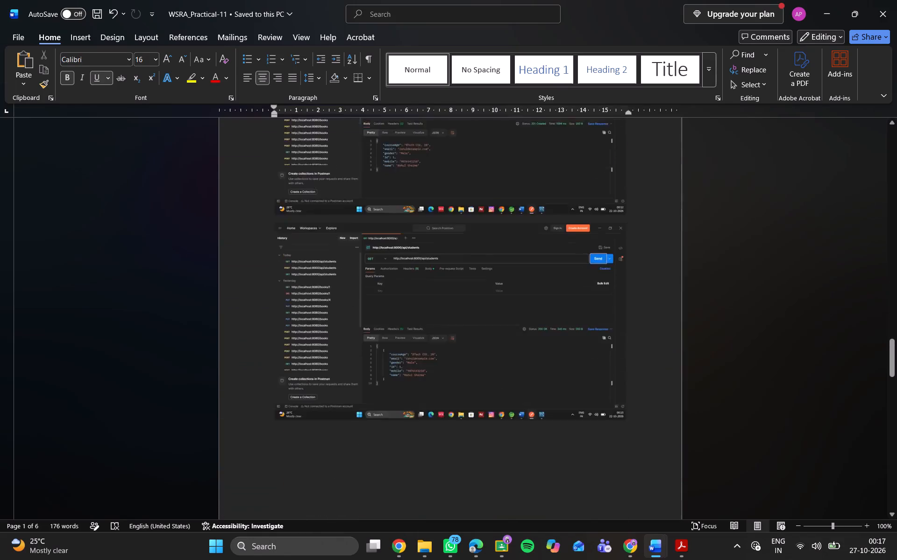
pyautogui.scroll(13, 524, 300)
pyautogui.scroll(2, 460, 230)
pyautogui.click(460, 229)
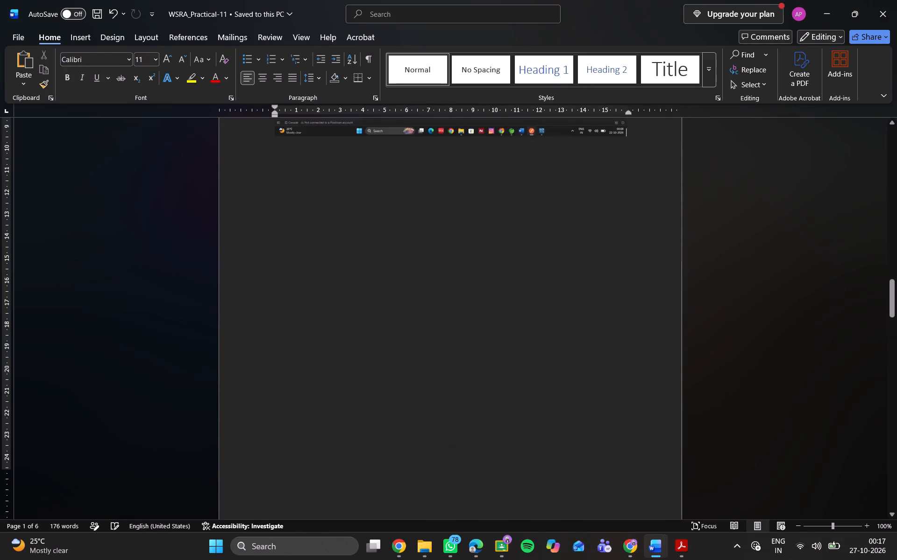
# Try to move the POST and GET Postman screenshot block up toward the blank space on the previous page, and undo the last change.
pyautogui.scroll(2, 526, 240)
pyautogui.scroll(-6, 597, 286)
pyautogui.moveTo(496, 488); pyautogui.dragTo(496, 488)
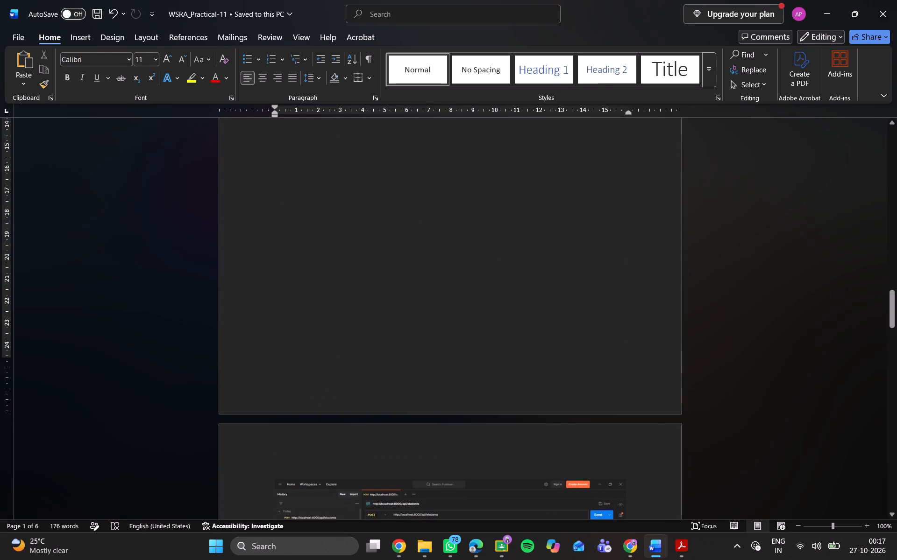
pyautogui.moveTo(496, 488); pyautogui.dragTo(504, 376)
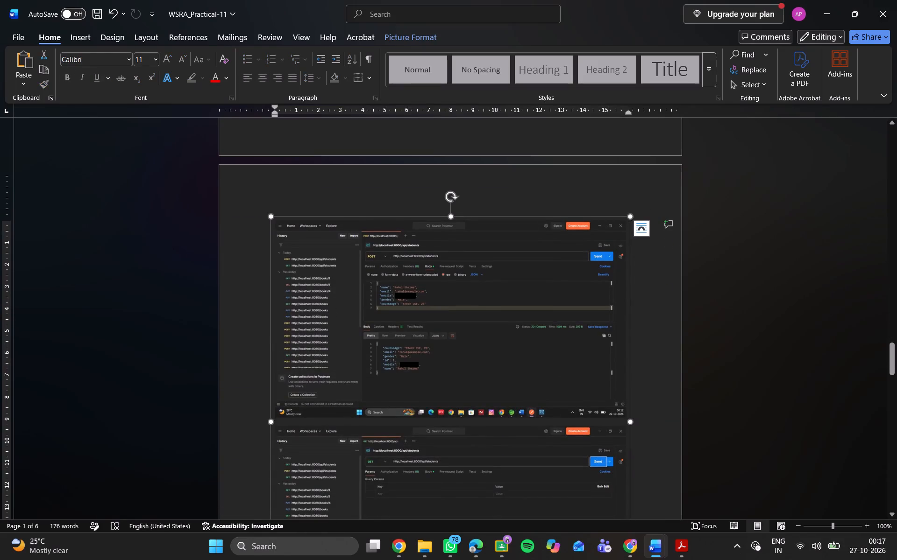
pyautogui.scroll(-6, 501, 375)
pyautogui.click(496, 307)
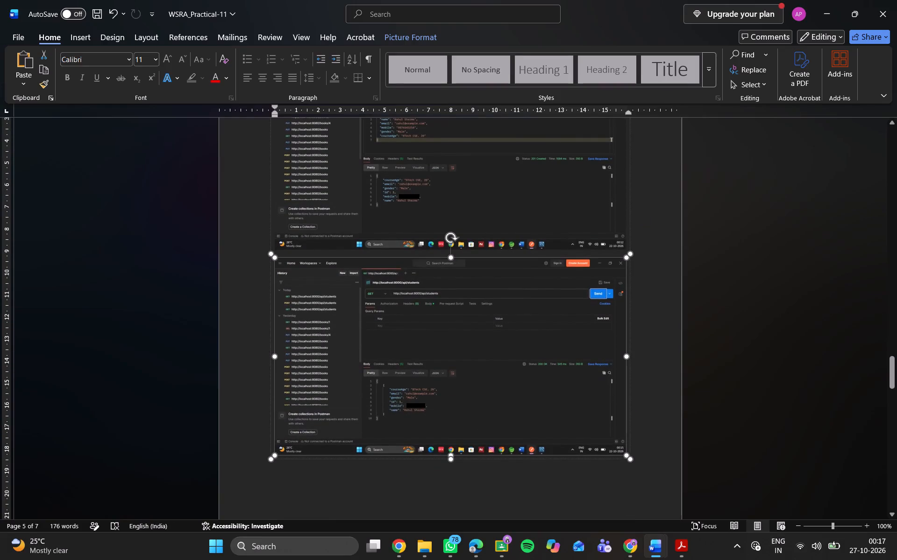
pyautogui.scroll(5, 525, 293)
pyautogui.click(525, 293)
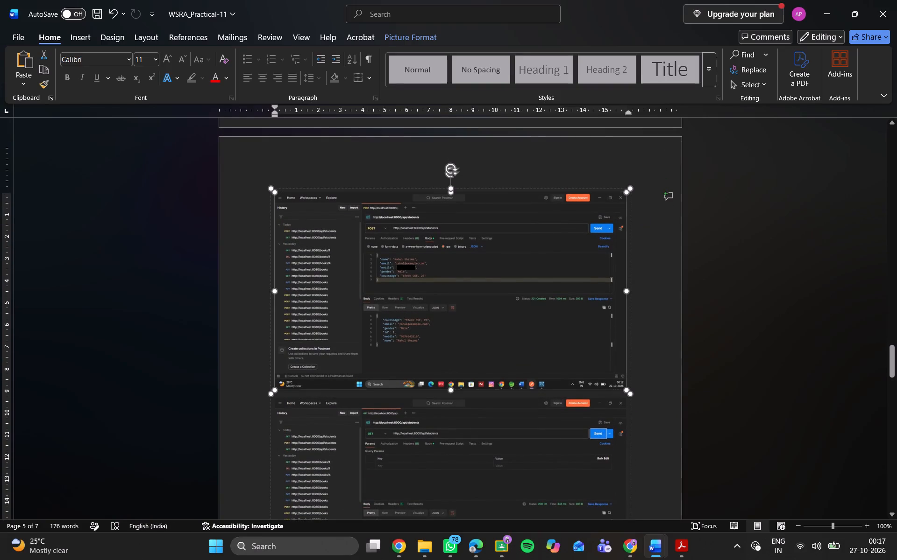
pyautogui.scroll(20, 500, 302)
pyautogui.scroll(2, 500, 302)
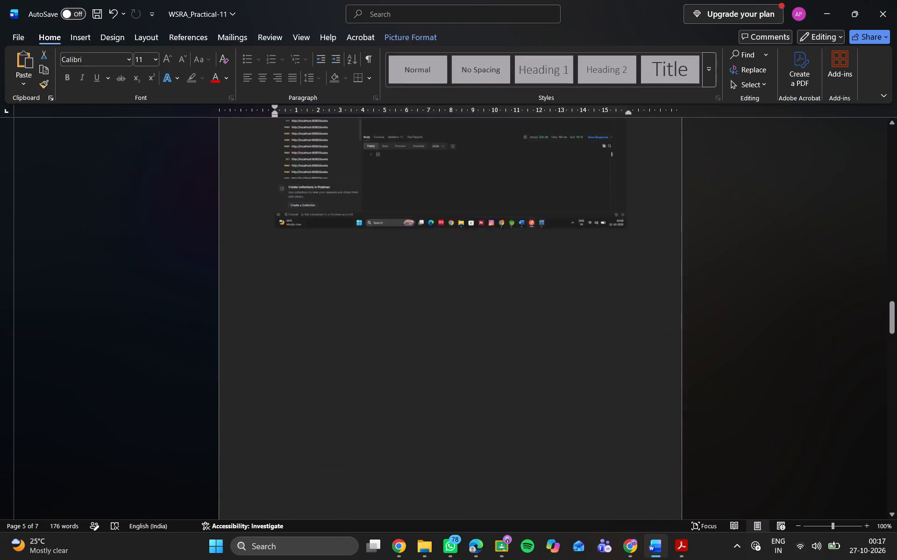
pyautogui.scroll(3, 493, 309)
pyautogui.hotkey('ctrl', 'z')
# Add two line breaks after the first Postman screenshot under the Output heading.
pyautogui.scroll(10, 493, 309)
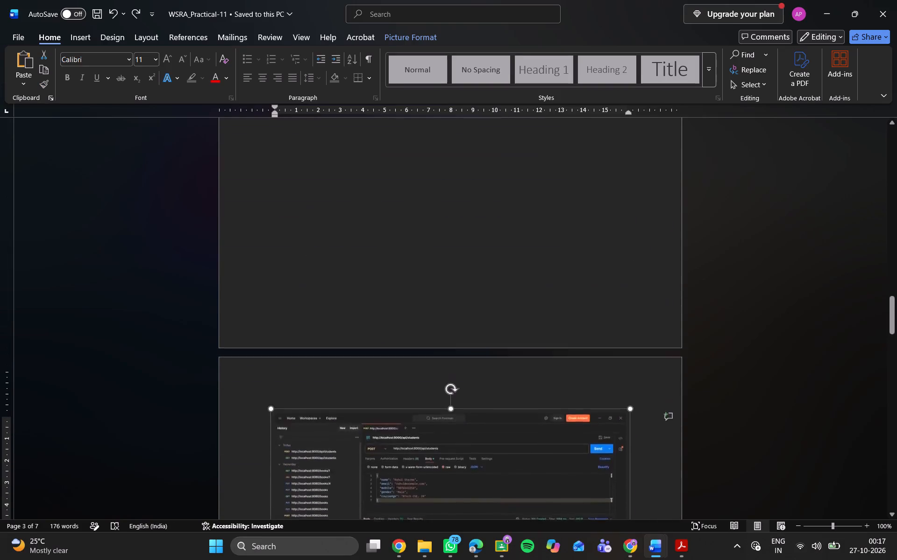
pyautogui.scroll(10, 493, 309)
pyautogui.scroll(11, 493, 309)
pyautogui.scroll(-6, 493, 308)
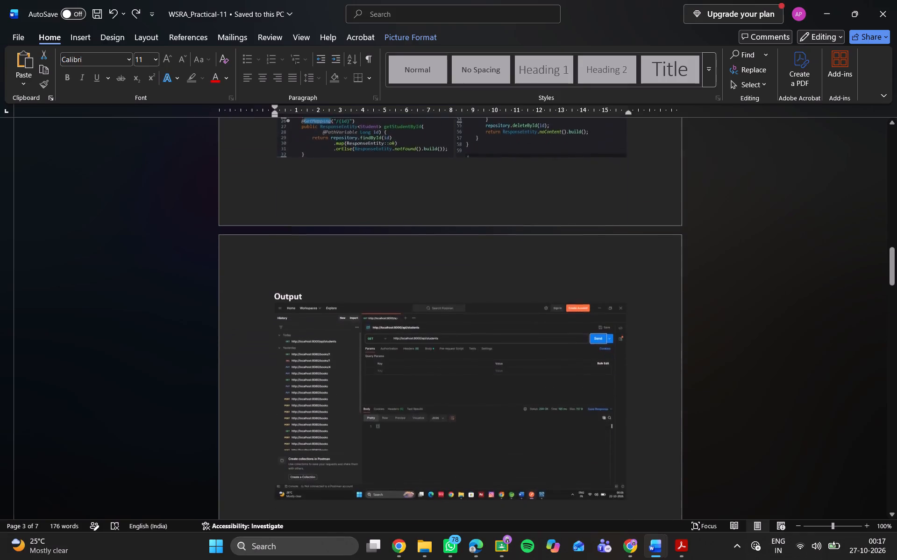
pyautogui.click(668, 411)
pyautogui.press('Return')
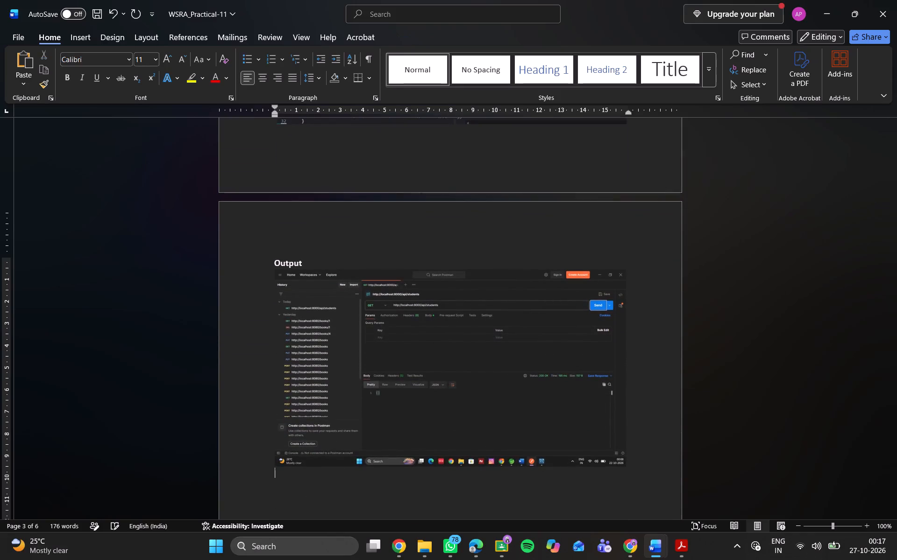
pyautogui.press('Return')
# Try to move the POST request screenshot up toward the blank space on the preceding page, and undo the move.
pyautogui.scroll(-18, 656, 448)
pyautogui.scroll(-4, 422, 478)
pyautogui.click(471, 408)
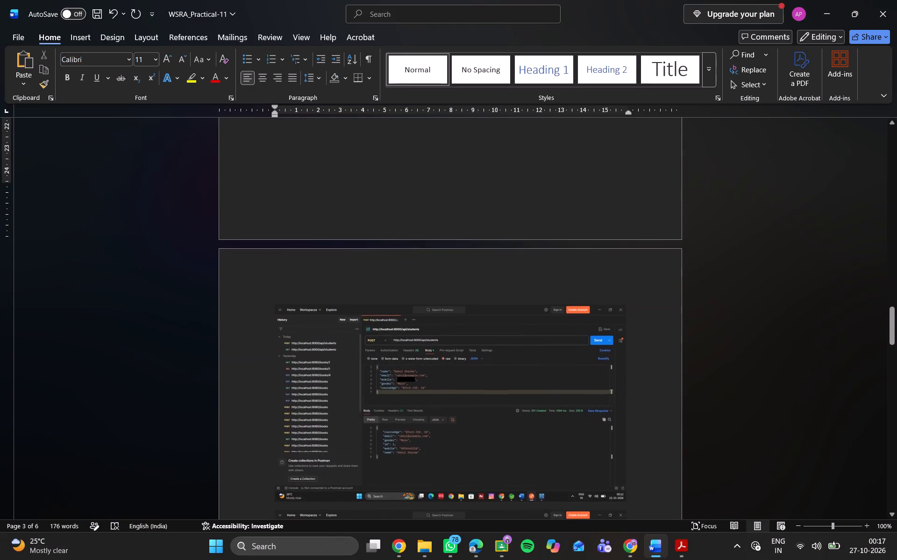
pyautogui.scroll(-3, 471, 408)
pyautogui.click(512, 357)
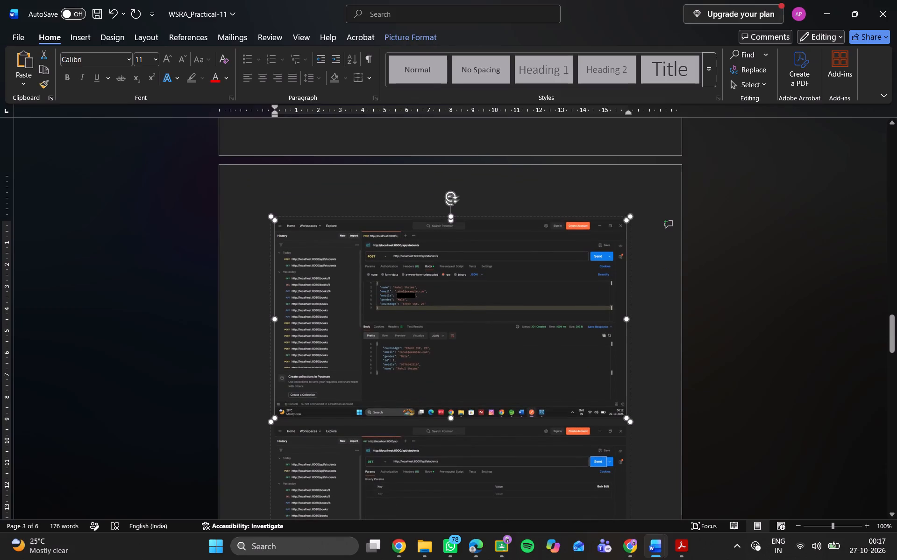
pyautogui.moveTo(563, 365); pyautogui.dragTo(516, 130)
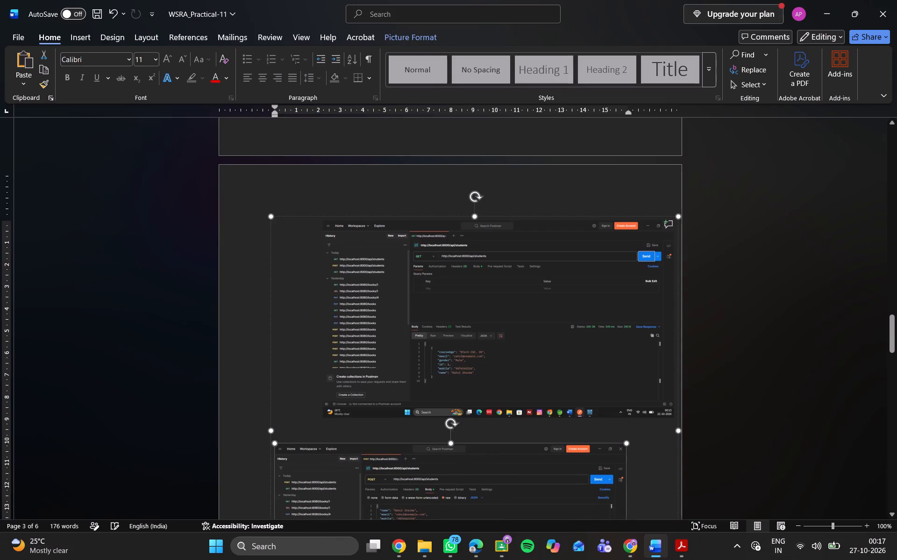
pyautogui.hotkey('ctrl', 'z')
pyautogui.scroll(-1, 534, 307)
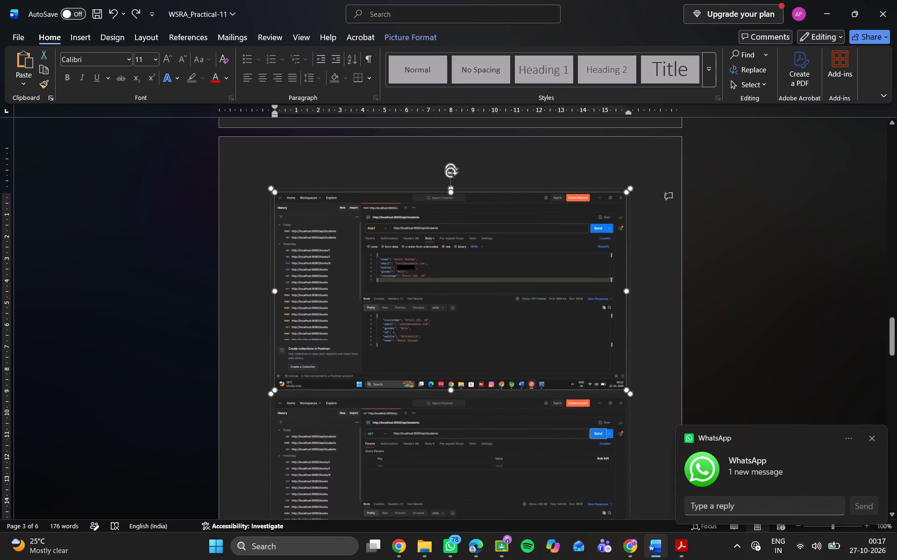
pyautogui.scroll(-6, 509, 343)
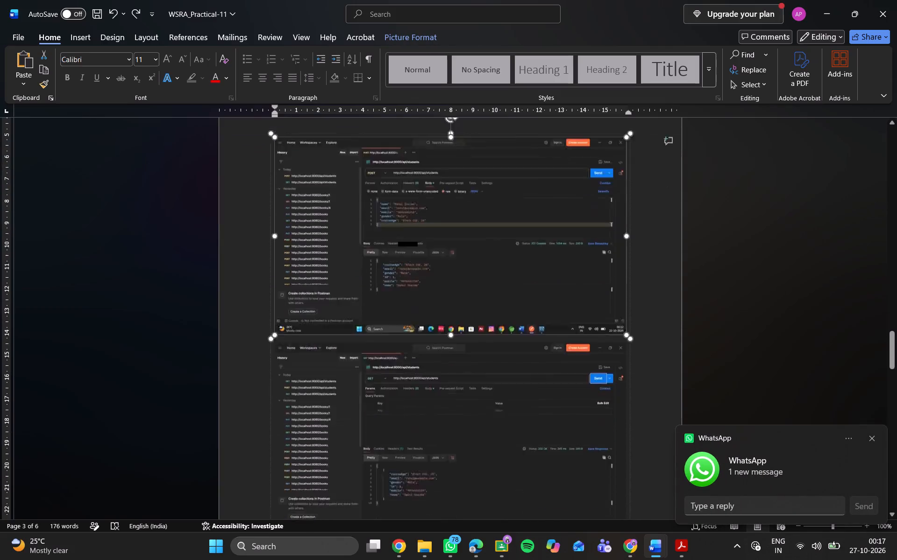
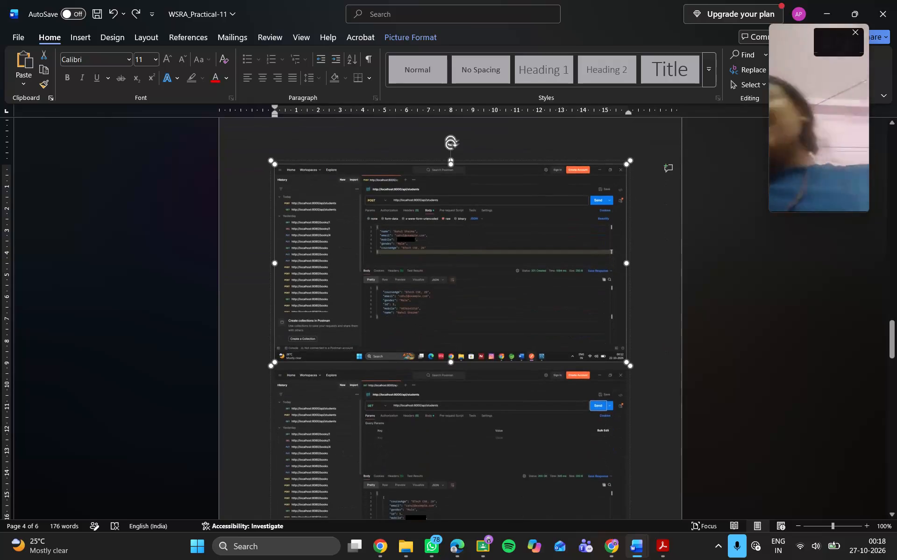
# Move the POST request screenshot up to page 3, below the earlier Postman screenshot, and add one blank line between the two.
pyautogui.click(530, 303)
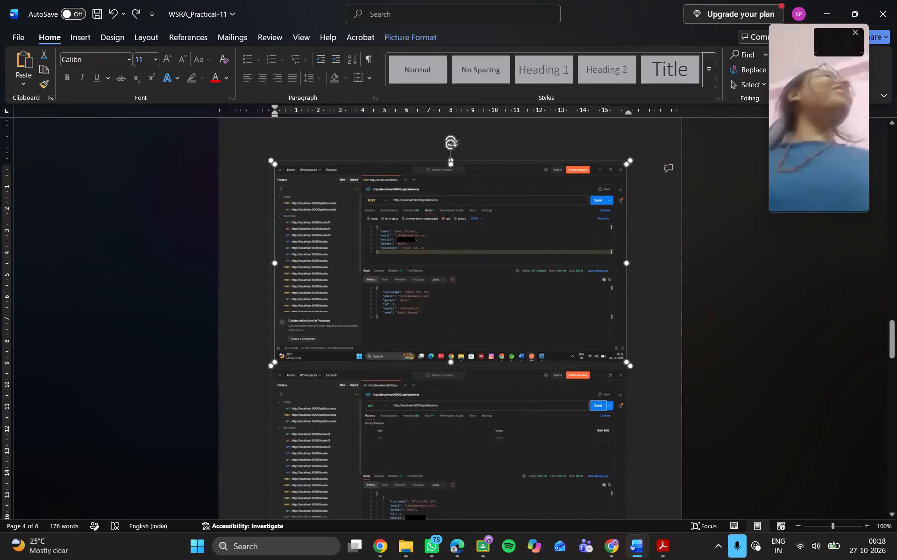
pyautogui.hotkey('ctrl', 'x')
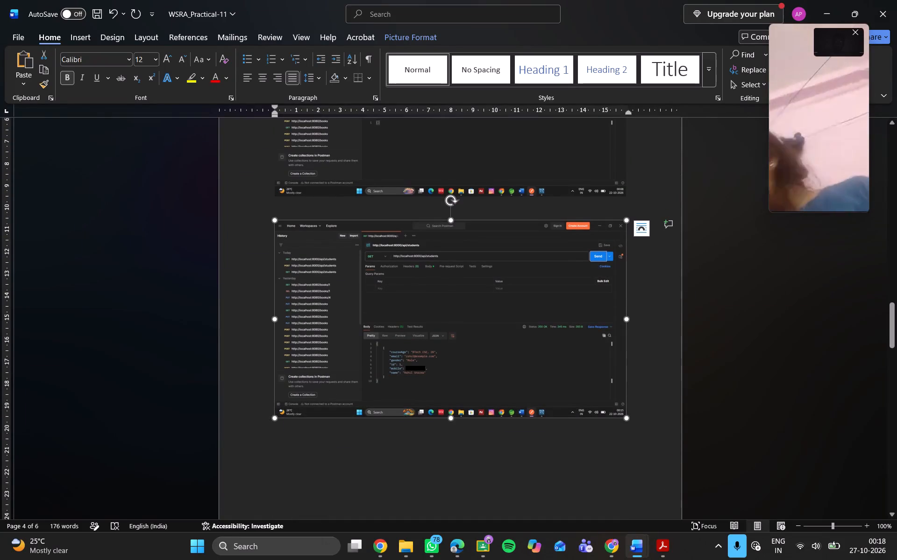
pyautogui.click(546, 207)
pyautogui.hotkey('ctrl', 'v')
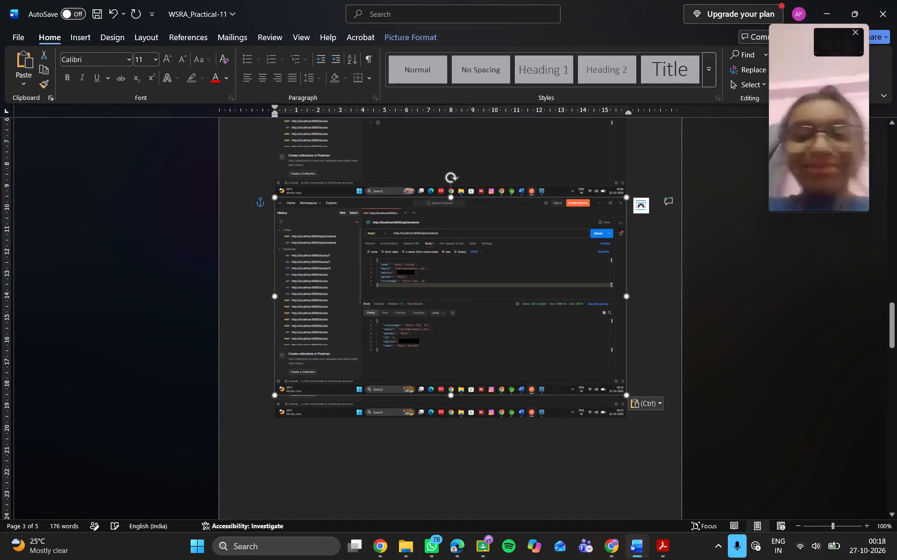
pyautogui.click(648, 173)
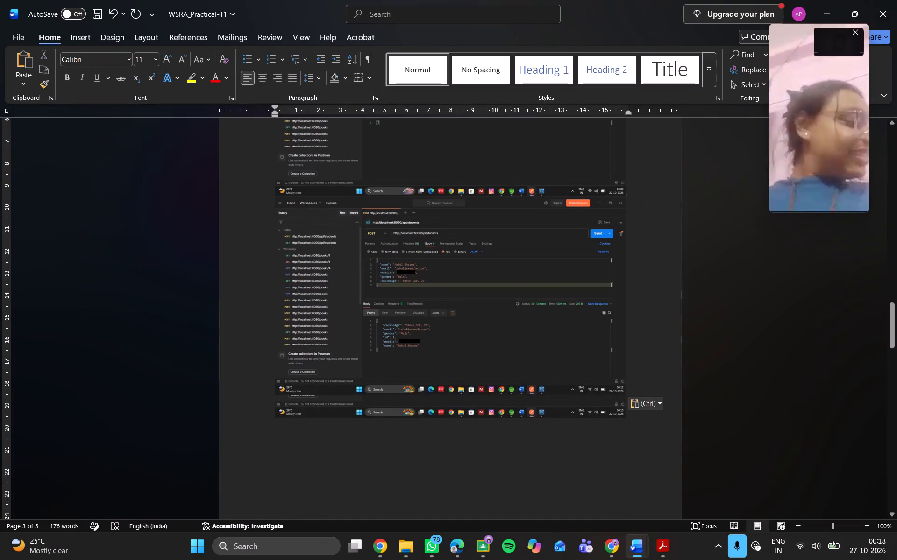
pyautogui.press('Return')
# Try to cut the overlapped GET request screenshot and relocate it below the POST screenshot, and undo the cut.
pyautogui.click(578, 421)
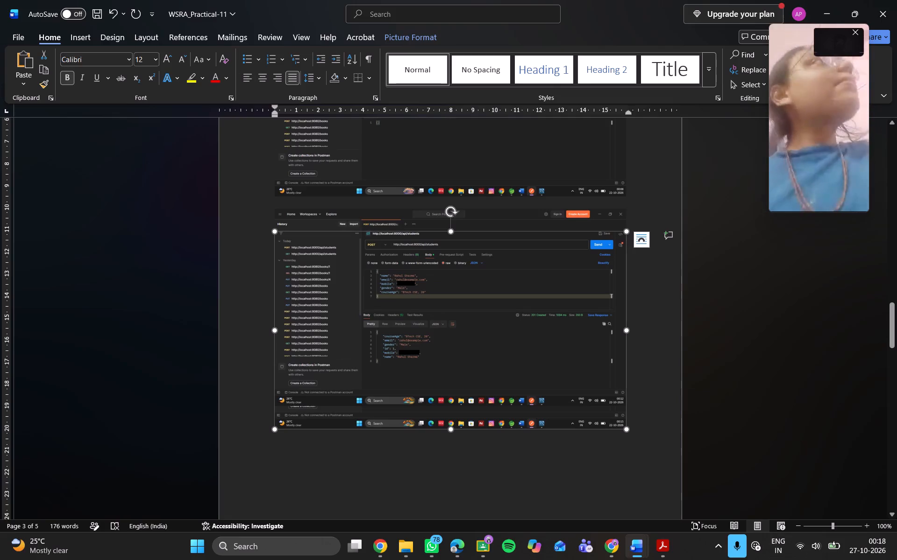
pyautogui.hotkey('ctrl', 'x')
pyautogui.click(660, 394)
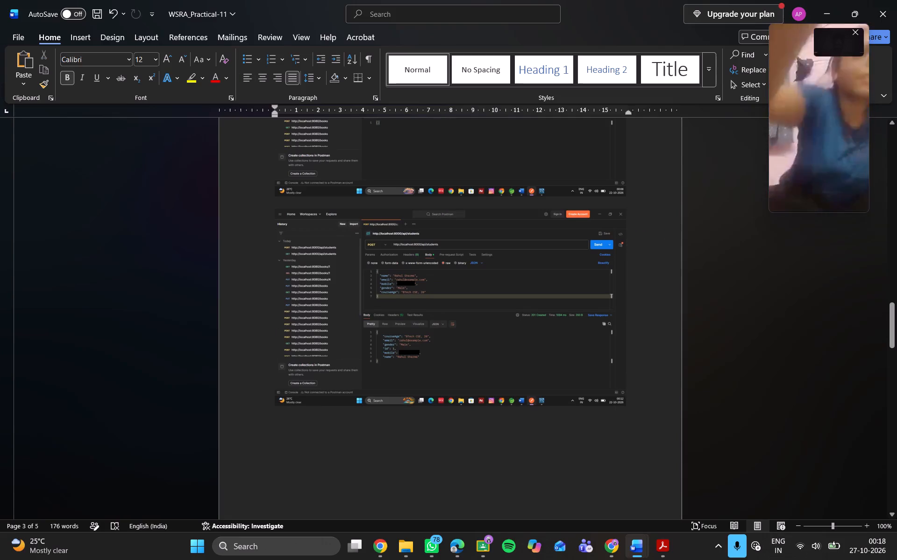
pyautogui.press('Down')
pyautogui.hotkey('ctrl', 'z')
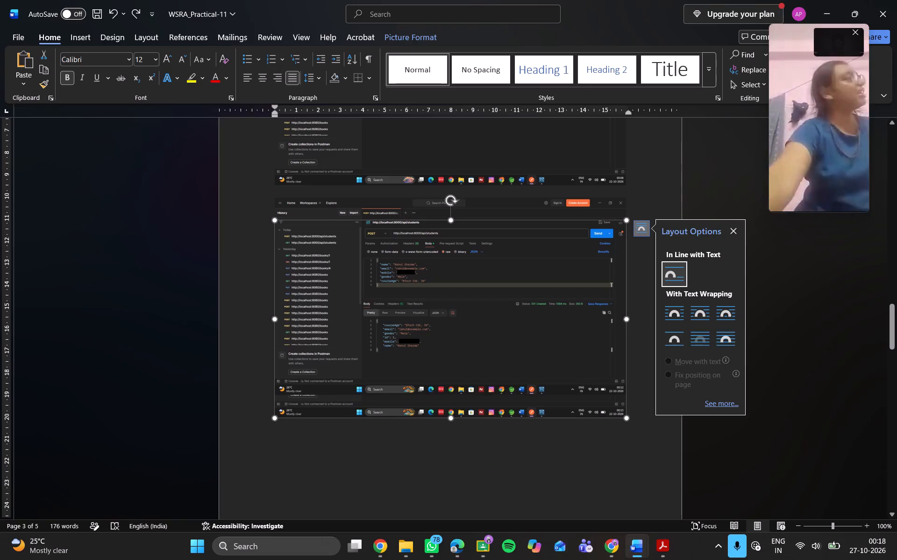
# Undo the last three changes affecting the layout of the Postman screenshots on the Output pages.
pyautogui.click(643, 334)
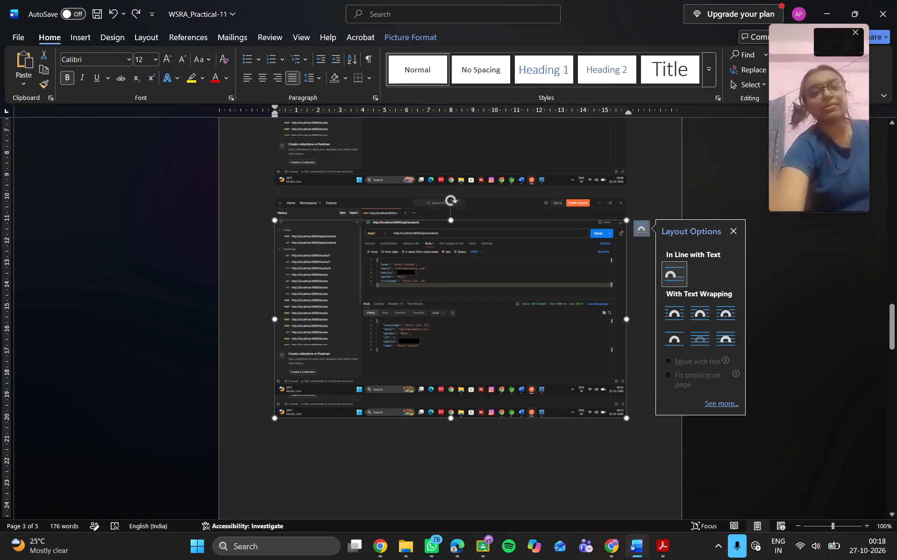
pyautogui.hotkey('ctrl', 'z')
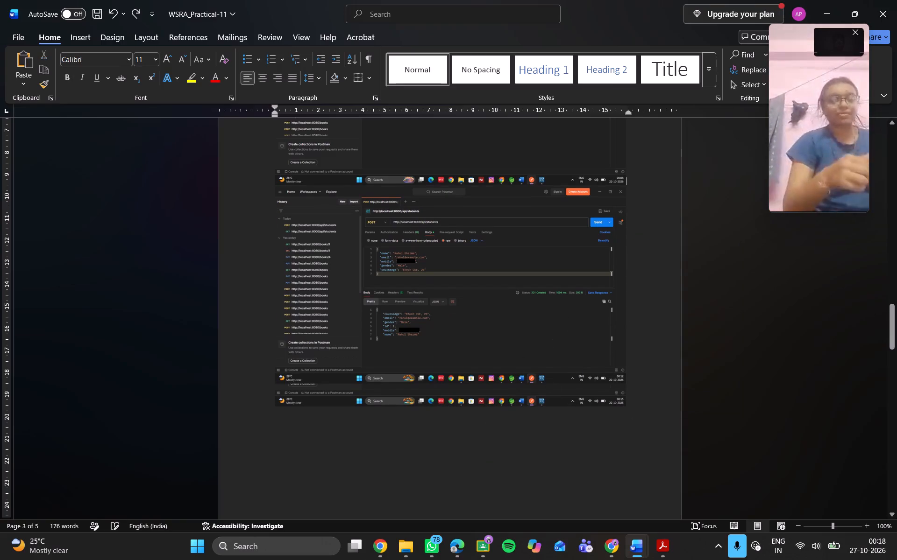
pyautogui.scroll(9, 624, 334)
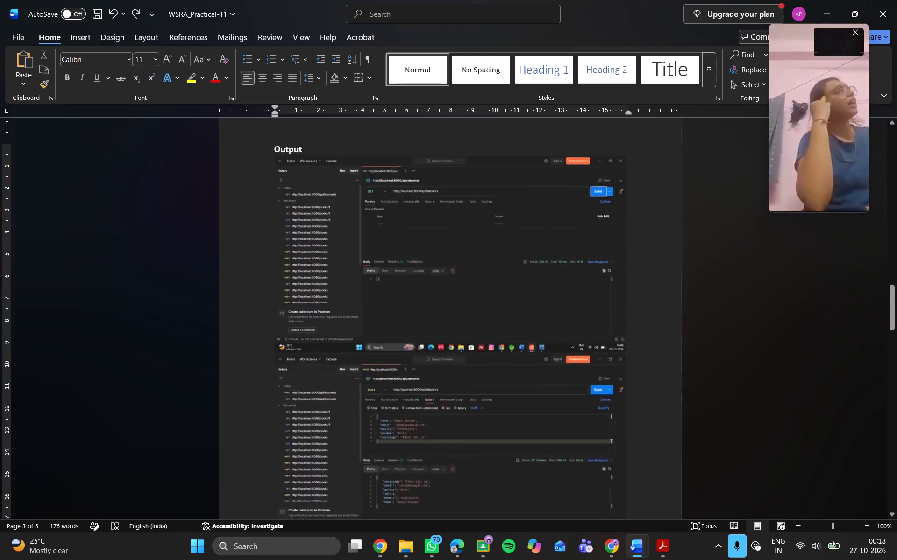
pyautogui.scroll(3, 624, 334)
pyautogui.hotkey('ctrl', 'z')
pyautogui.hotkey('ctrl', 'z')
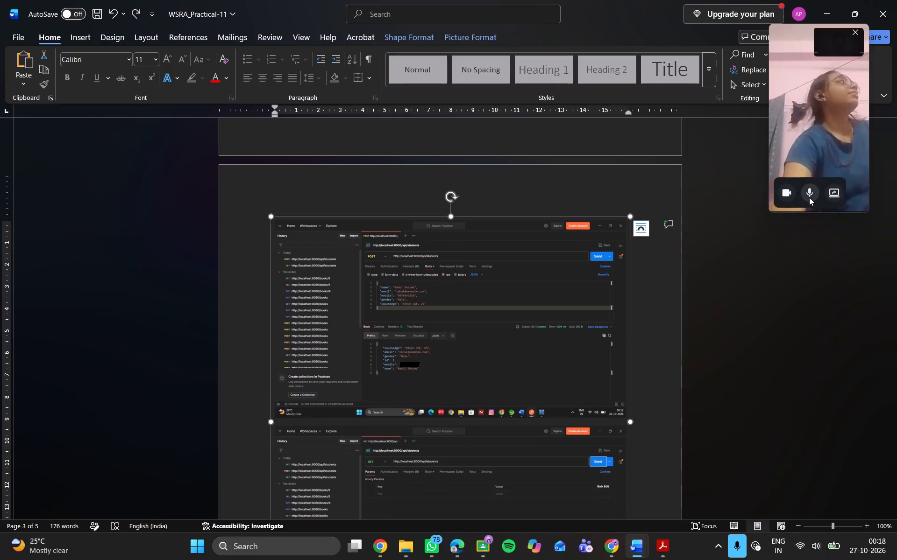
# Mute the microphone in the floating WhatsApp video call window.
pyautogui.click(809, 197)
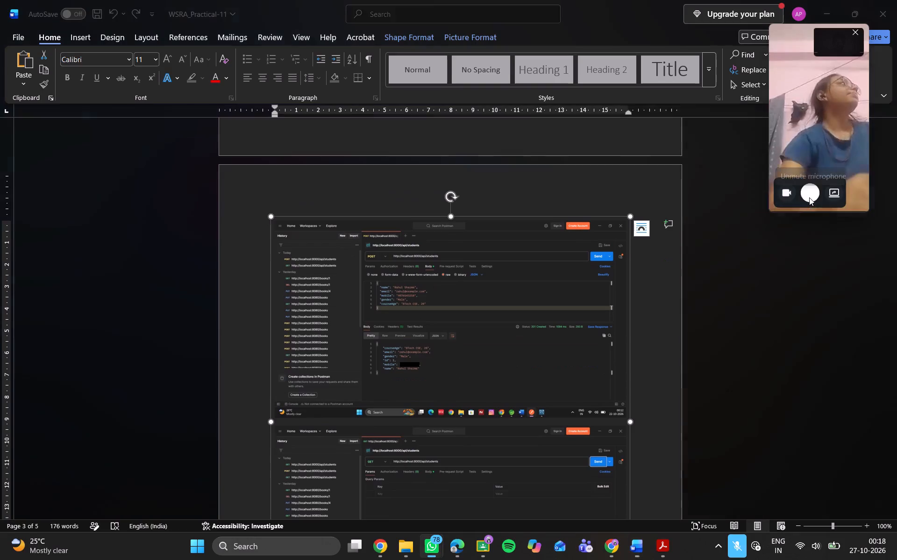
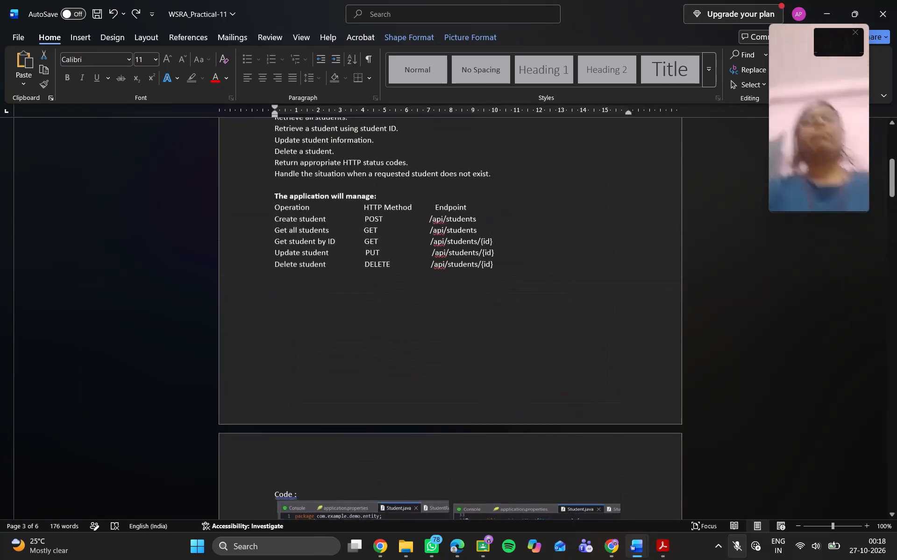
# Undo the remaining changes to the Output page layout and the latest edits to the practical number in the header.
pyautogui.scroll(1, 534, 301)
pyautogui.scroll(-6, 534, 301)
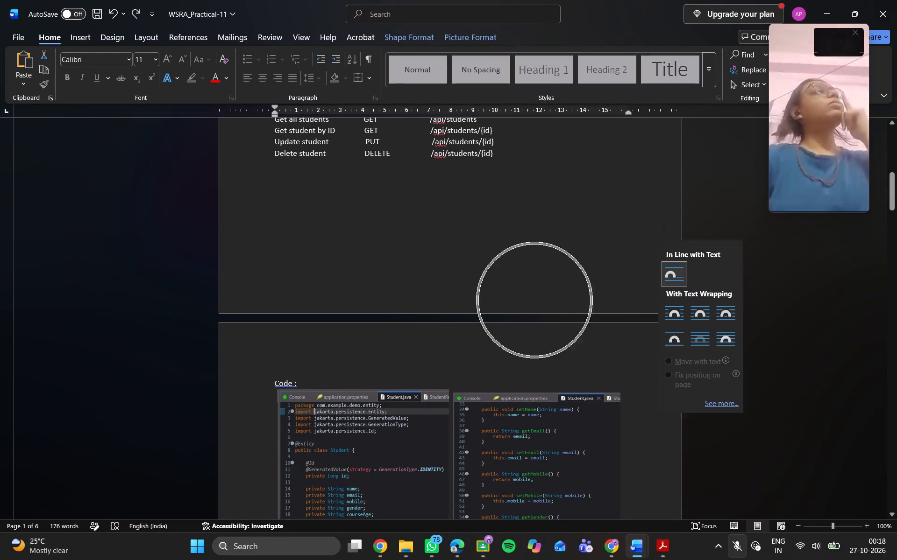
pyautogui.click(534, 299)
pyautogui.hotkey('ctrl', 'z')
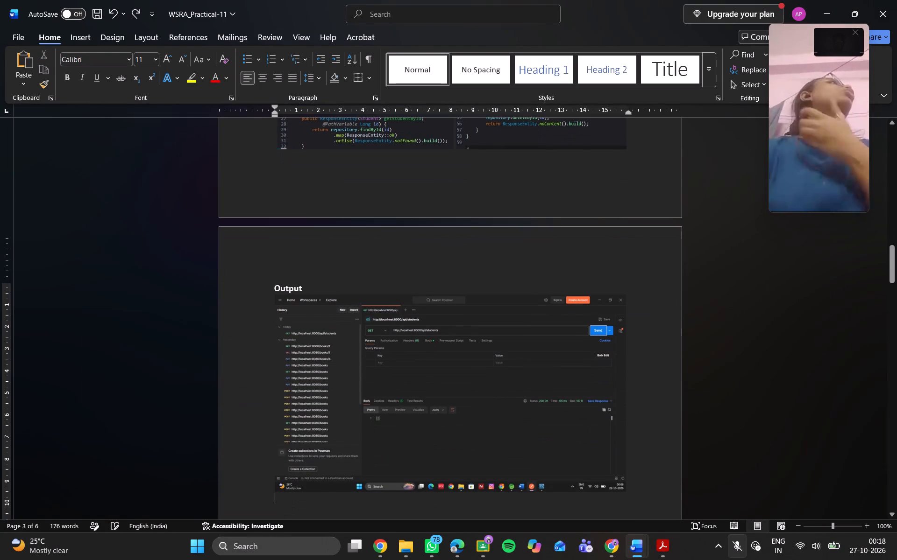
pyautogui.hotkey('ctrl', 'z')
pyautogui.hotkey('ctrl', 'z')
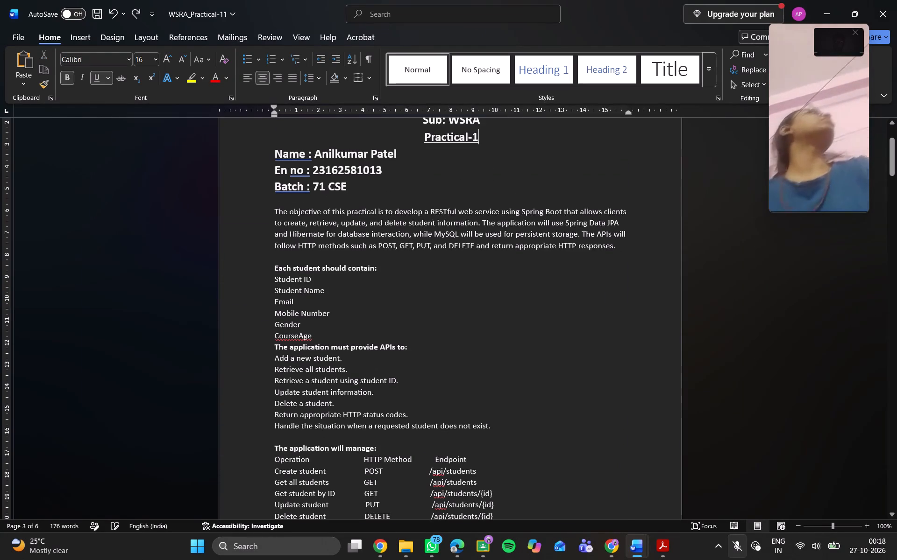
pyautogui.scroll(-7, 535, 298)
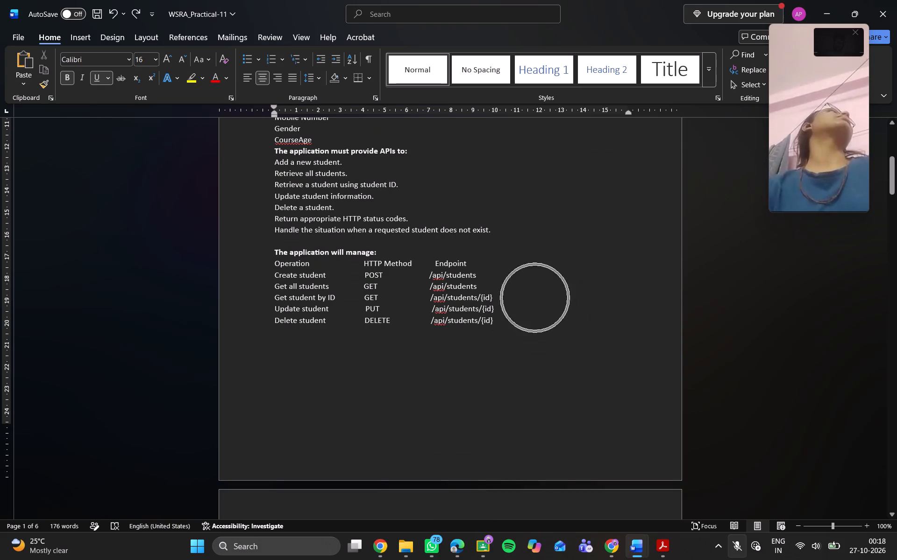
pyautogui.click(553, 266)
pyautogui.hotkey('ctrl', 'z')
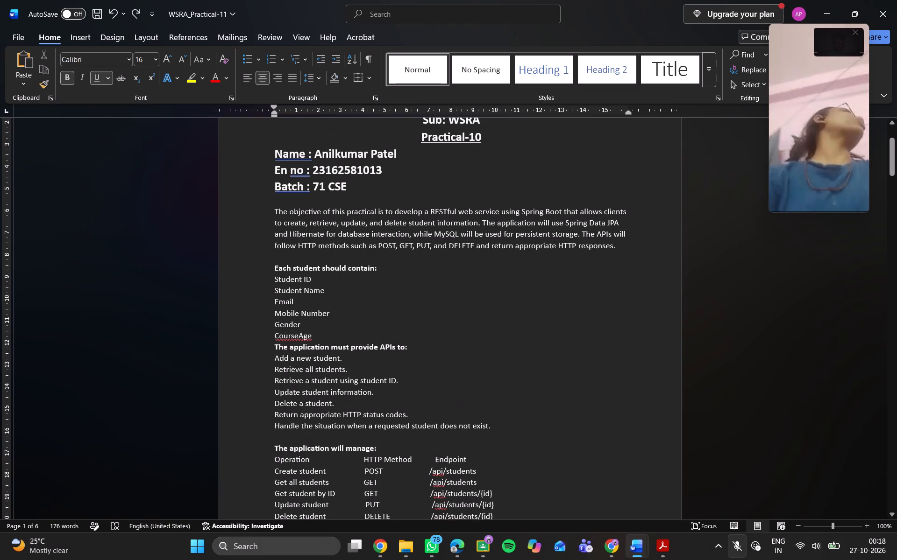
# Change the header's practical number to Practical-11 and save the document.
pyautogui.press('BackSpace')
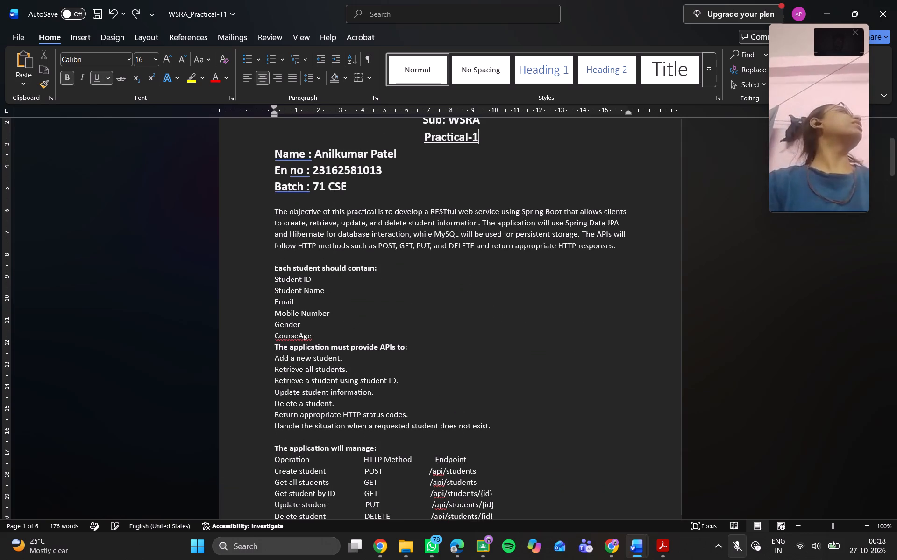
pyautogui.press('1')
pyautogui.hotkey('ctrl', 's')
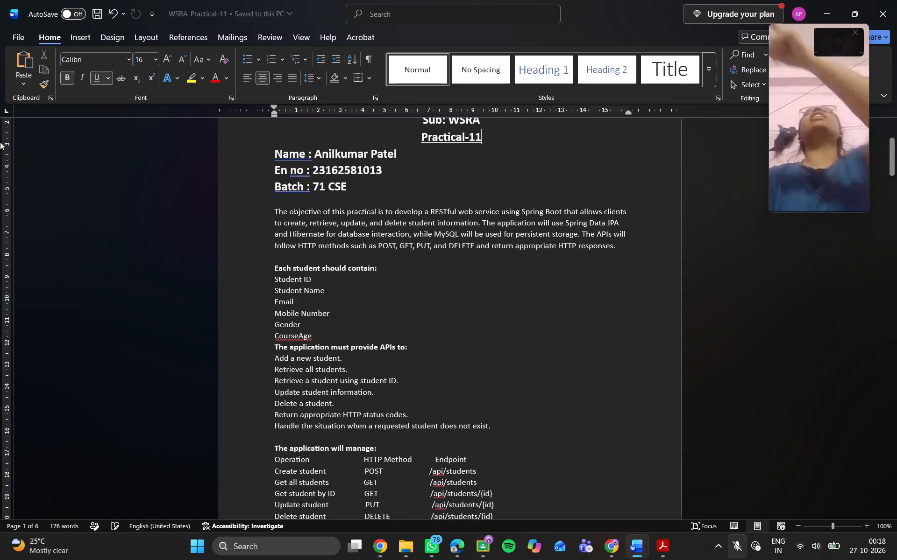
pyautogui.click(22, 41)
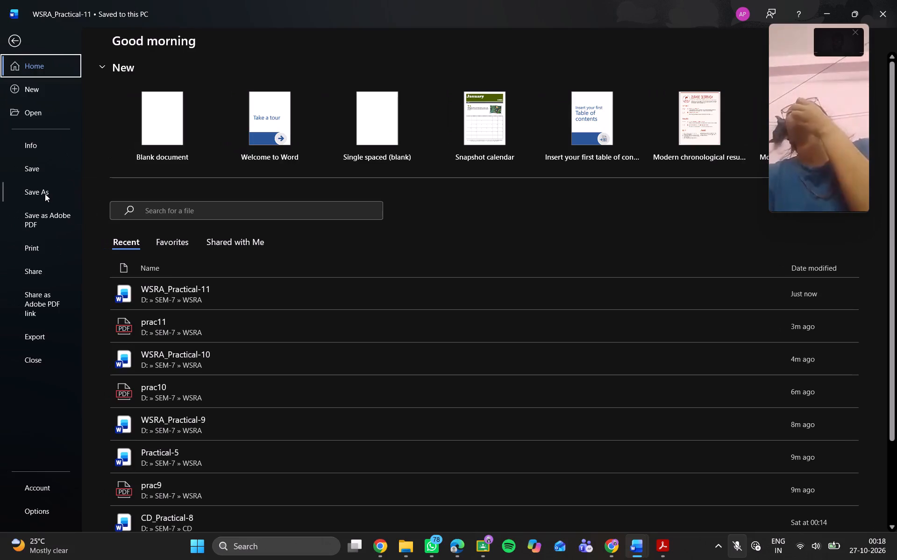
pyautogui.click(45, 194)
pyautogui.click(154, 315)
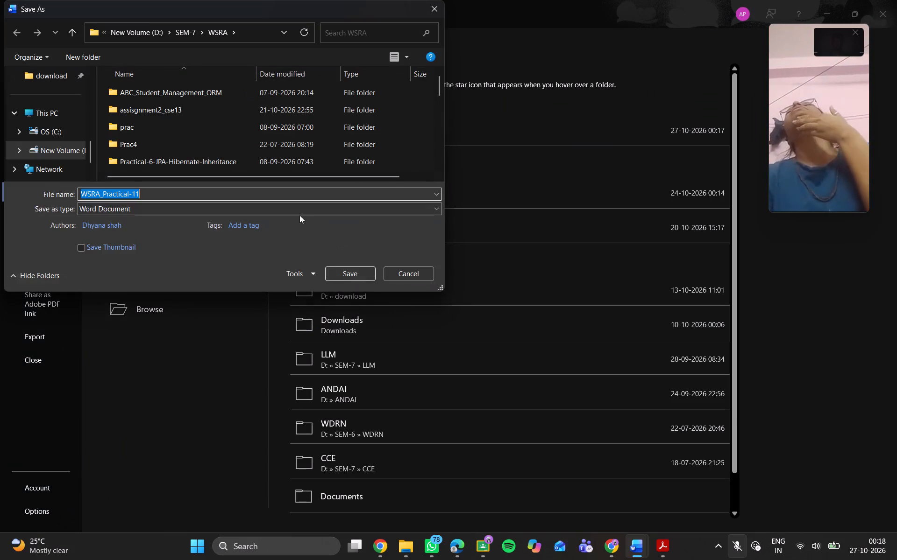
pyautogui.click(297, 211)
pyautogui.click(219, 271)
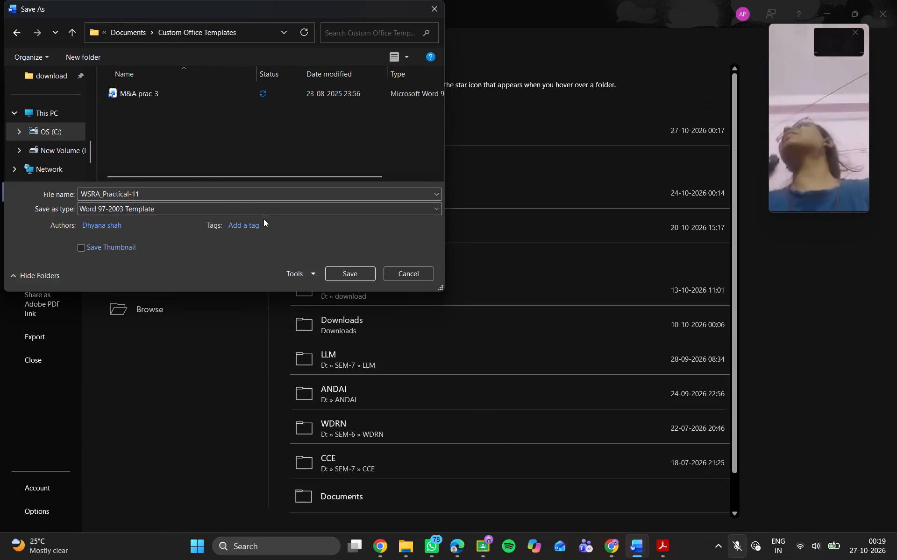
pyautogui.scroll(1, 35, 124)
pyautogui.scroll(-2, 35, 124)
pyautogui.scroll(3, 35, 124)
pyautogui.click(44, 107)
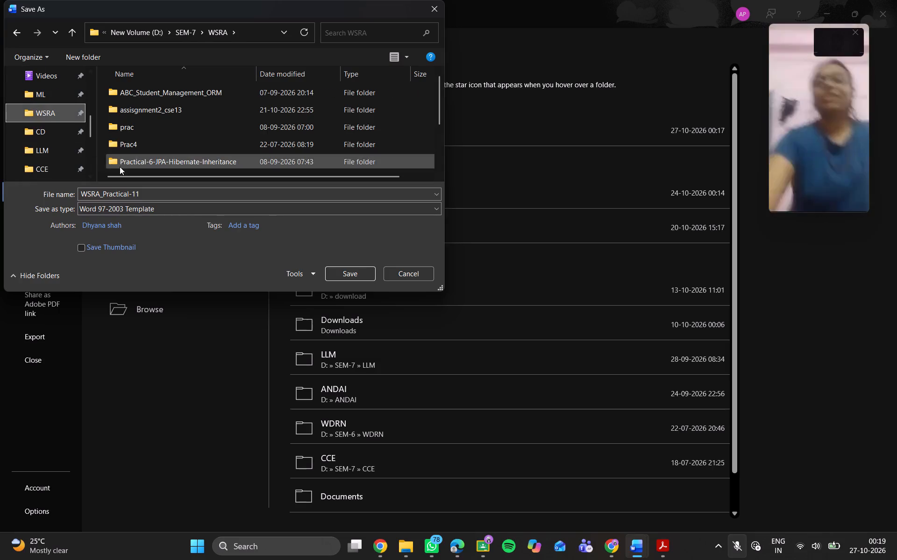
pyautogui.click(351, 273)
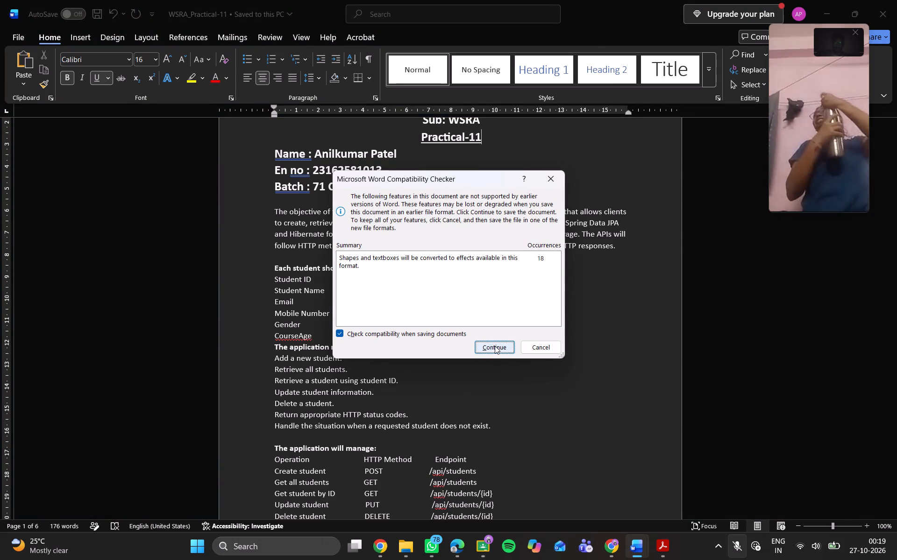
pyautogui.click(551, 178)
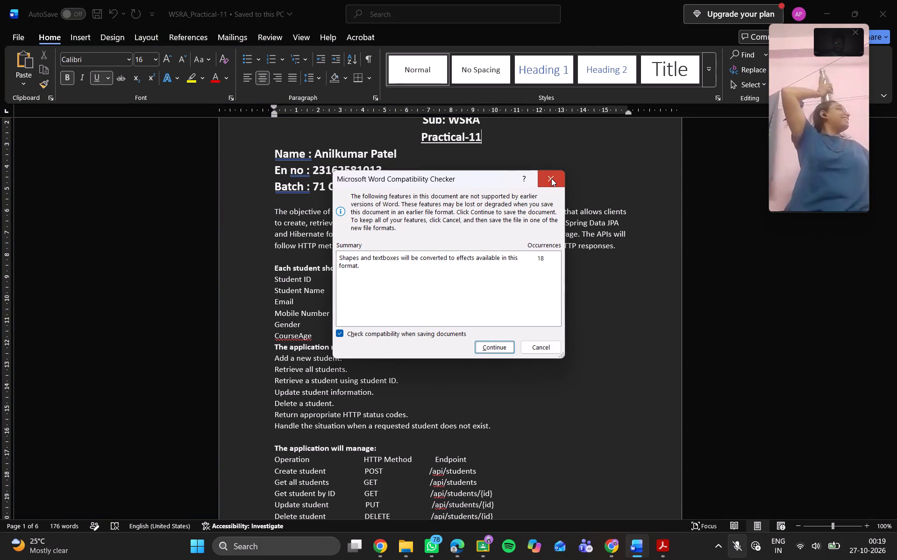
# Open the WSRA_Practical-10 PDF from the WSRA folder and examine its header, description, code and output pages, closing it when done.
pyautogui.click(412, 551)
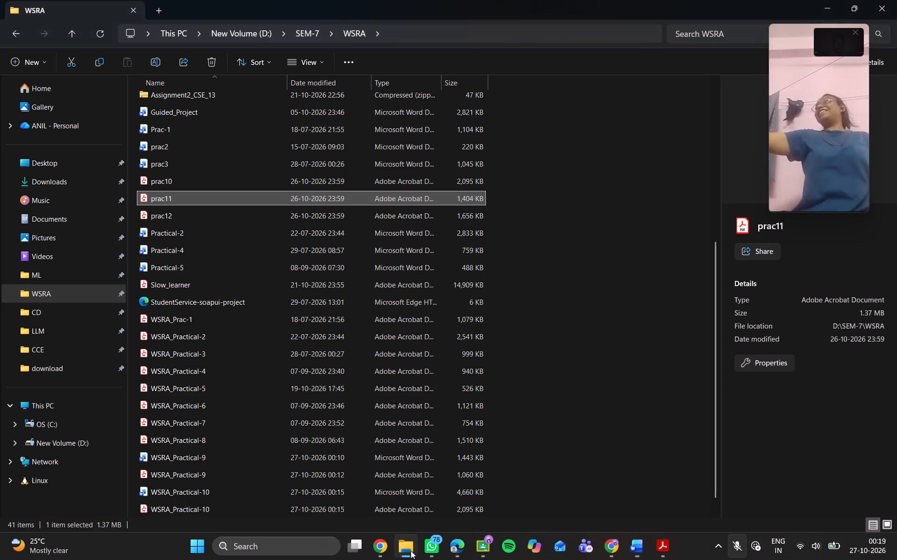
pyautogui.scroll(-13, 320, 399)
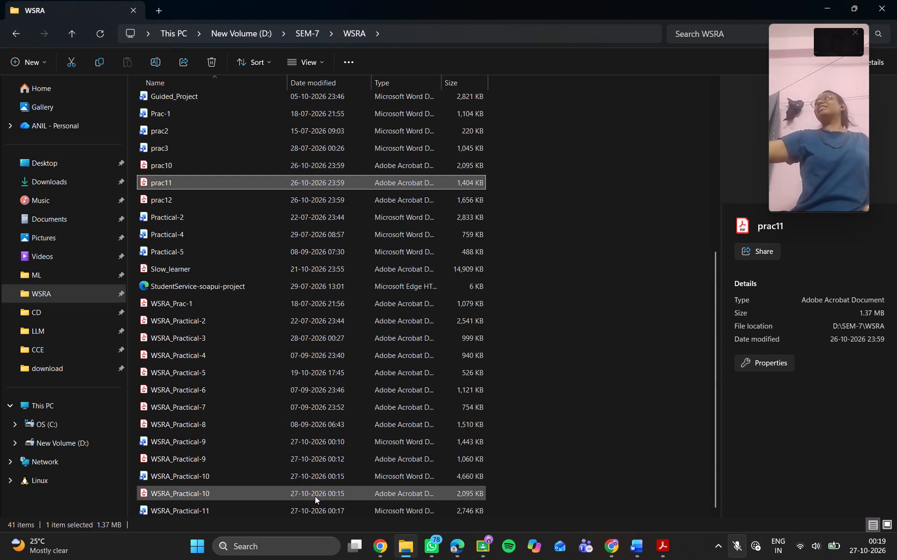
pyautogui.doubleClick(315, 496)
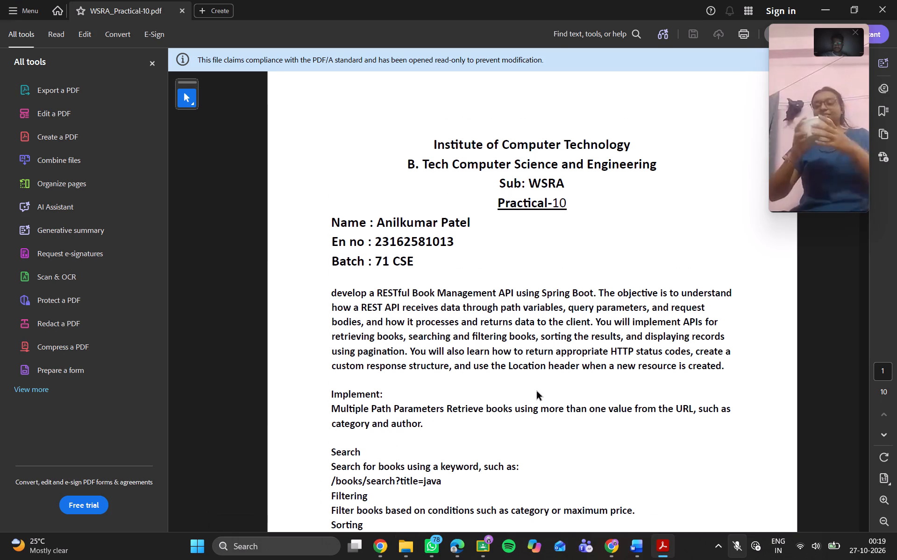
pyautogui.scroll(-4, 537, 392)
pyautogui.scroll(1, 537, 392)
pyautogui.scroll(-7, 537, 392)
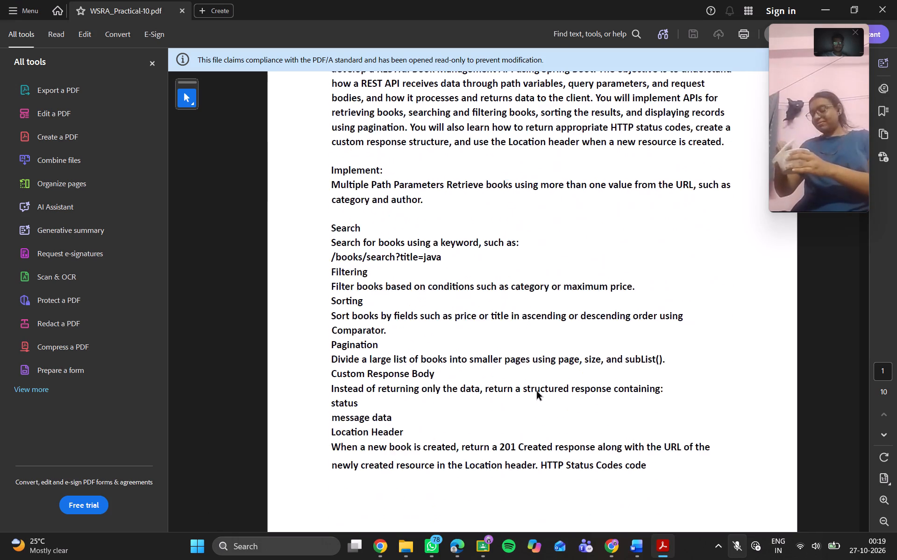
pyautogui.scroll(-7, 537, 392)
pyautogui.scroll(-20, 537, 391)
pyautogui.scroll(-14, 537, 391)
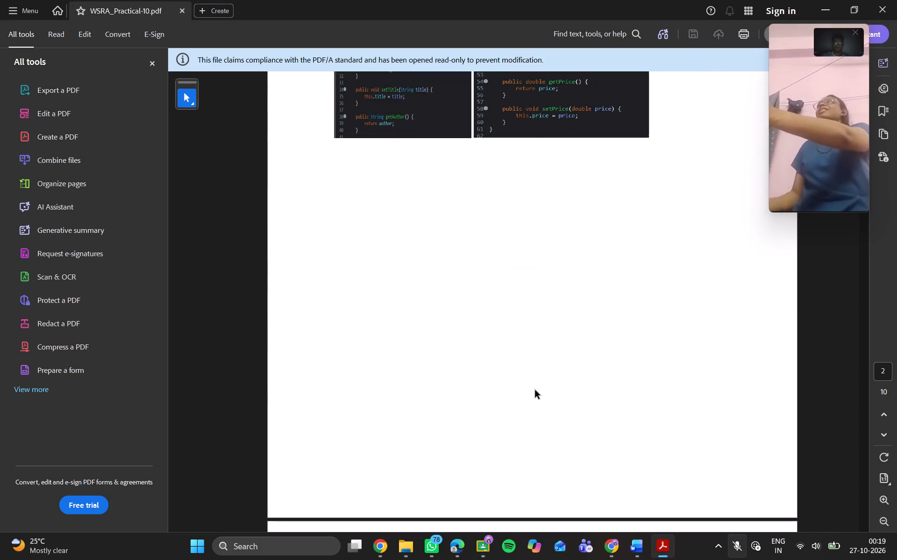
pyautogui.scroll(-20, 535, 390)
pyautogui.scroll(-20, 535, 390)
pyautogui.scroll(-20, 535, 390)
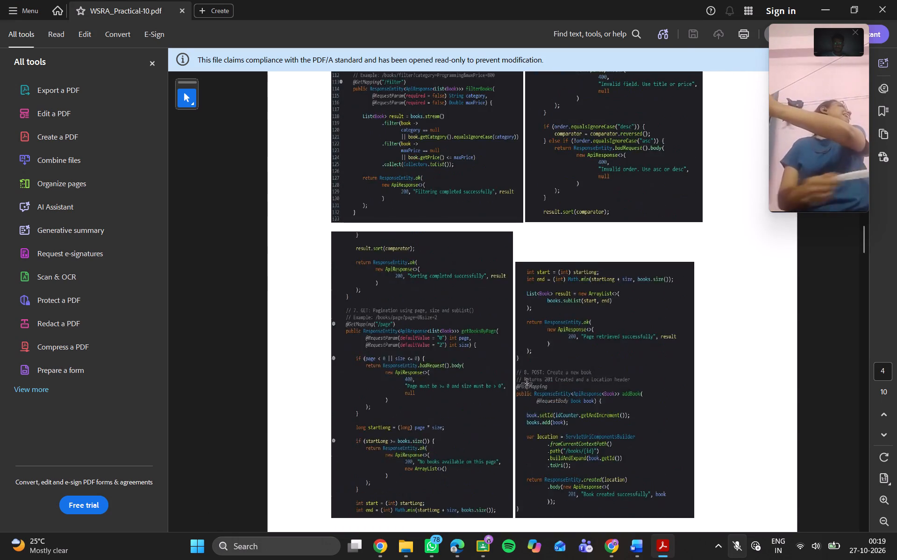
pyautogui.scroll(-20, 527, 384)
pyautogui.scroll(-20, 527, 384)
pyautogui.scroll(-20, 527, 384)
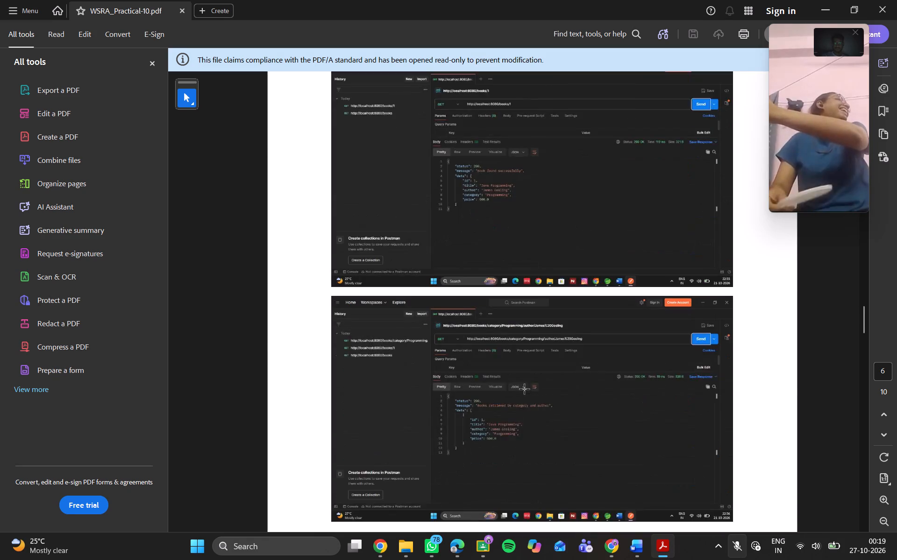
pyautogui.scroll(-18, 525, 390)
pyautogui.middleClick(512, 395)
pyautogui.moveTo(588, 191); pyautogui.dragTo(587, 202, button='middle')
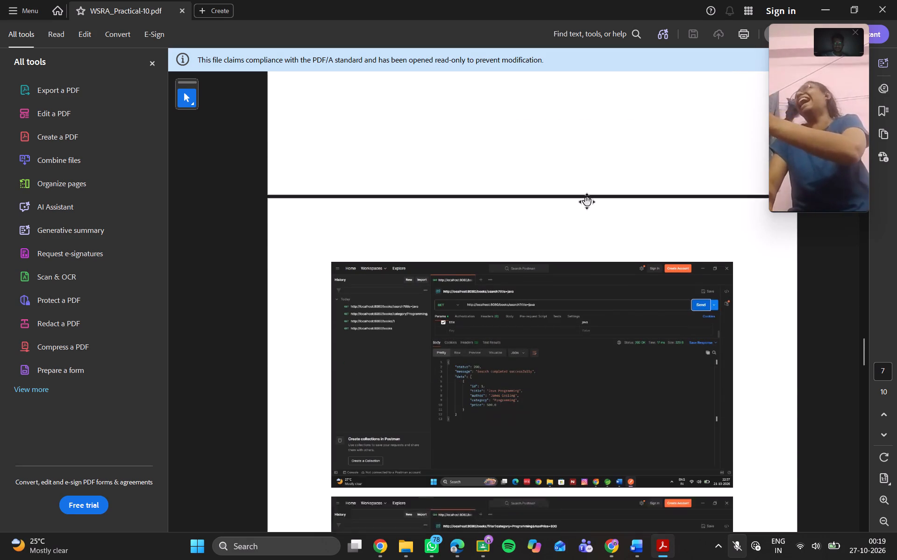
pyautogui.moveTo(587, 202); pyautogui.dragTo(584, 219, button='middle')
pyautogui.click(896, 0)
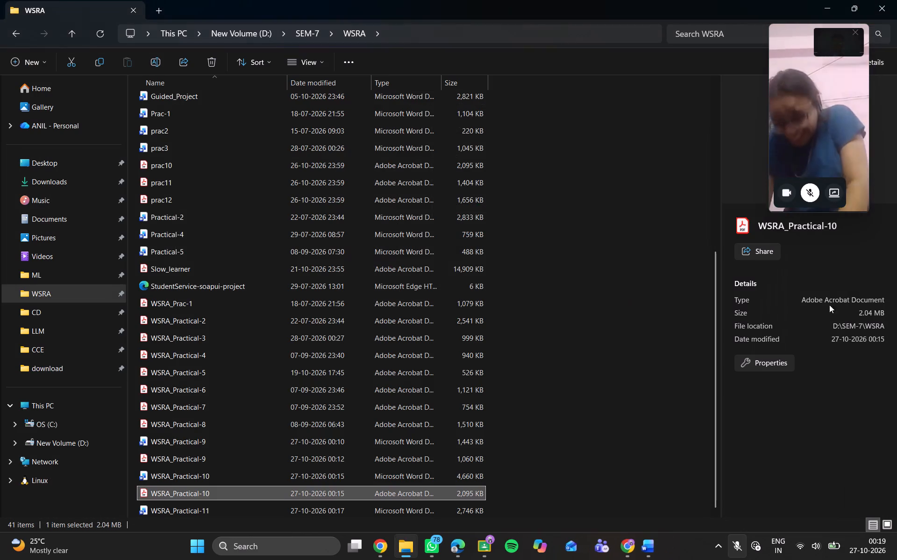
# Close the WSRA_Practical-9 and WSRA_Practical-10 Word documents and return to WSRA_Practical-11.
pyautogui.click(655, 547)
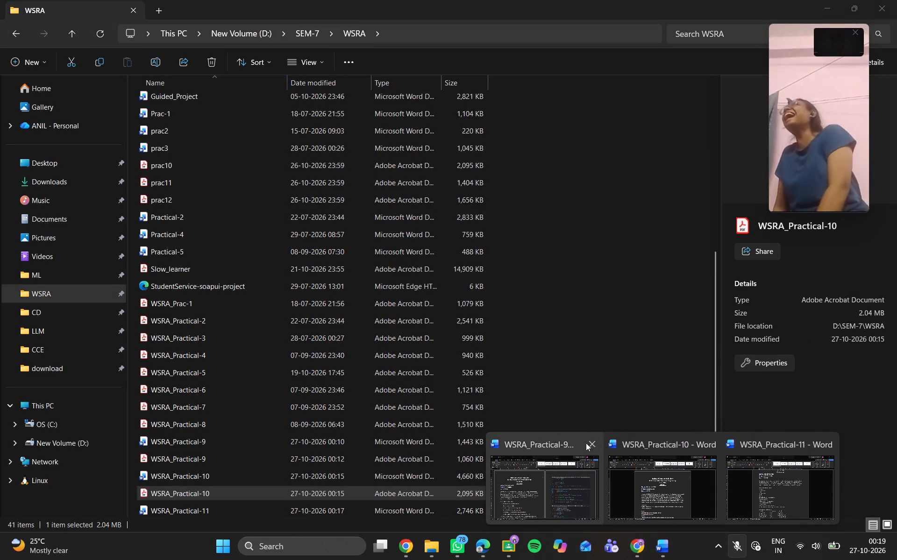
pyautogui.click(595, 442)
pyautogui.click(647, 439)
pyautogui.click(673, 454)
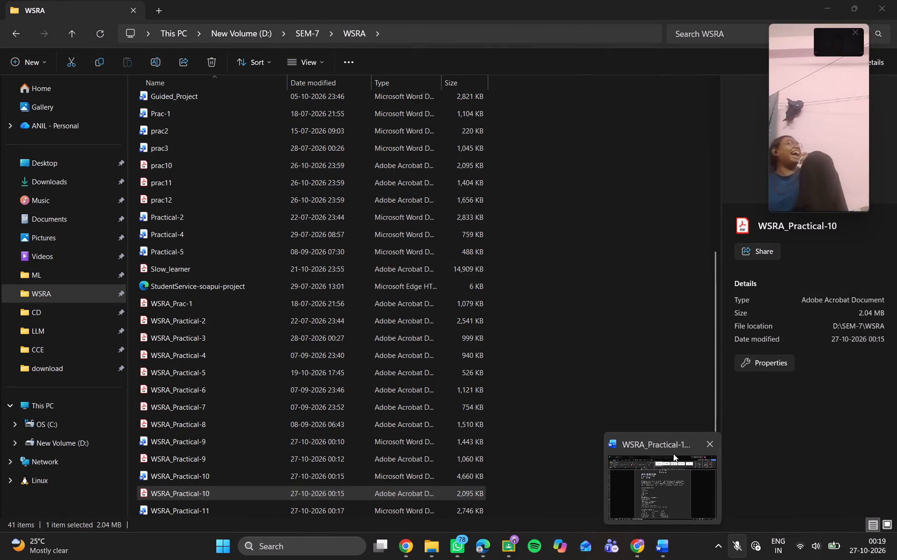
# Review WSRA_Practical-11 from its header through the code pages to the Output screenshots.
pyautogui.scroll(12, 498, 361)
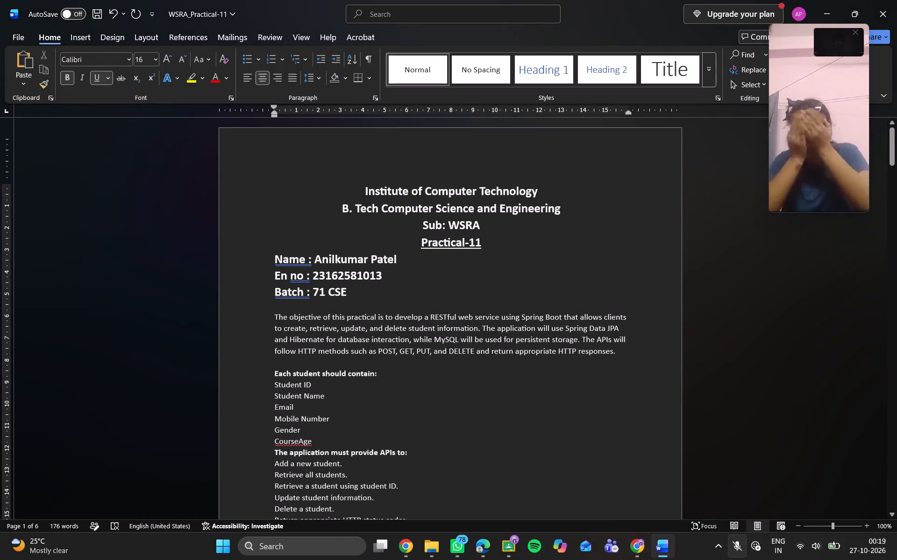
pyautogui.scroll(-19, 546, 249)
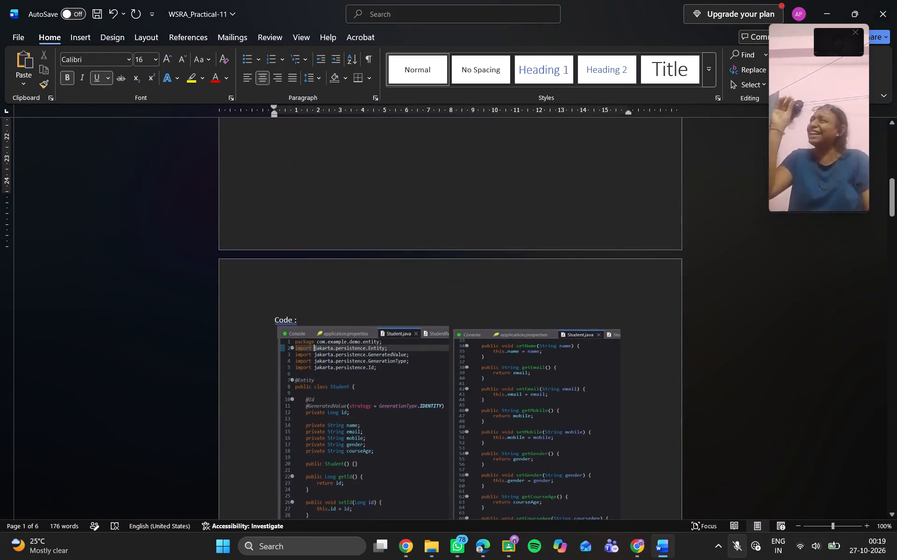
pyautogui.scroll(-20, 575, 321)
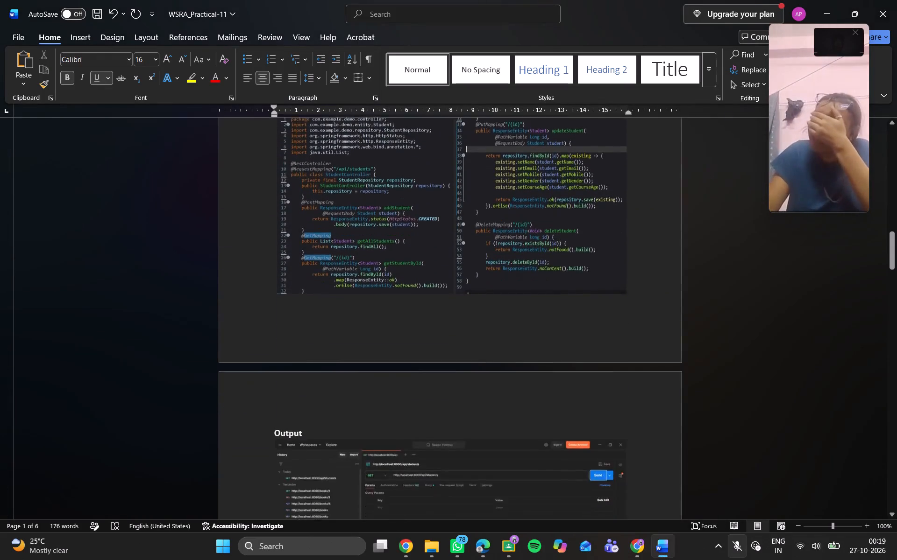
pyautogui.scroll(-12, 575, 315)
pyautogui.scroll(-18, 575, 315)
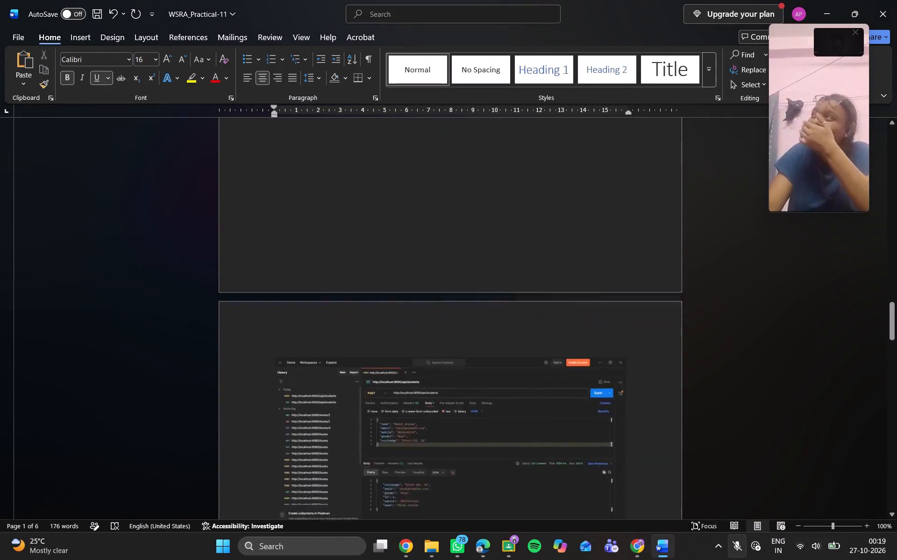
pyautogui.scroll(-3, 574, 315)
# Copy the Postman POST request screenshot and paste it below the first GET screenshot on the Output page.
pyautogui.click(574, 311)
pyautogui.click(522, 300)
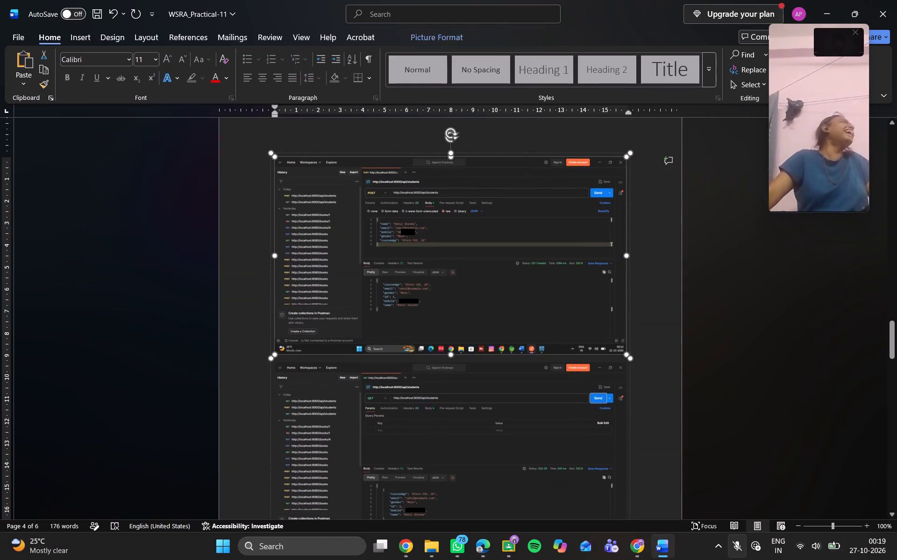
pyautogui.hotkey('ctrl', 'c')
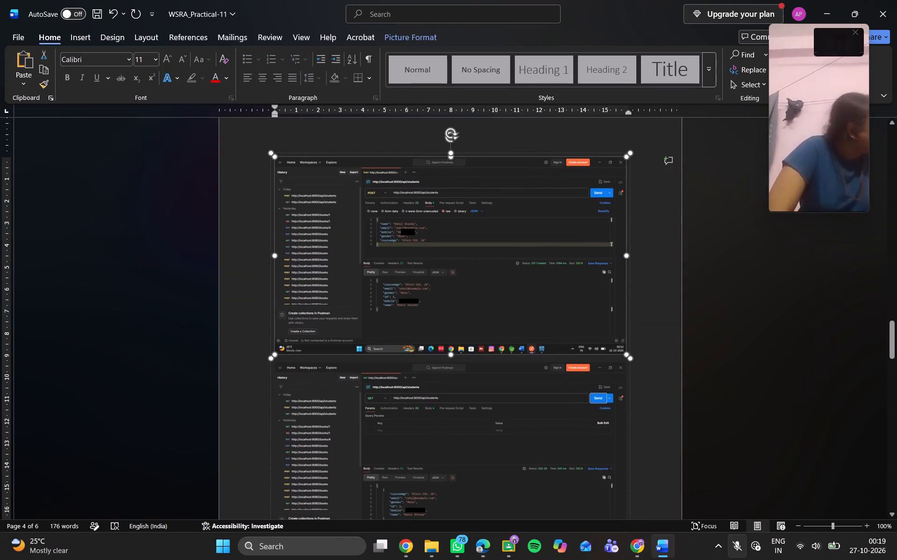
pyautogui.scroll(6, 515, 315)
pyautogui.scroll(14, 542, 261)
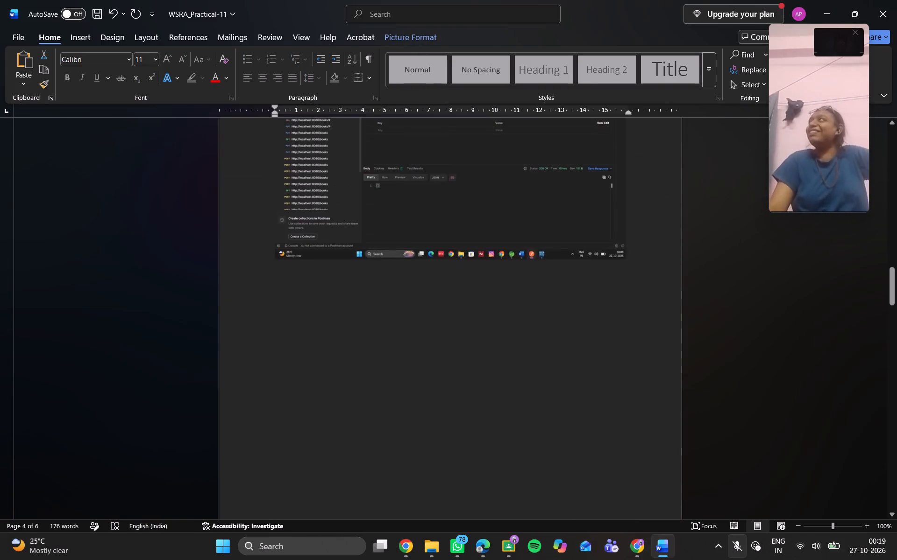
pyautogui.click(644, 247)
pyautogui.press('Return')
pyautogui.press('Return')
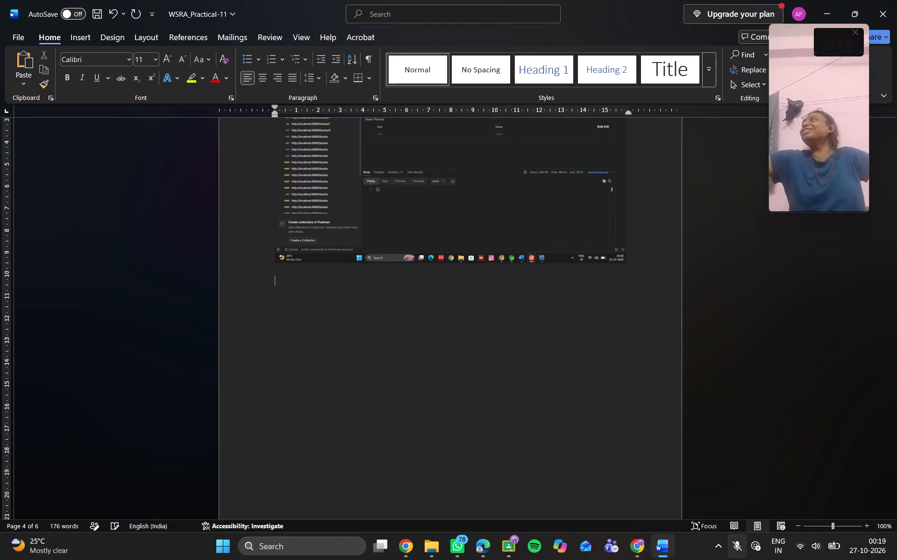
pyautogui.hotkey('ctrl', 'v')
pyautogui.scroll(-8, 651, 320)
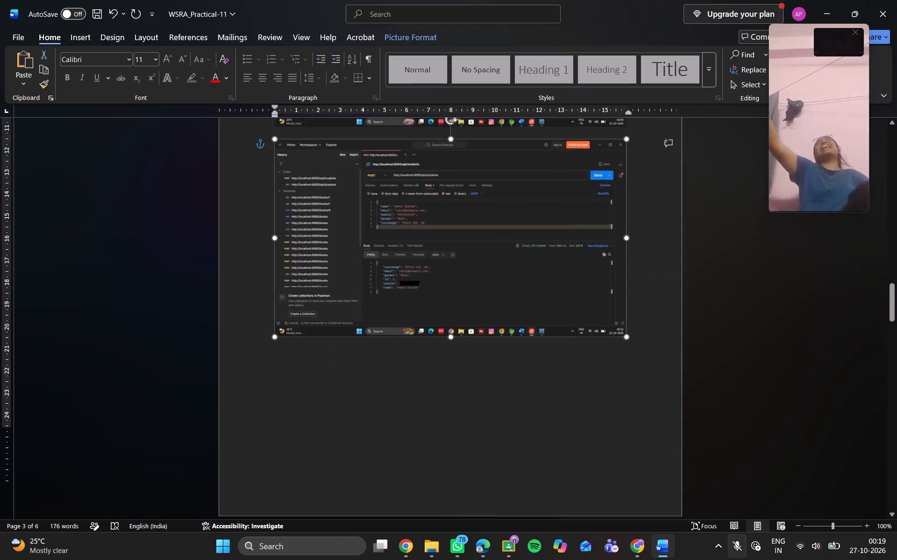
# Delete the original POST request screenshot at the top of the page after the Output page.
pyautogui.scroll(-10, 508, 399)
pyautogui.click(480, 313)
pyautogui.click(501, 359)
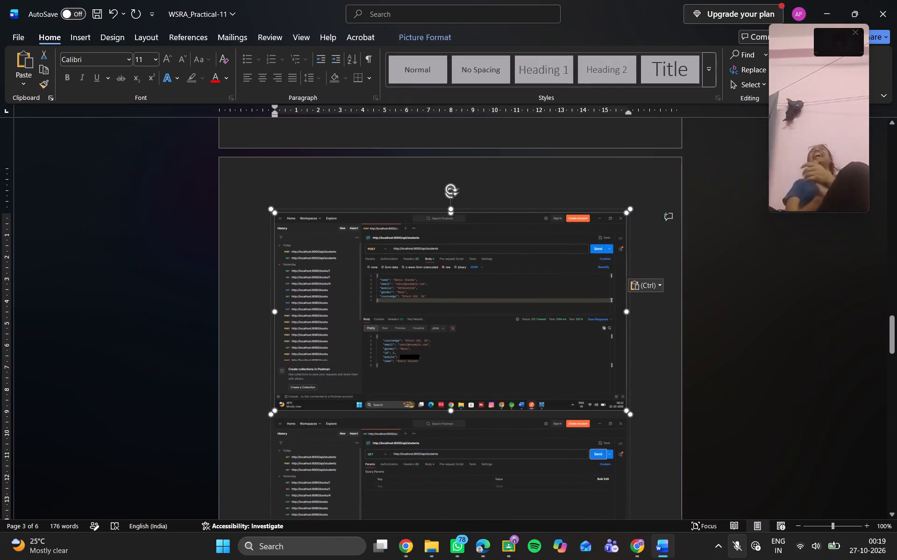
pyautogui.press('Delete')
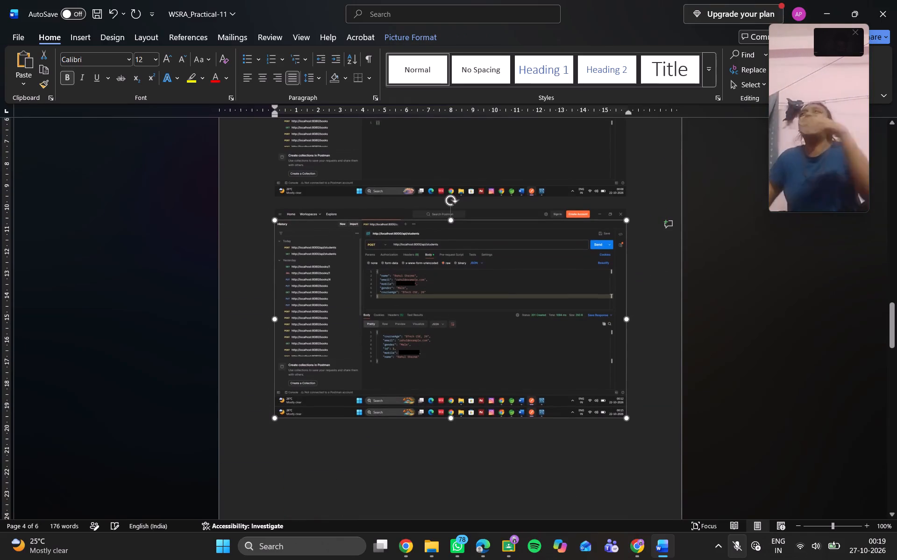
# Undo the deletion of the original POST request screenshot on the page after the Output page.
pyautogui.click(664, 393)
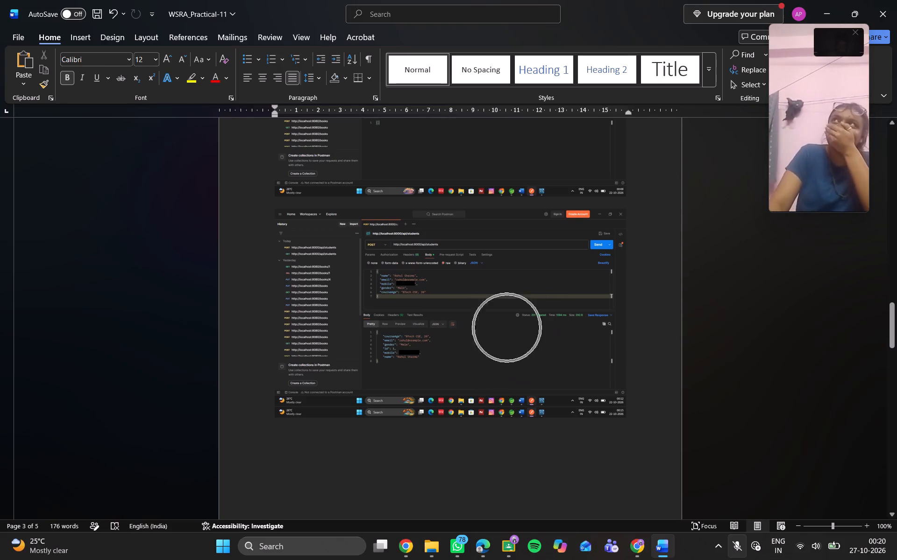
pyautogui.hotkey('ctrl', 'z')
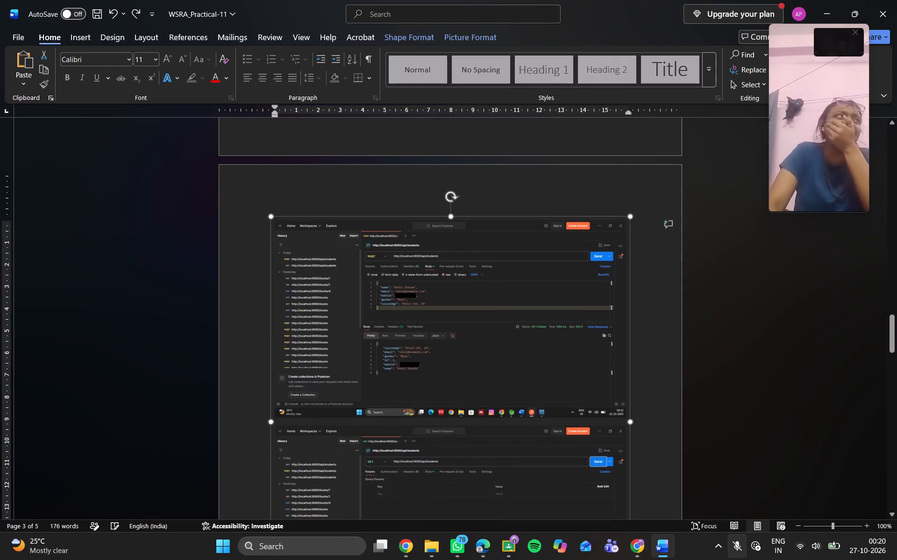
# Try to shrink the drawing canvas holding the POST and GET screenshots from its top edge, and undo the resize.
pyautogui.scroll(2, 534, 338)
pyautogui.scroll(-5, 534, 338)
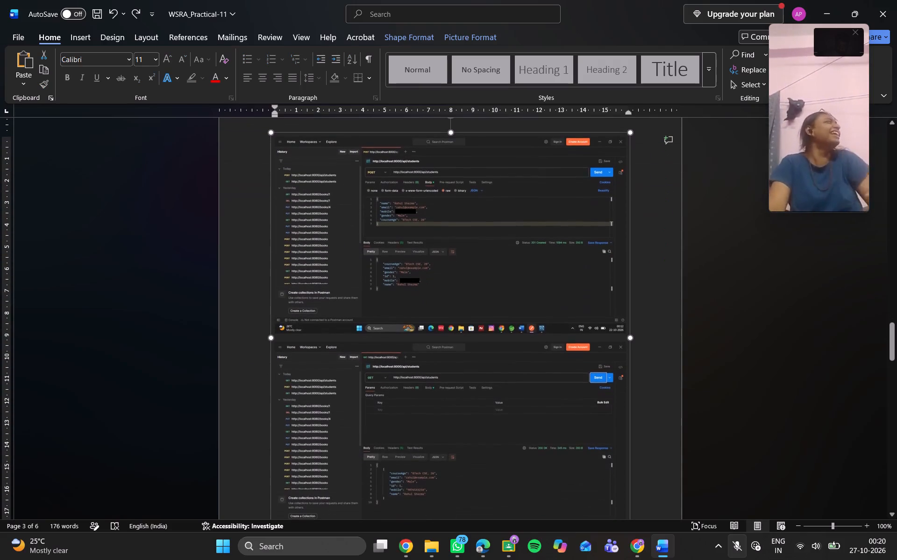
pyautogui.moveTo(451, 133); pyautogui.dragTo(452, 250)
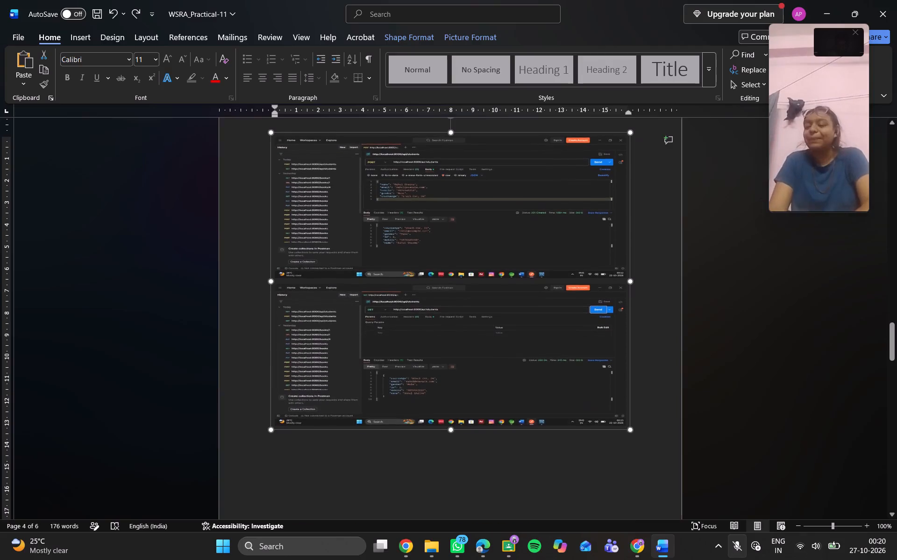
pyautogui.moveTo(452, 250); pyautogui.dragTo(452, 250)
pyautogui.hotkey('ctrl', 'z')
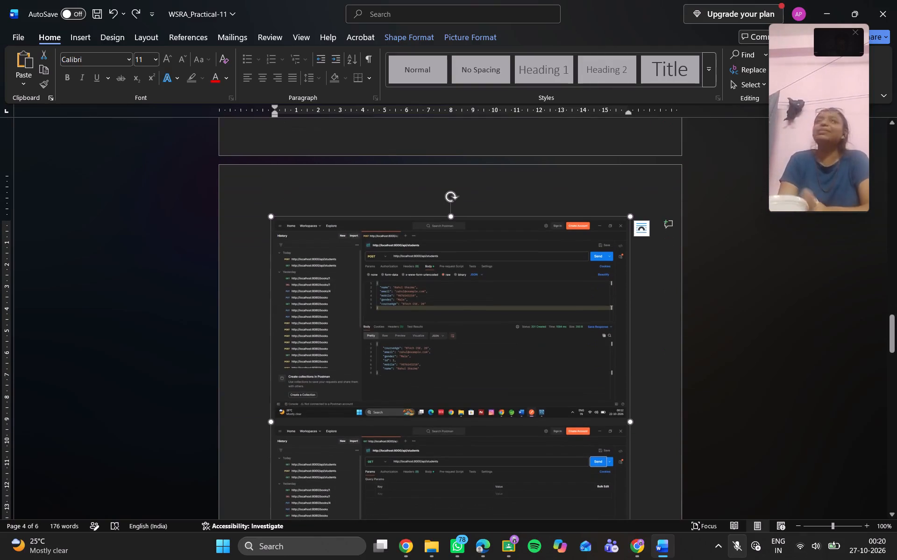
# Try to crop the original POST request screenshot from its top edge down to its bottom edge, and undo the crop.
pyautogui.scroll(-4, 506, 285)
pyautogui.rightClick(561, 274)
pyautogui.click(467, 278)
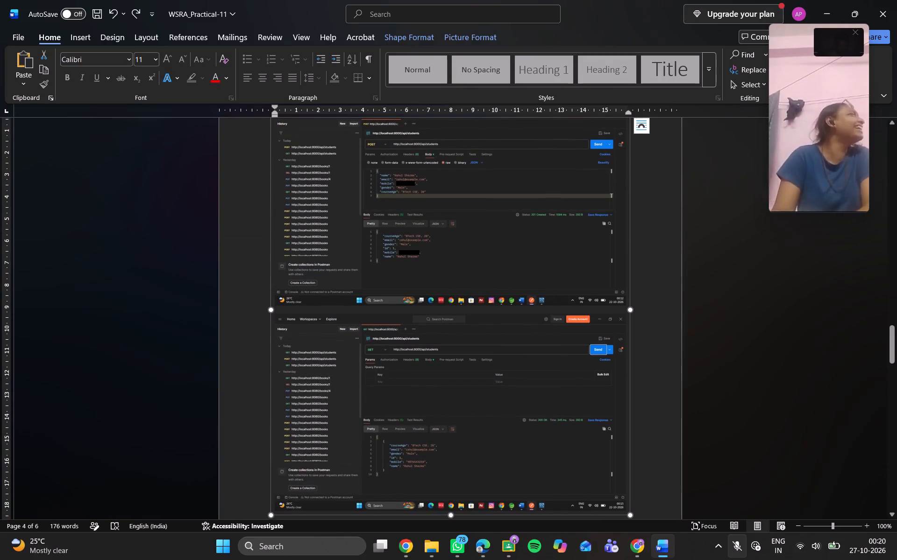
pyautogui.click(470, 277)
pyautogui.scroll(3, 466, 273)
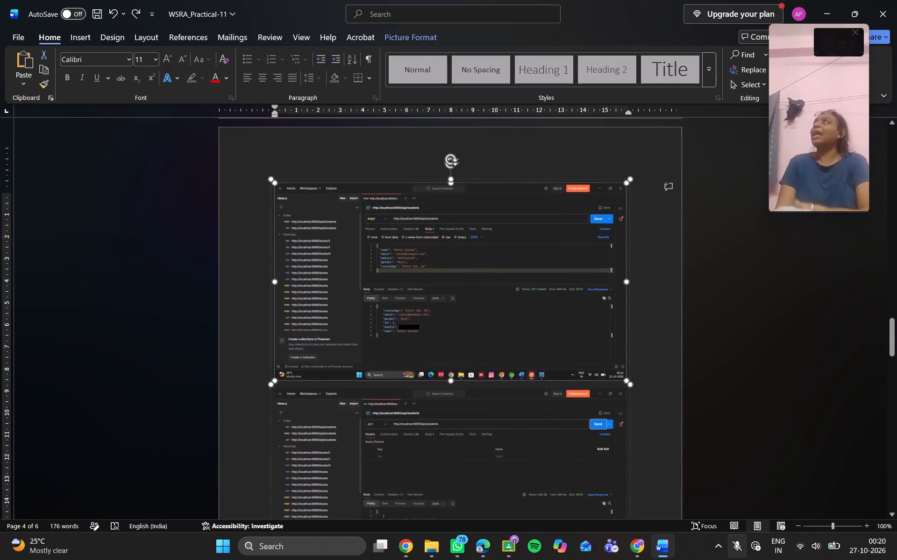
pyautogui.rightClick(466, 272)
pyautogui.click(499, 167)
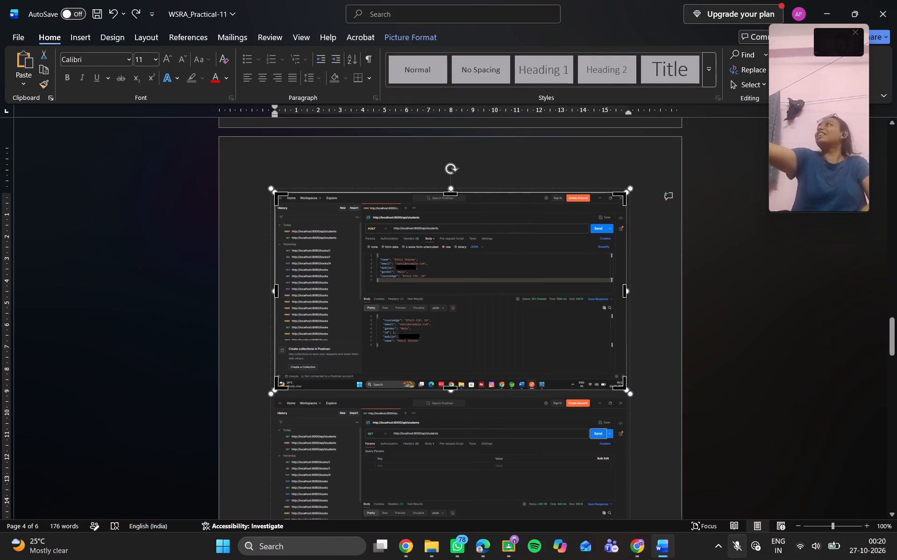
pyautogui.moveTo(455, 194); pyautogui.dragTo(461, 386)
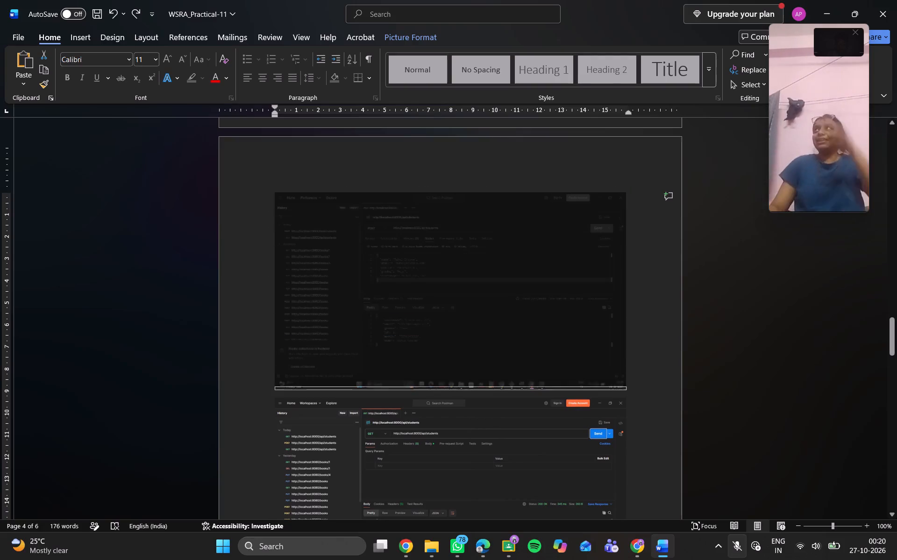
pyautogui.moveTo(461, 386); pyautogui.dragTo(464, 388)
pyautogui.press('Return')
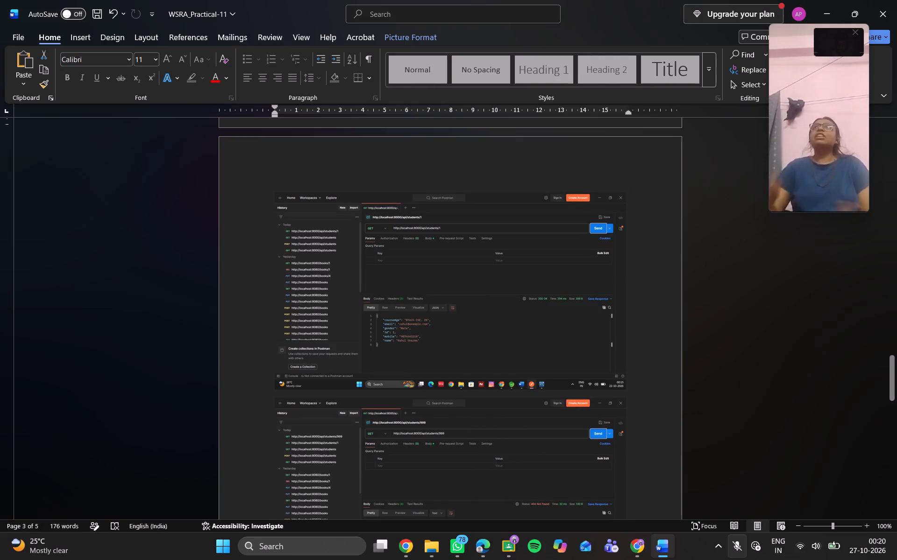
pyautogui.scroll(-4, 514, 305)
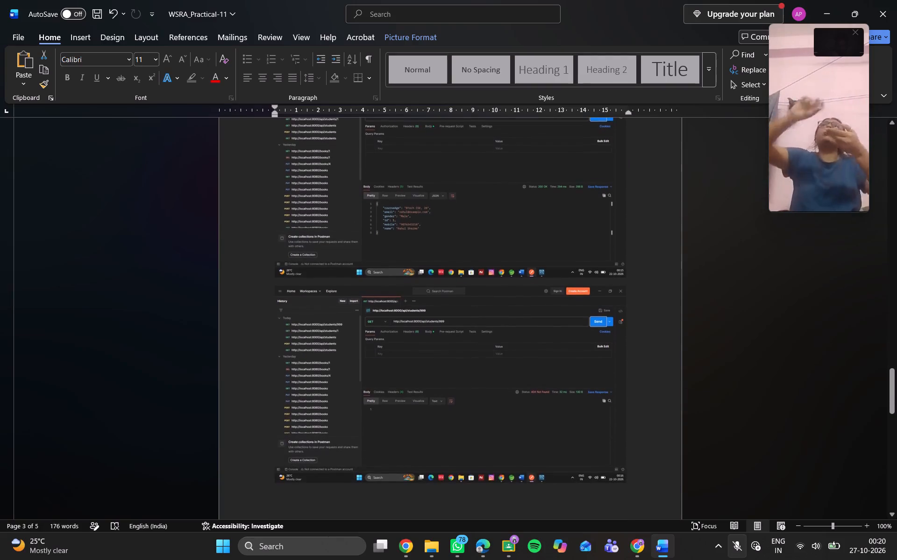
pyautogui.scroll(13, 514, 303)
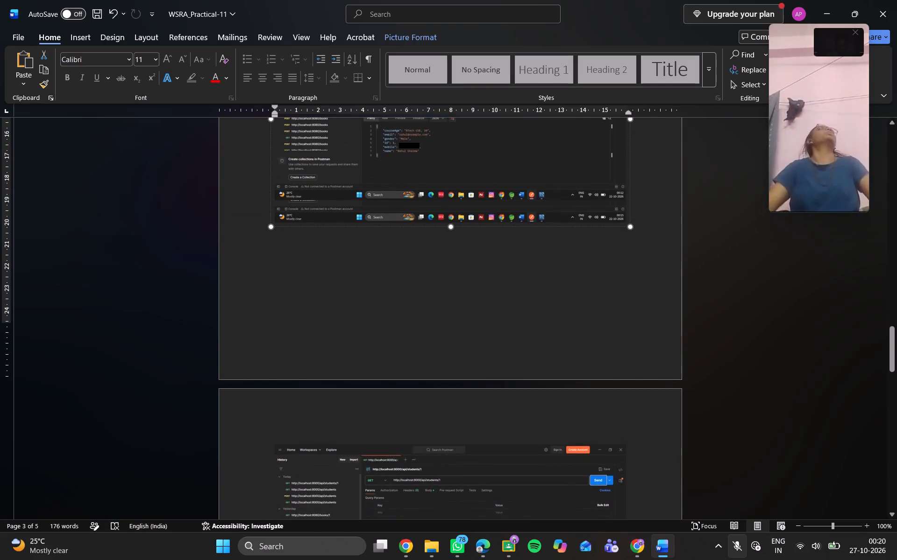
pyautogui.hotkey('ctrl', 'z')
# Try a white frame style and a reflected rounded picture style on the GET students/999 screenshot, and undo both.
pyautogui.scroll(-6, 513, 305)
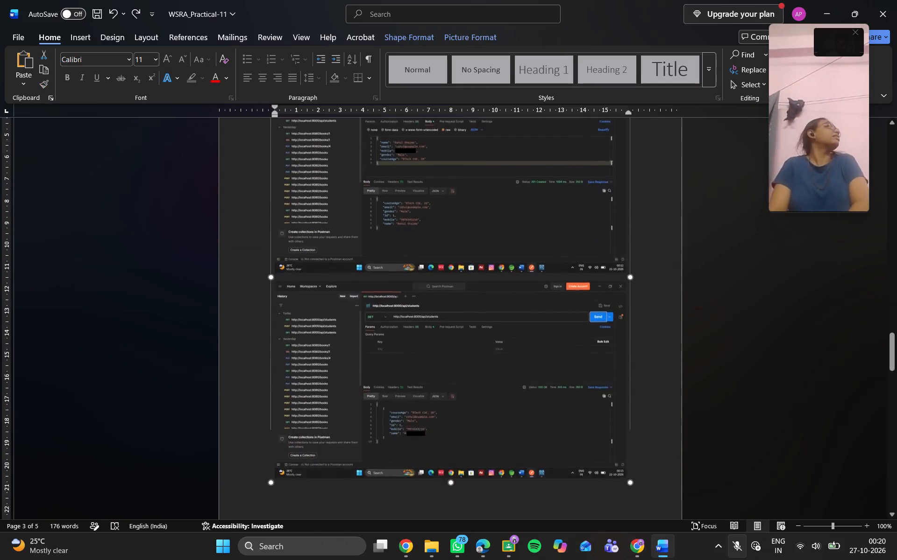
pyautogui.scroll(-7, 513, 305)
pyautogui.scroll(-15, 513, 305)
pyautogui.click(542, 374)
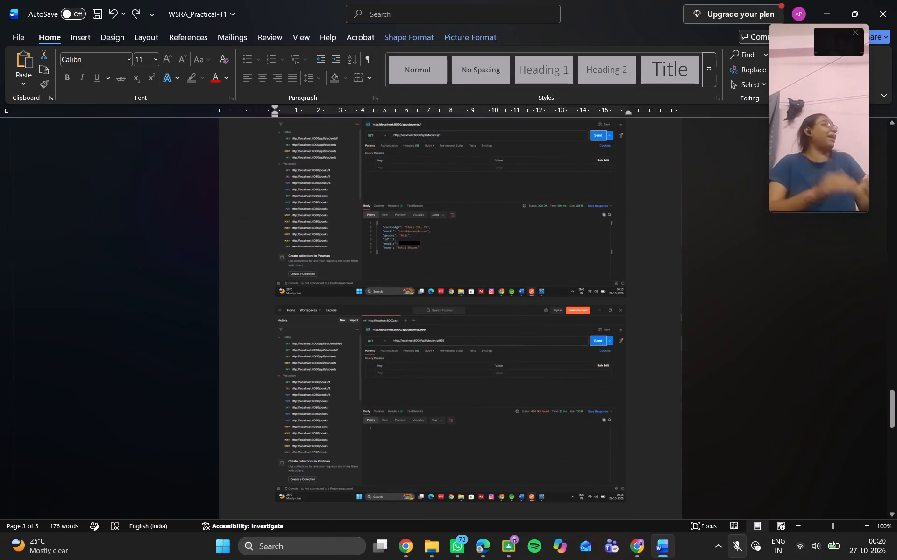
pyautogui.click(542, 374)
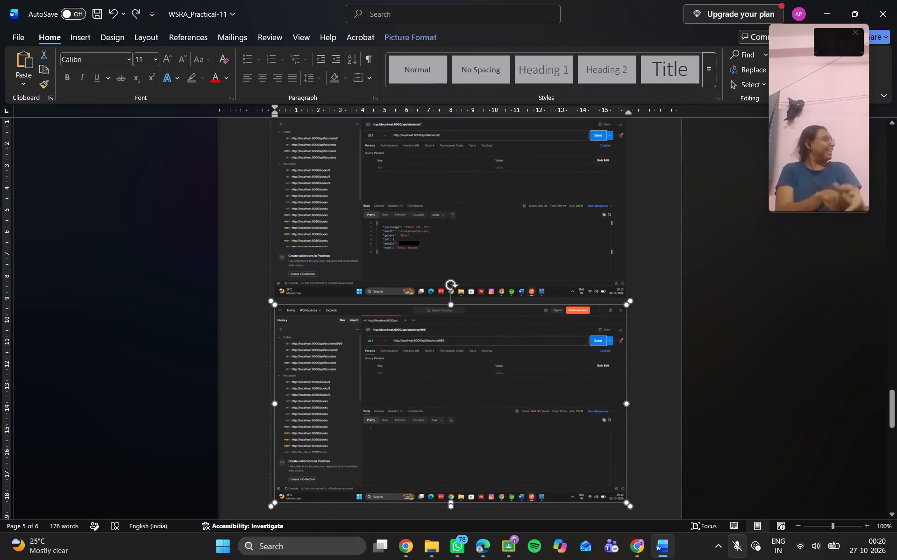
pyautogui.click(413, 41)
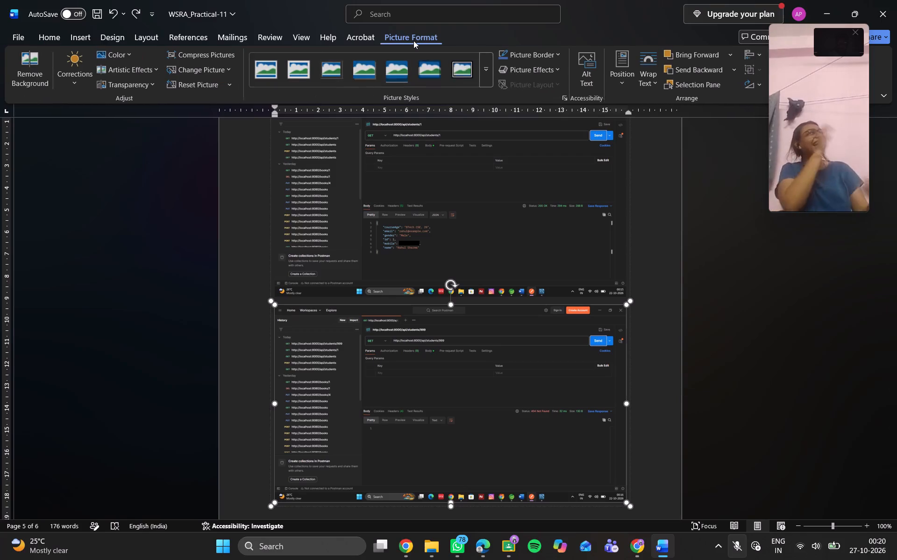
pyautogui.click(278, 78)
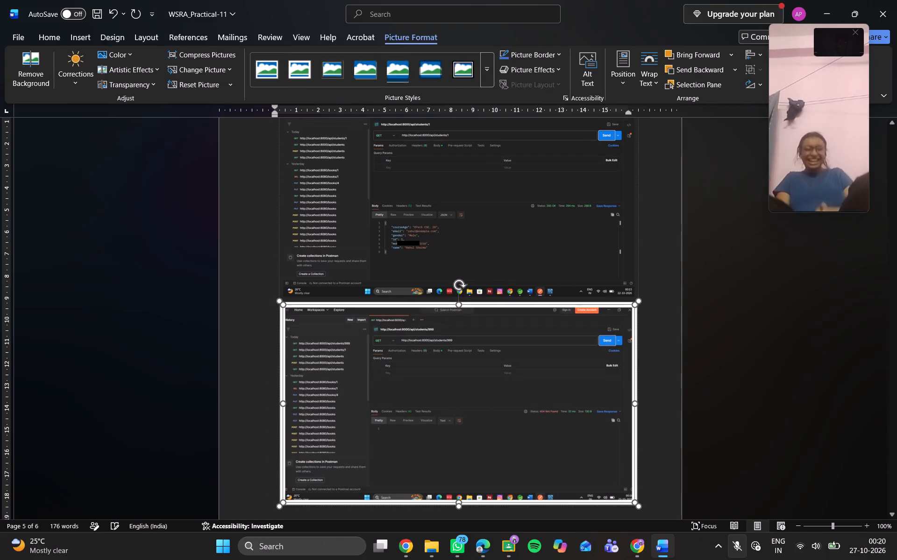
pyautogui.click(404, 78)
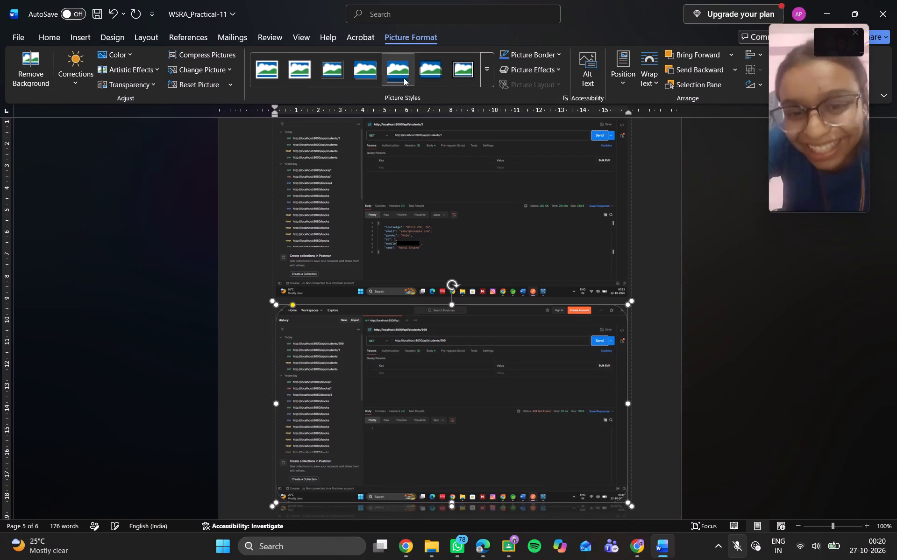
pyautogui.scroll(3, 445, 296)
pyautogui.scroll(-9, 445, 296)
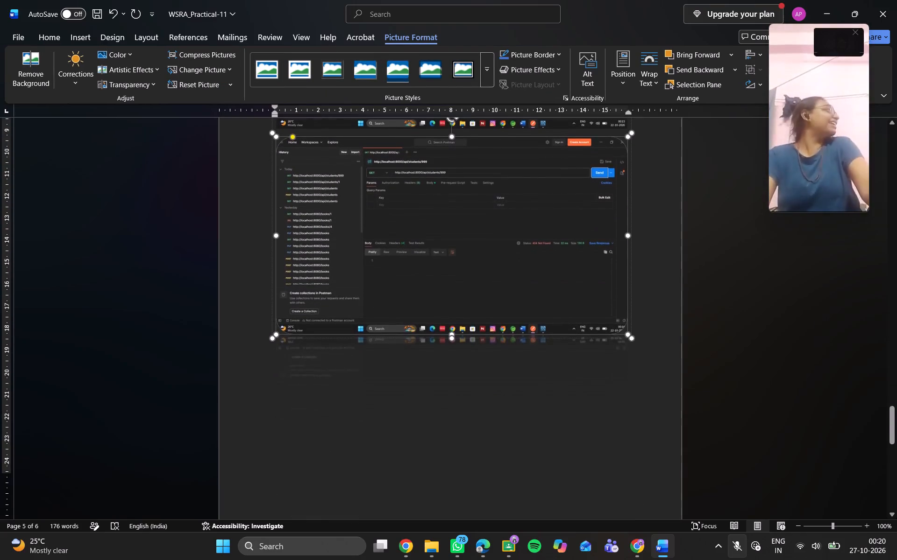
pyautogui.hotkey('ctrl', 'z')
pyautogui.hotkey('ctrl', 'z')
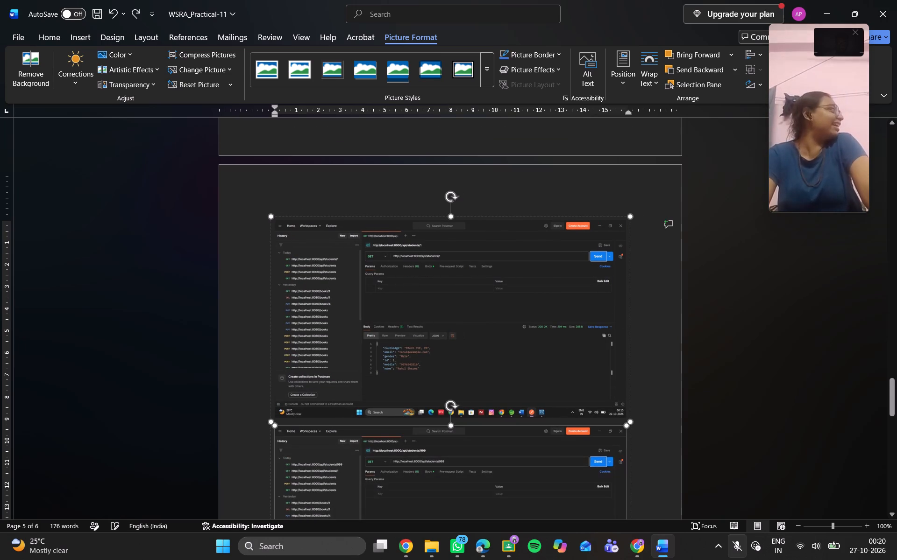
# Undo the paste of the POST request screenshot below the first GET screenshot on the Output page.
pyautogui.hotkey('ctrl', 'z')
# Examine the Output screenshots from the first GET request to the last page, including the DELETE request screenshot.
pyautogui.scroll(18, 444, 294)
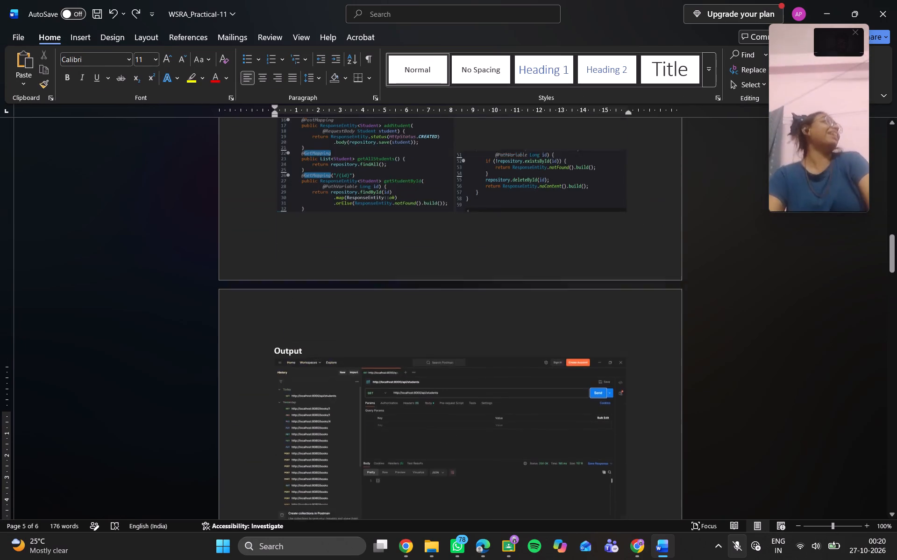
pyautogui.scroll(-20, 444, 294)
pyautogui.scroll(-20, 444, 294)
pyautogui.scroll(-10, 444, 294)
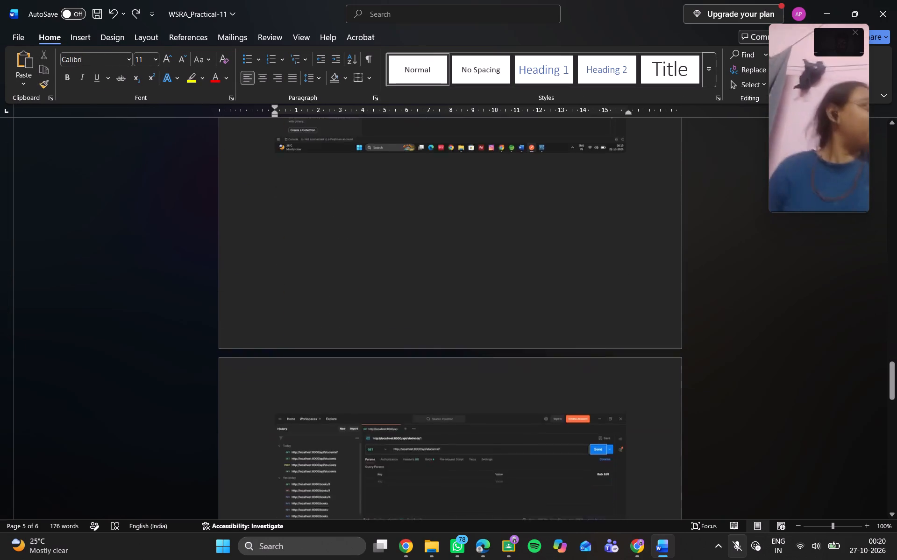
pyautogui.scroll(-20, 441, 286)
pyautogui.scroll(-20, 441, 286)
pyautogui.scroll(-13, 441, 286)
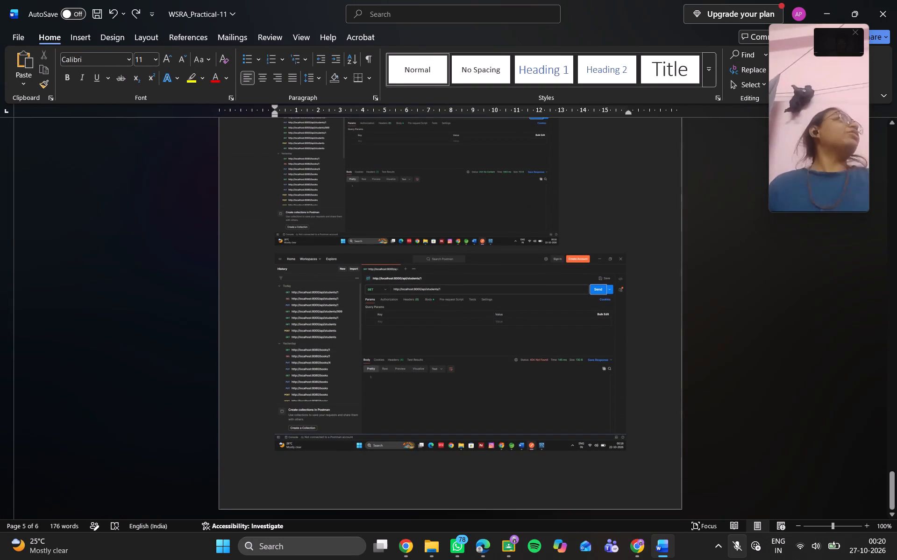
pyautogui.scroll(2, 491, 384)
pyautogui.click(619, 285)
pyautogui.scroll(2, 615, 292)
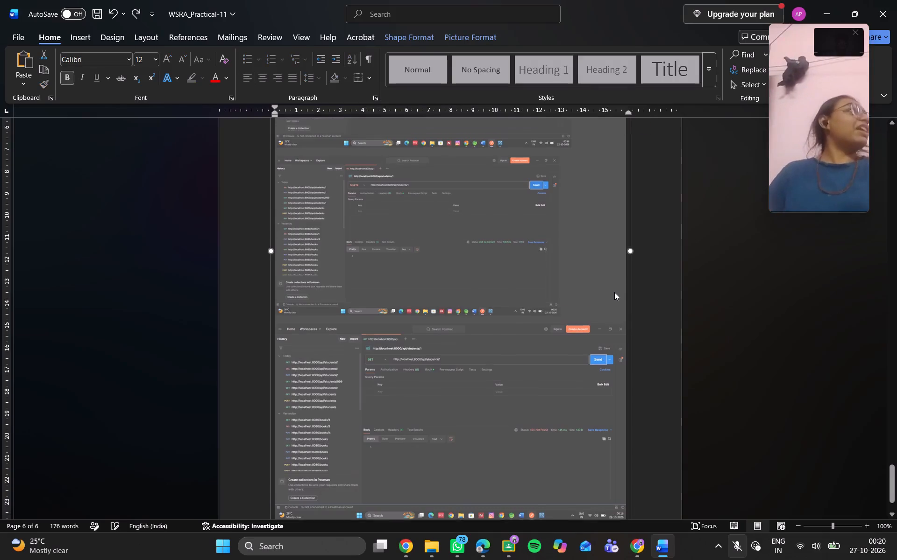
pyautogui.scroll(2, 614, 292)
pyautogui.click(614, 292)
pyautogui.click(387, 334)
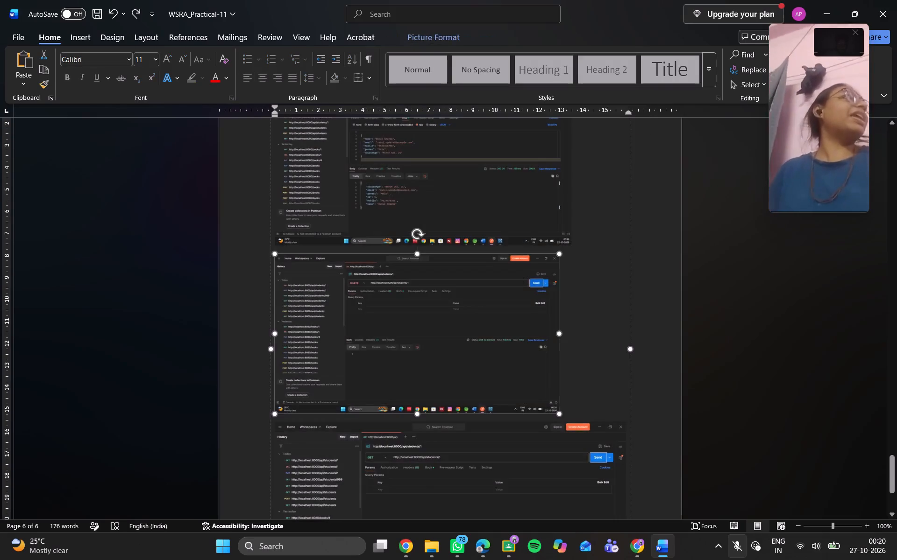
# Review WSRA_Practical-11 from the last Output page back through the code screenshots and endpoint list to the header.
pyautogui.scroll(20, 473, 356)
pyautogui.scroll(12, 473, 356)
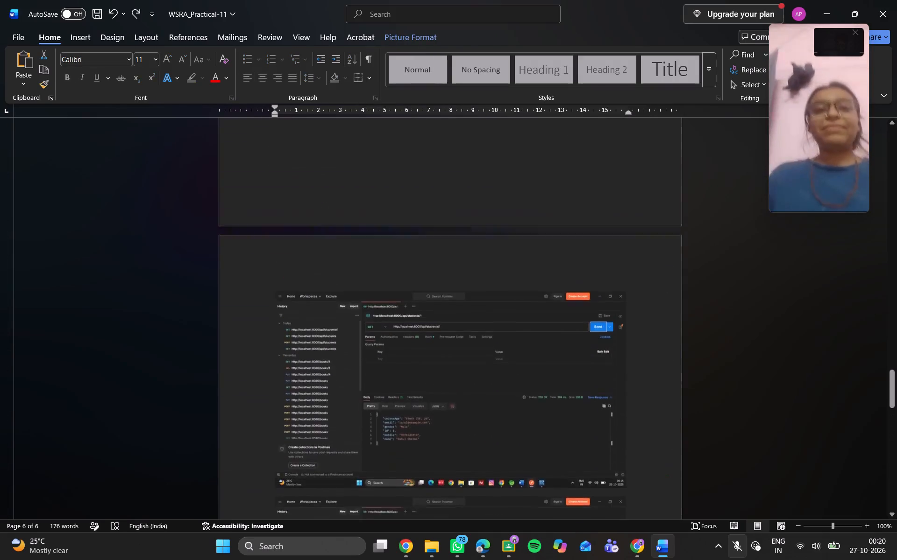
pyautogui.scroll(6, 468, 334)
pyautogui.scroll(20, 468, 334)
pyautogui.scroll(6, 468, 334)
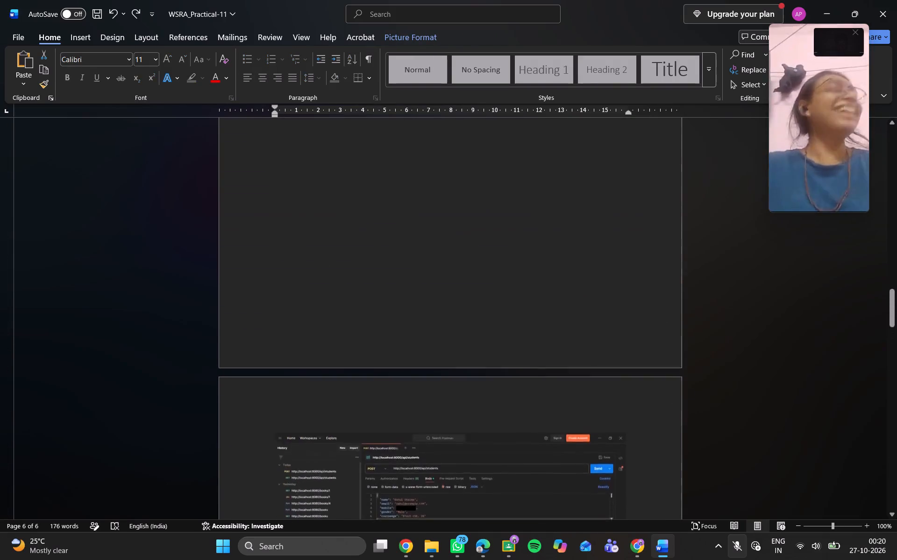
pyautogui.scroll(16, 467, 334)
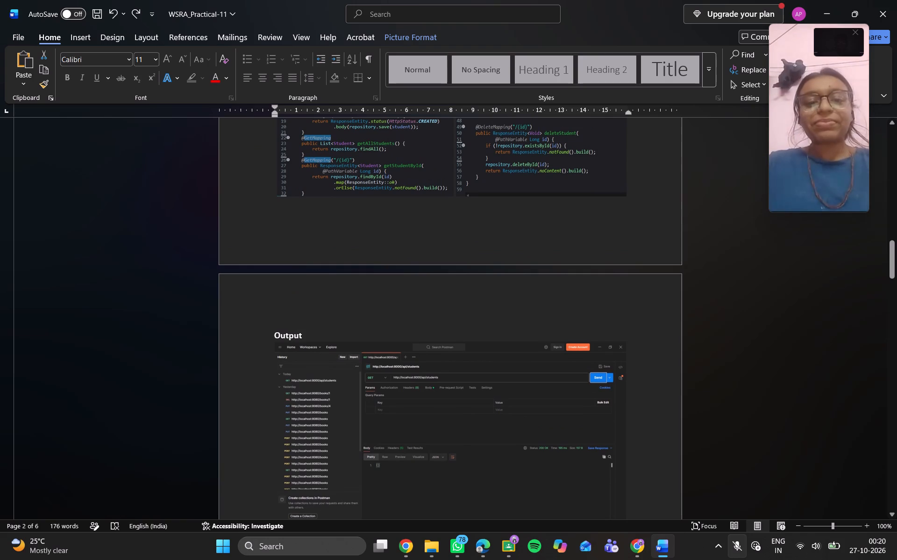
pyautogui.scroll(9, 458, 293)
pyautogui.click(634, 248)
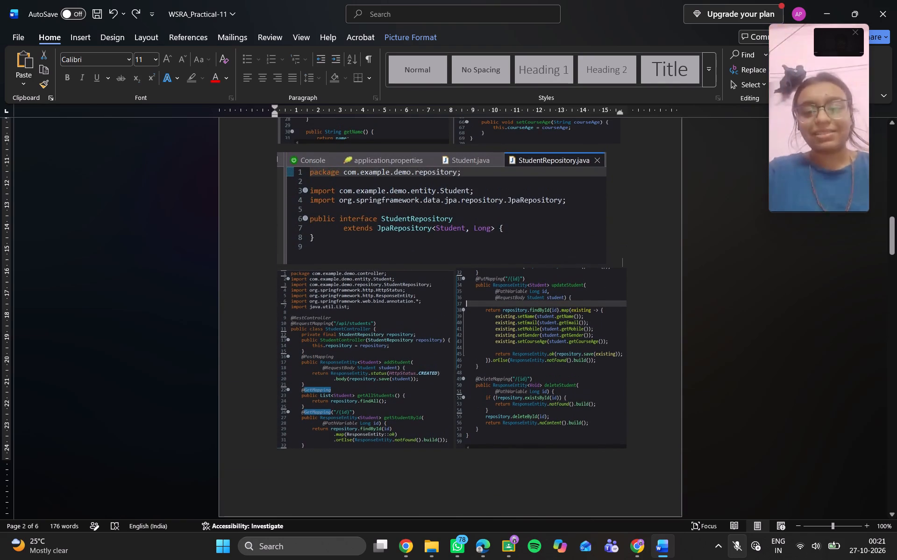
pyautogui.click(557, 337)
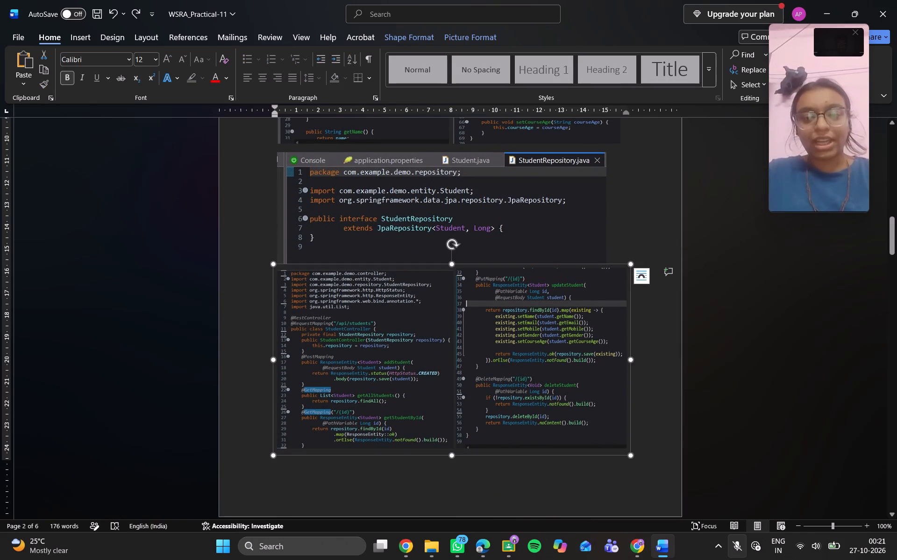
pyautogui.click(556, 337)
pyautogui.scroll(7, 556, 337)
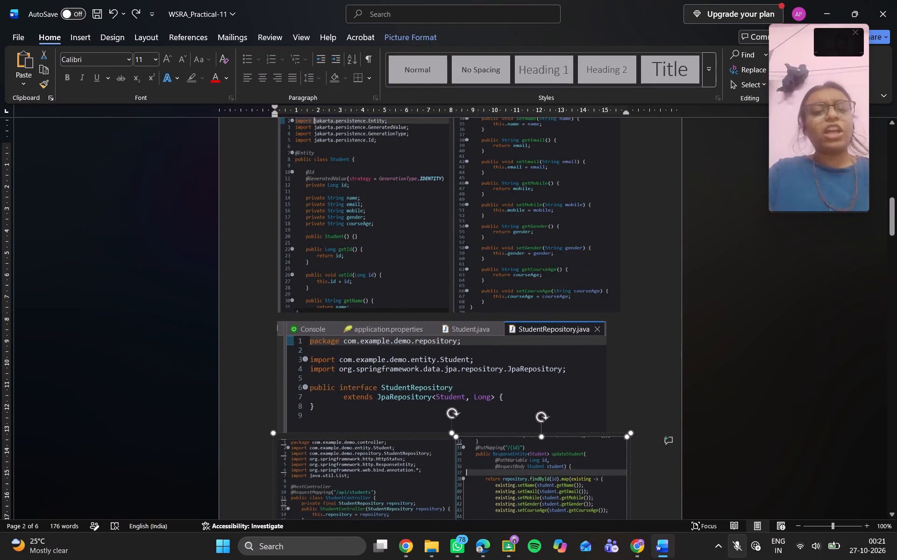
pyautogui.scroll(14, 556, 337)
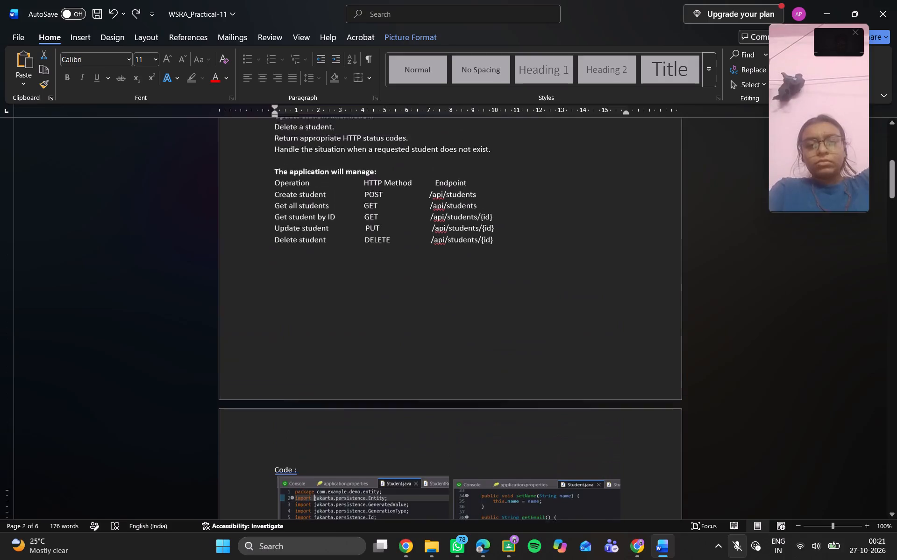
pyautogui.scroll(8, 557, 336)
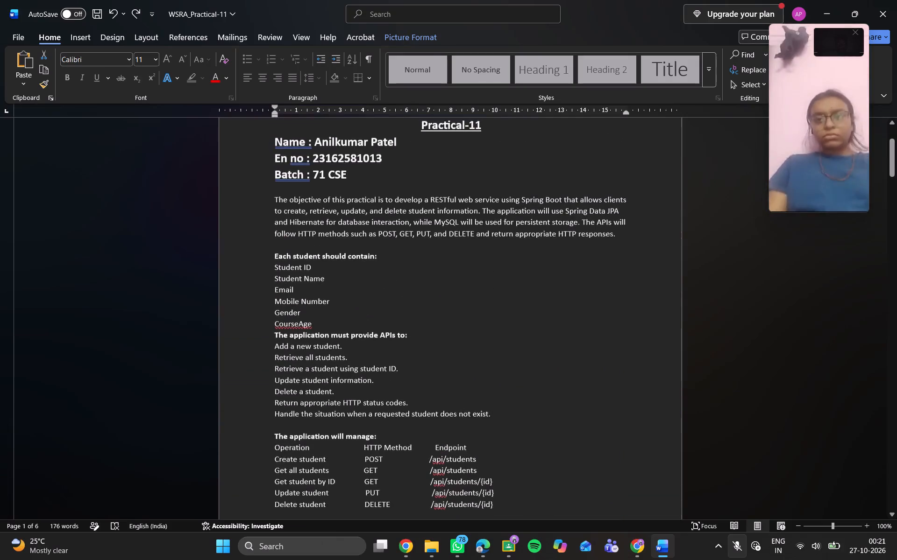
pyautogui.scroll(5, 557, 336)
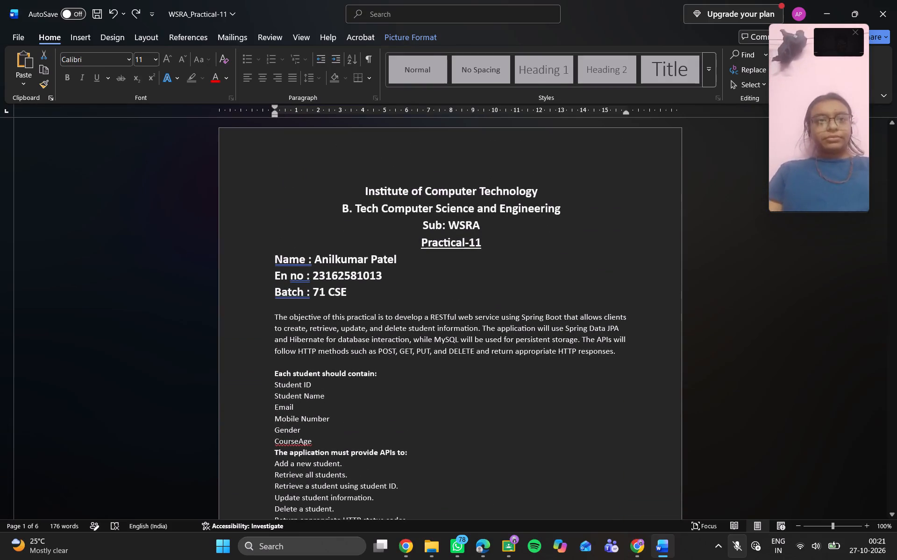
# Save the document as a PDF named WSRA_Practical-11 in the SEM-7 WSRA folder.
pyautogui.click(19, 42)
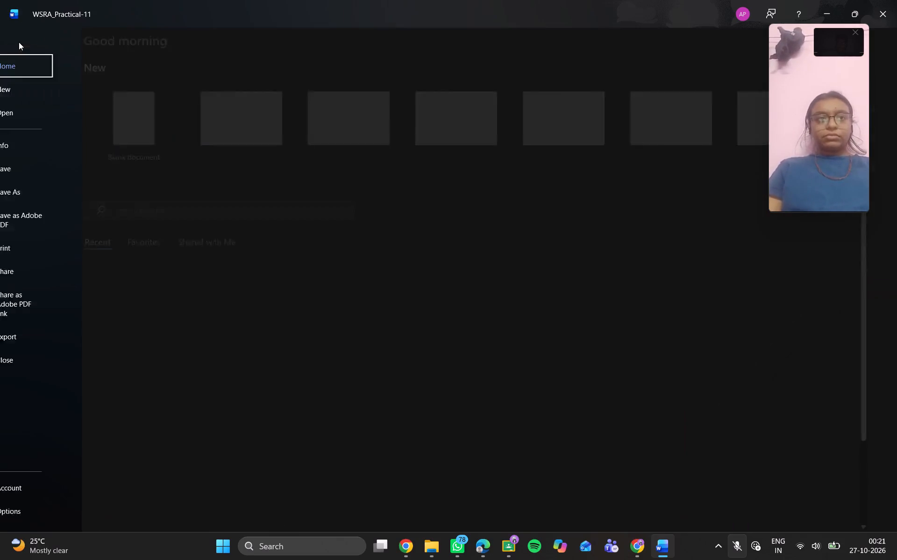
pyautogui.click(50, 193)
pyautogui.click(153, 321)
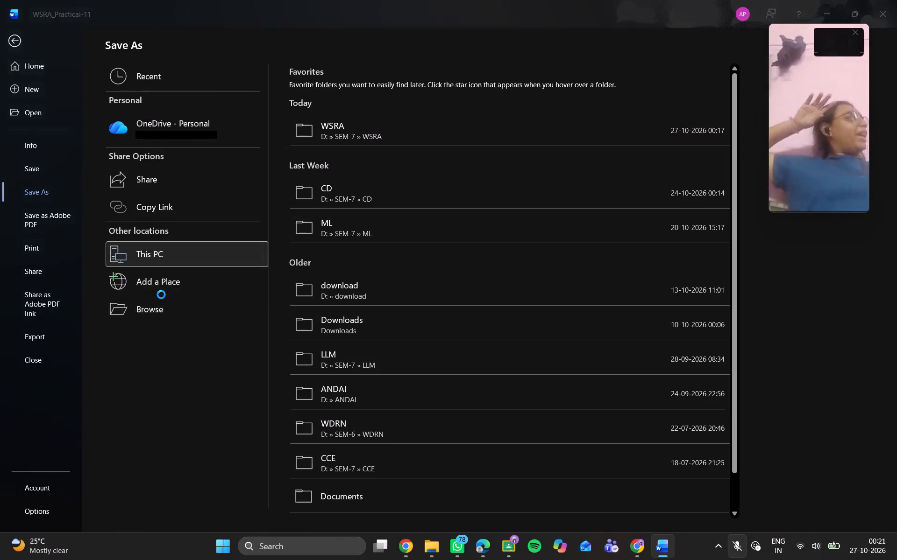
pyautogui.click(178, 209)
pyautogui.click(174, 279)
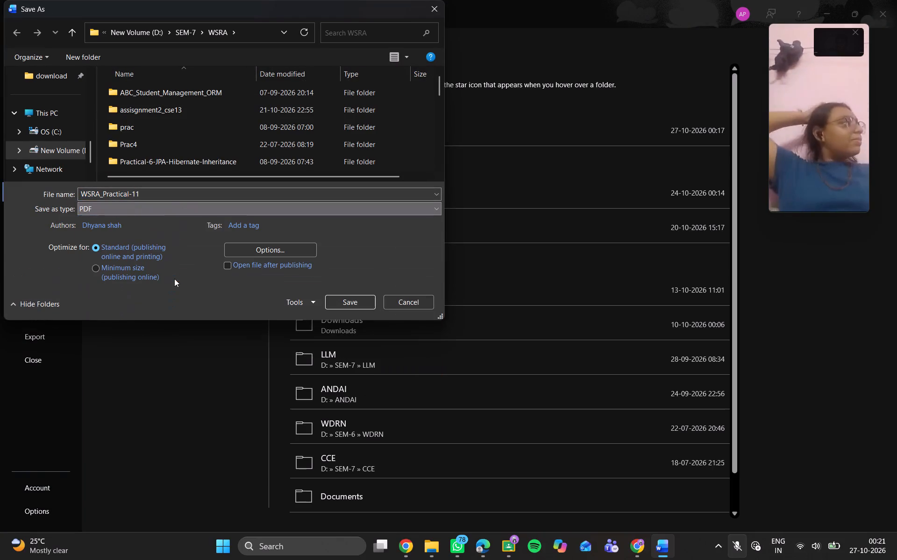
pyautogui.scroll(-7, 224, 95)
pyautogui.scroll(1, 364, 304)
pyautogui.click(364, 304)
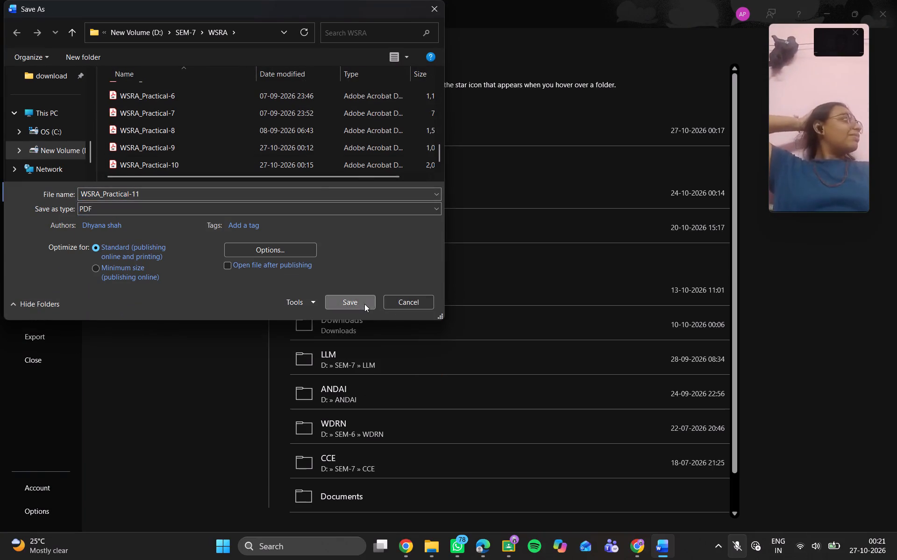
# Examine the exported WSRA_Practical-11 PDF in Acrobat, from the header through the code pages to the Output screenshots.
pyautogui.click(430, 548)
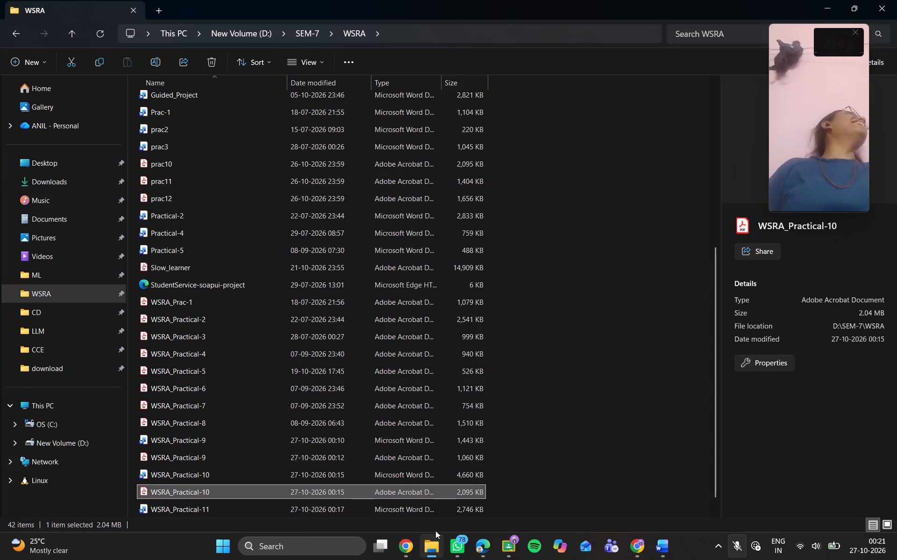
pyautogui.scroll(-6, 388, 446)
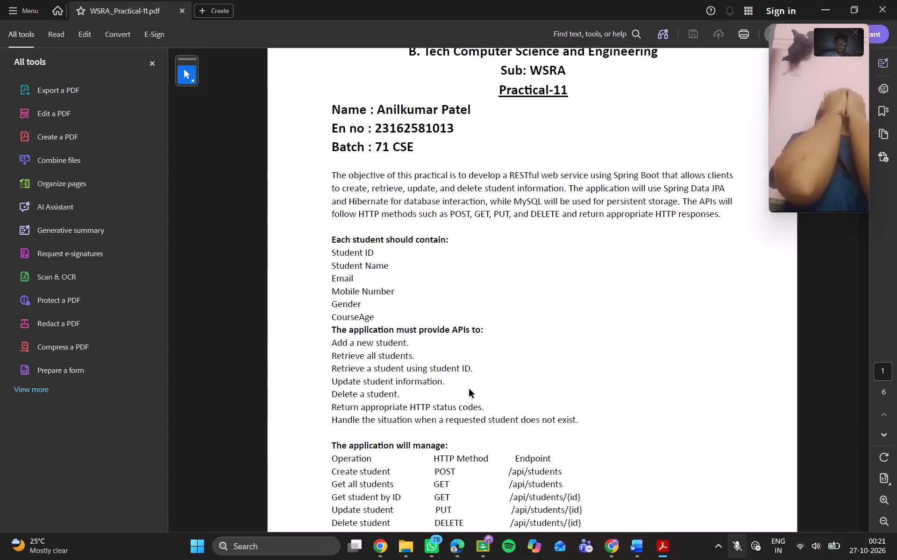
pyautogui.scroll(-20, 498, 368)
pyautogui.scroll(-20, 498, 368)
pyautogui.scroll(-5, 498, 368)
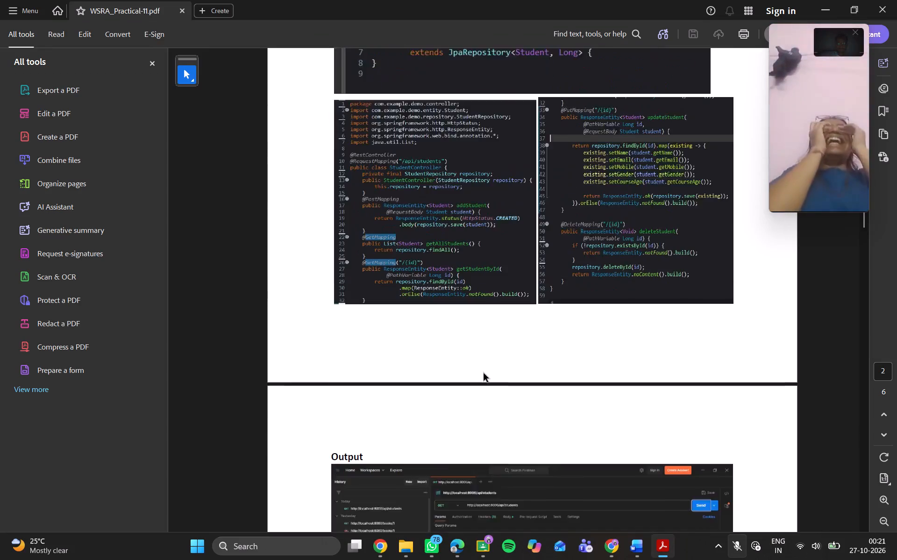
pyautogui.scroll(-20, 484, 373)
pyautogui.scroll(-20, 484, 373)
pyautogui.scroll(-9, 484, 373)
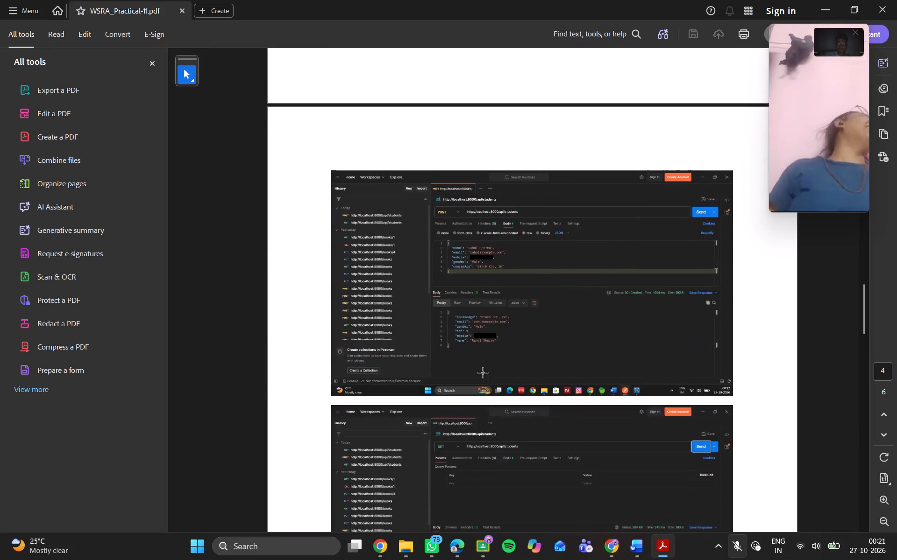
pyautogui.scroll(-12, 484, 373)
pyautogui.click(496, 308)
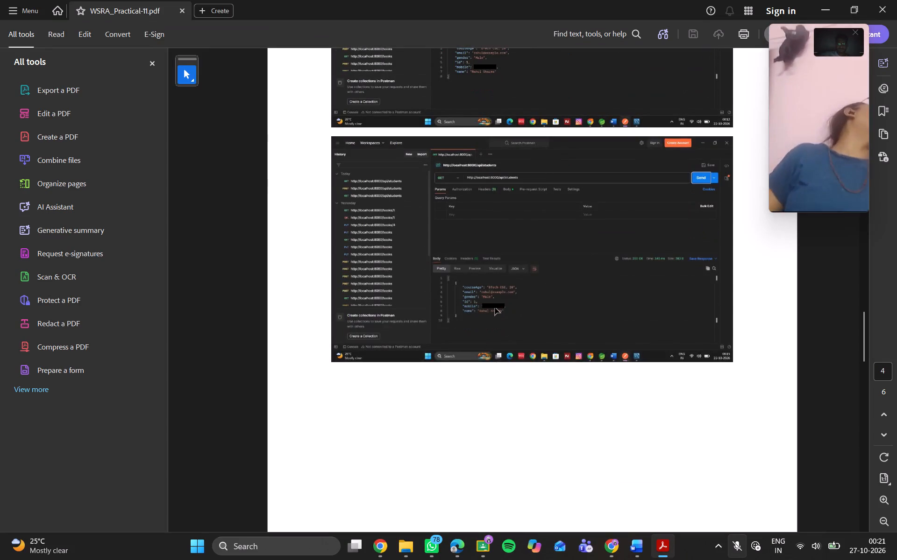
# Copy the POST api/students screenshot from the PDF and paste it below the first GET screenshot on the Word document's Output page.
pyautogui.scroll(4, 491, 316)
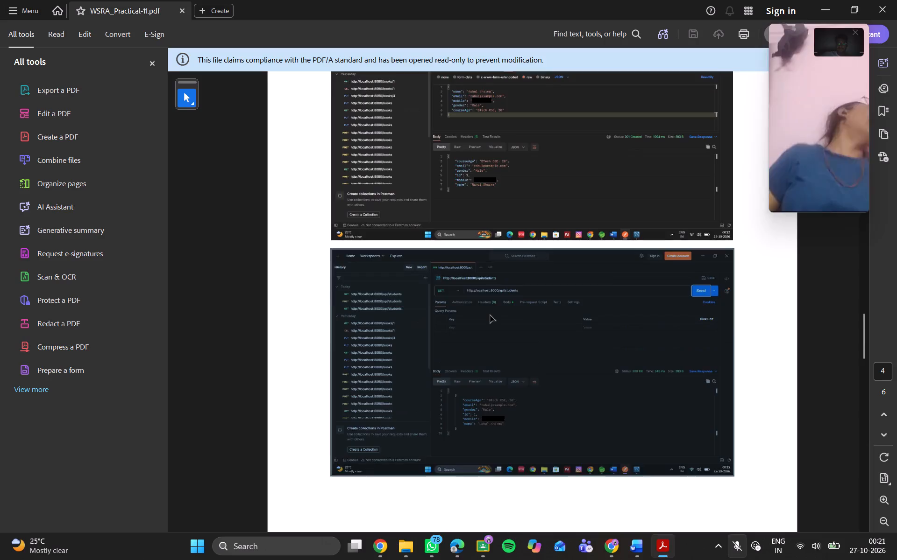
pyautogui.scroll(5, 491, 314)
pyautogui.click(500, 280)
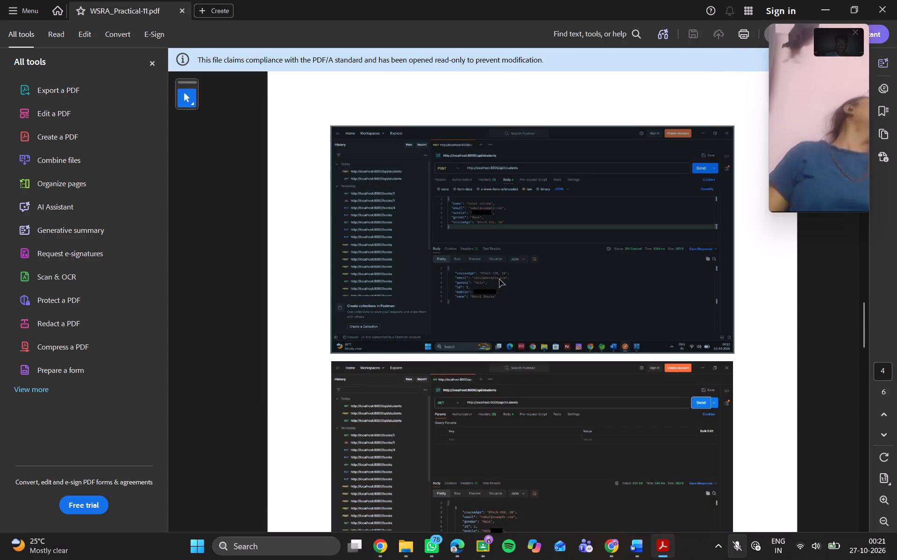
pyautogui.hotkey('ctrl', 'c')
pyautogui.hotkey('ctrl', 'c')
pyautogui.hotkey('alt', 'Tab')
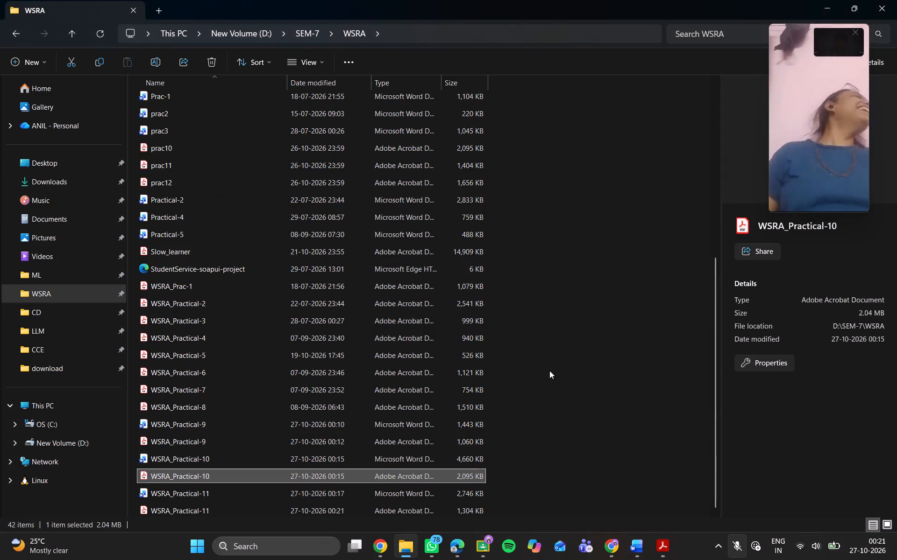
pyautogui.hotkey('alt', 'Tab')
pyautogui.hotkey('alt', 'Tab')
pyautogui.scroll(-20, 560, 369)
pyautogui.scroll(-3, 560, 369)
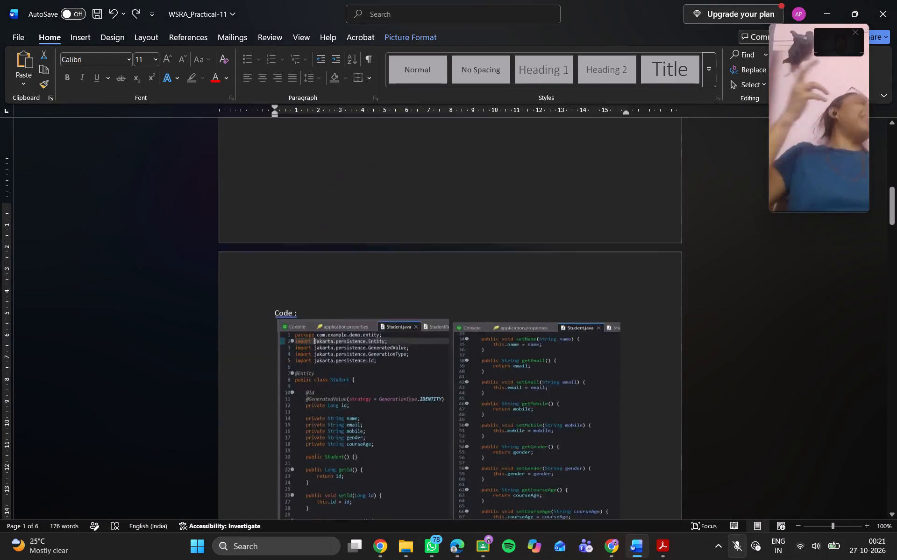
pyautogui.scroll(-20, 555, 370)
pyautogui.scroll(-16, 555, 370)
pyautogui.scroll(-5, 552, 371)
pyautogui.scroll(3, 552, 371)
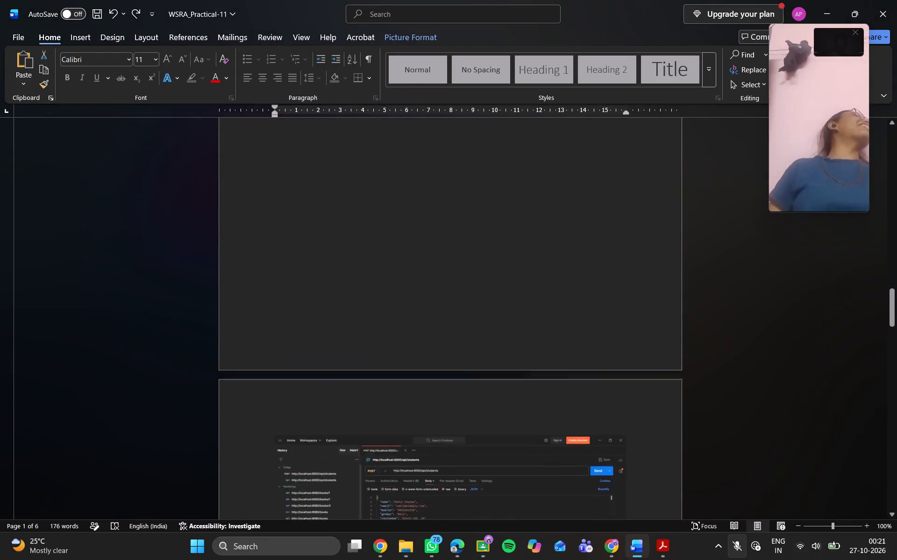
pyautogui.scroll(10, 552, 371)
pyautogui.click(660, 251)
pyautogui.press('Return')
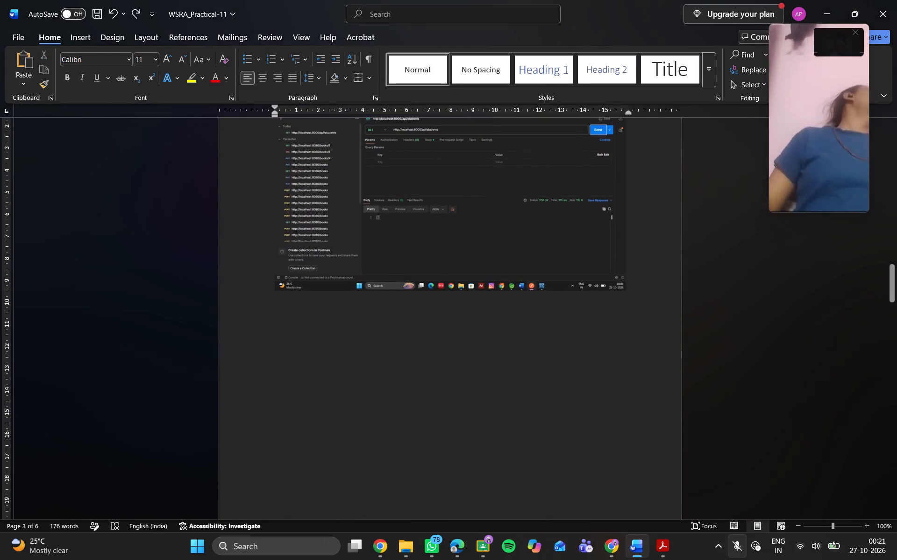
pyautogui.press('Return')
pyautogui.hotkey('ctrl', 'v')
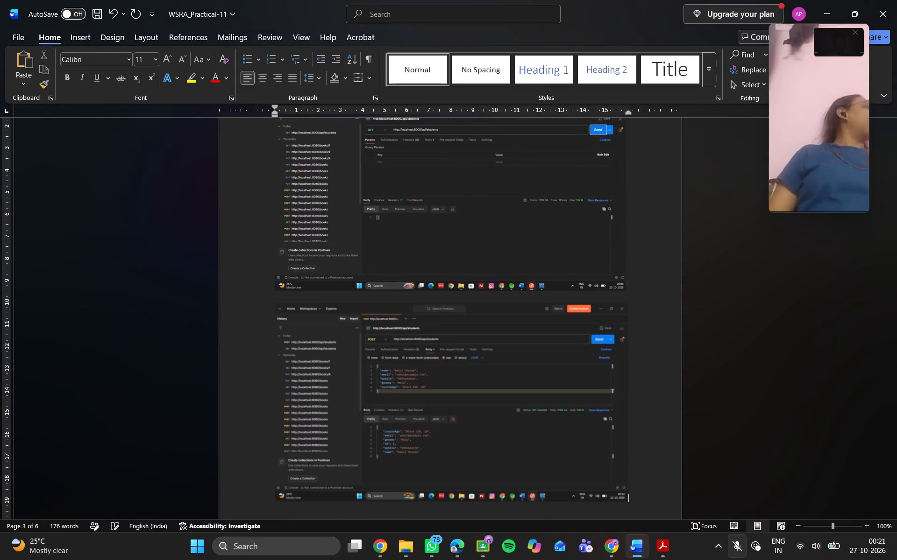
# Copy the GET api/students screenshot that follows the POST one in the PDF and paste it below the POST screenshot in Word.
pyautogui.hotkey('alt', 'Tab')
pyautogui.hotkey('alt', 'Tab')
pyautogui.hotkey('alt', 'Tab')
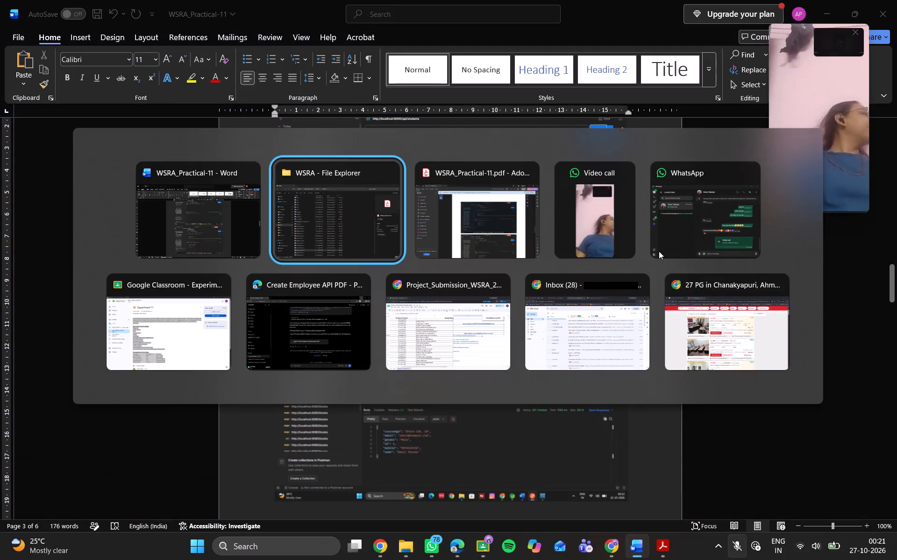
pyautogui.hotkey('alt', 'Tab')
pyautogui.scroll(-6, 659, 268)
pyautogui.click(587, 287)
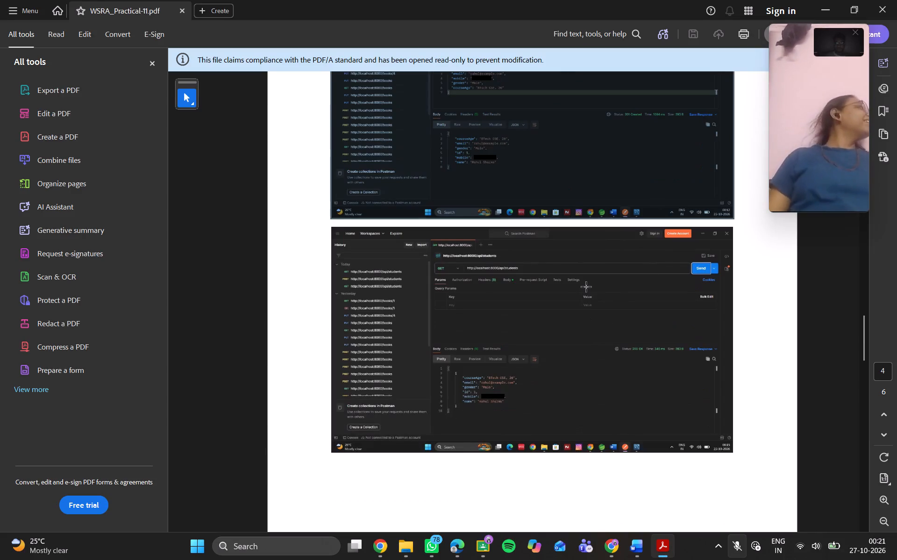
pyautogui.hotkey('ctrl', 'c')
pyautogui.hotkey('ctrl', 'c')
pyautogui.hotkey('alt', 'Tab')
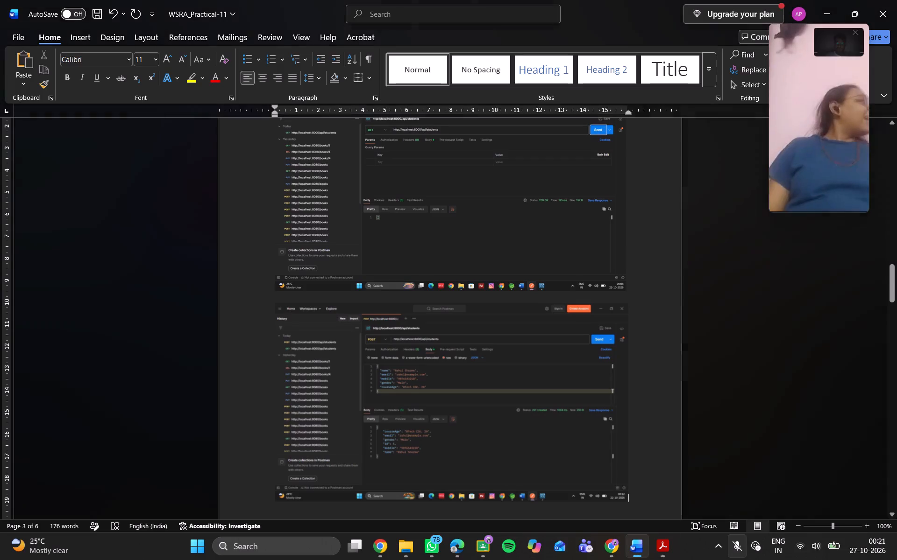
pyautogui.press('Return')
pyautogui.press('Return')
pyautogui.hotkey('ctrl', 'v')
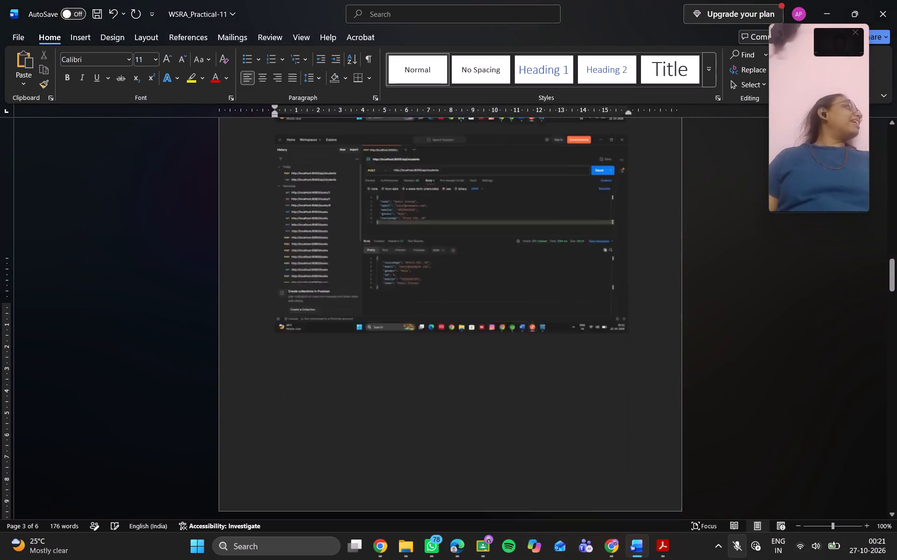
# Copy the first GET api/students/1 screenshot from the PDF and paste it below the last pasted GET screenshot in Word.
pyautogui.hotkey('alt', 'Tab')
pyautogui.scroll(-17, 587, 287)
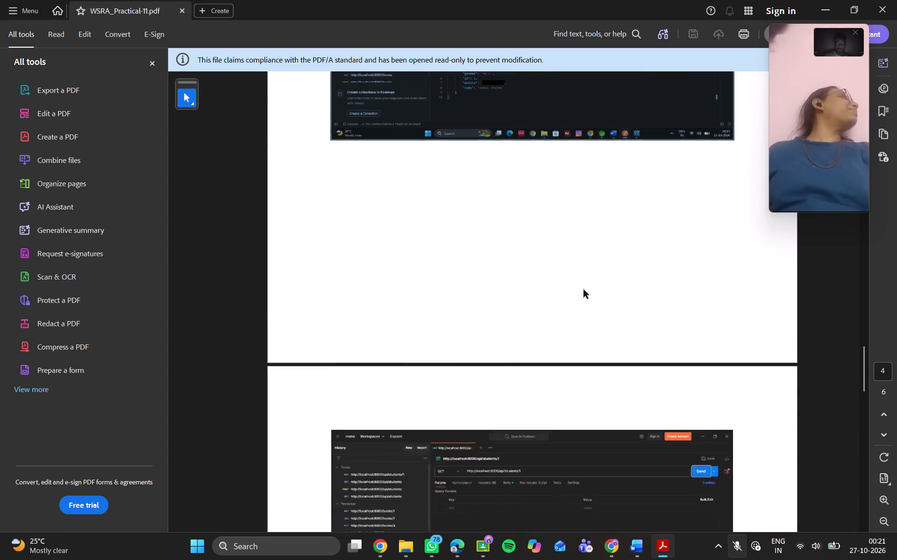
pyautogui.scroll(-4, 584, 290)
pyautogui.click(584, 310)
pyautogui.hotkey('ctrl', 'c')
pyautogui.hotkey('ctrl', 'c')
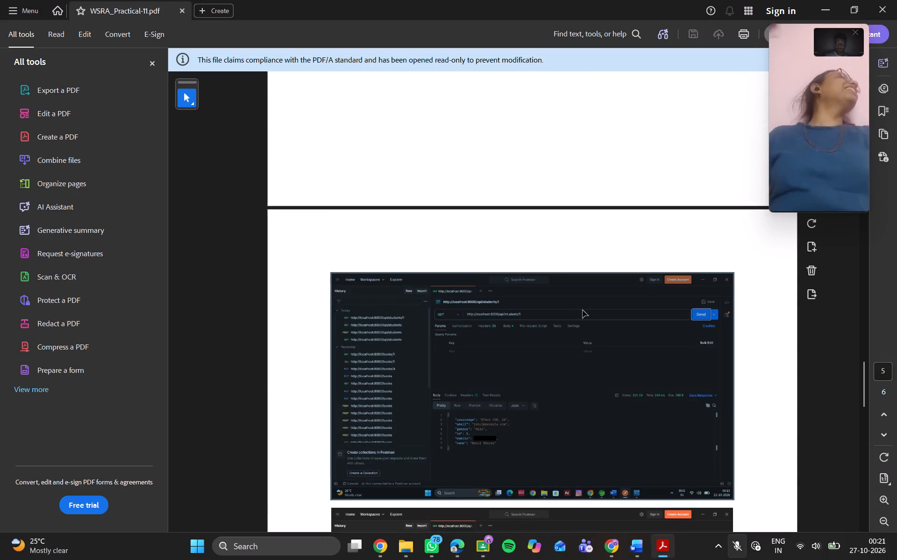
pyautogui.hotkey('alt', 'Tab')
pyautogui.press('Return')
pyautogui.press('Return')
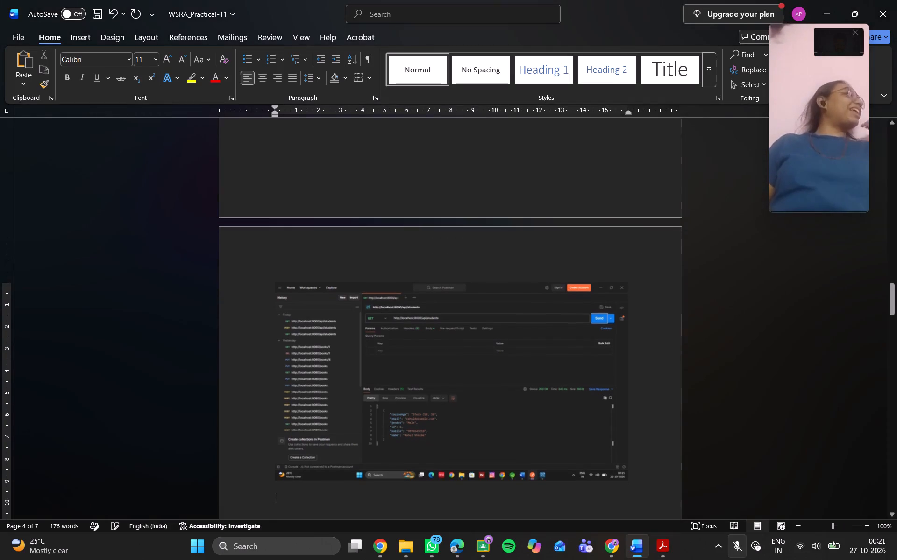
pyautogui.hotkey('ctrl', 'v')
# Copy the GET api/students/999 screenshot from the PDF and paste it below the pasted GET api/students/1 screenshot in Word.
pyautogui.hotkey('alt', 'Tab')
pyautogui.scroll(-2, 545, 319)
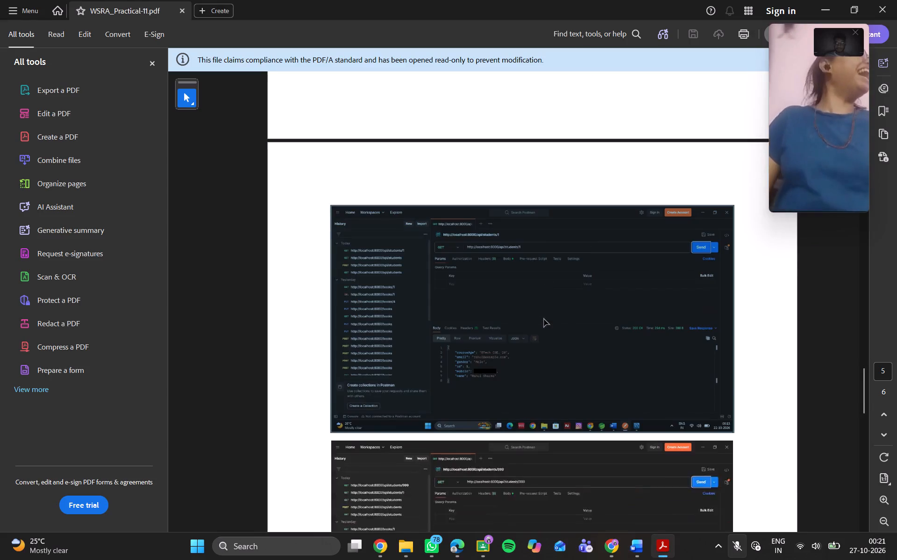
pyautogui.scroll(-4, 545, 320)
pyautogui.click(578, 452)
pyautogui.hotkey('ctrl', 'c')
pyautogui.hotkey('ctrl', 'c')
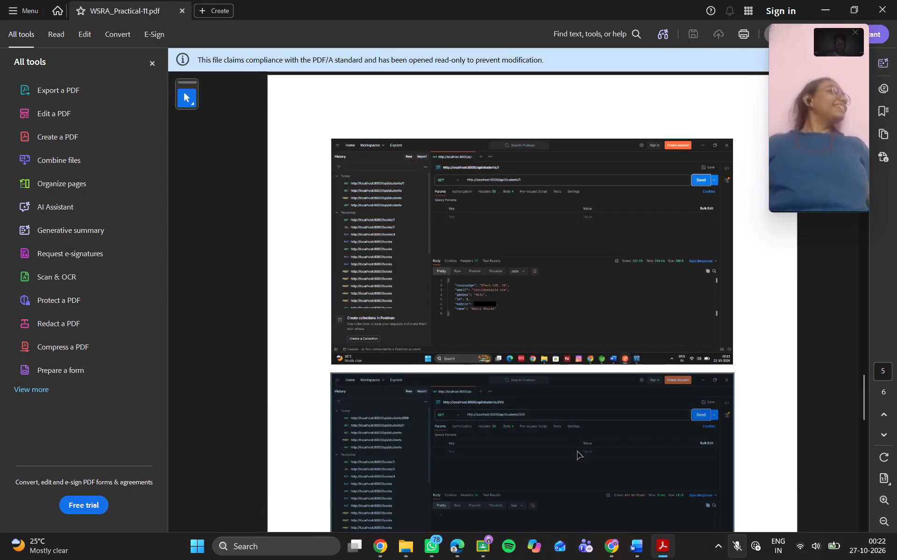
pyautogui.hotkey('alt', 'Tab')
pyautogui.press('Return')
pyautogui.press('Return')
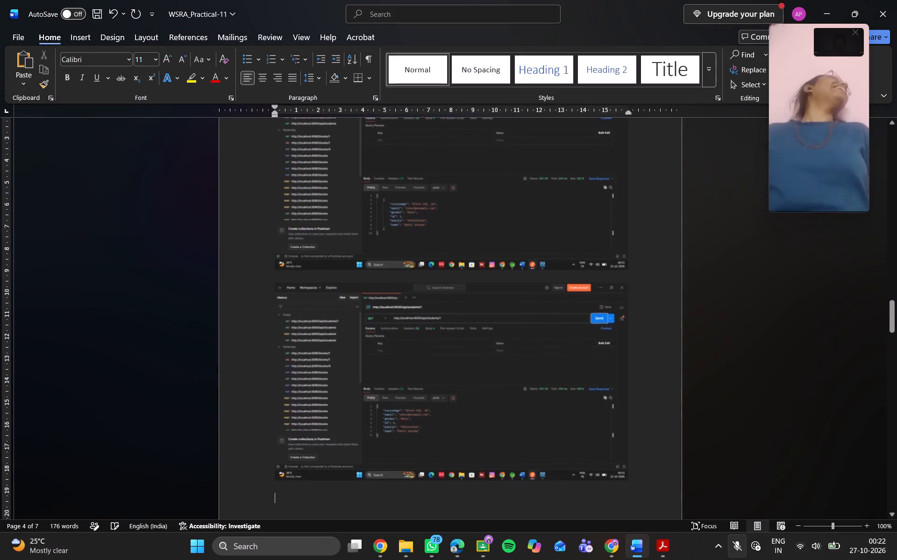
pyautogui.hotkey('ctrl', 'v')
# Copy the PUT api/students/1 screenshot from the PDF and paste it below the pasted GET api/students/999 screenshot in Word.
pyautogui.hotkey('alt', 'Tab')
pyautogui.scroll(-2, 569, 431)
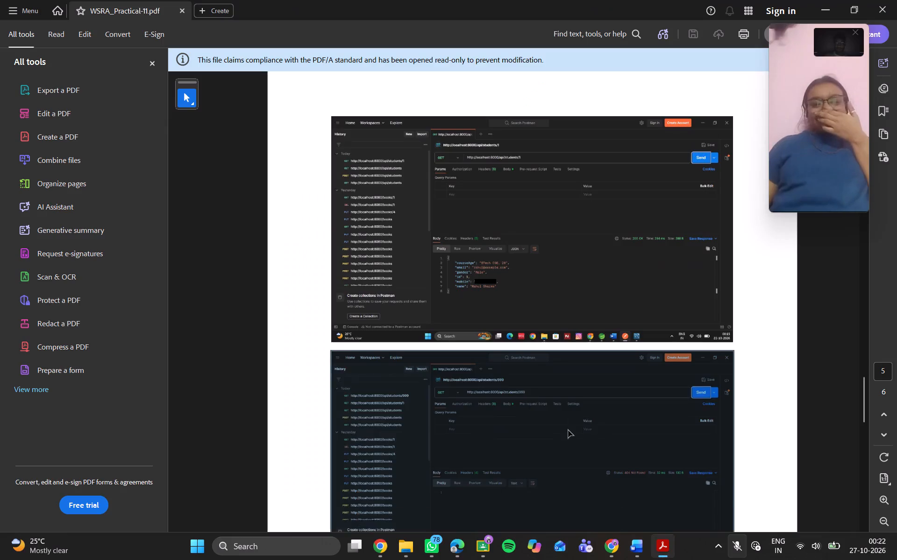
pyautogui.scroll(-5, 569, 431)
pyautogui.scroll(-20, 568, 425)
pyautogui.scroll(-4, 568, 425)
pyautogui.click(531, 310)
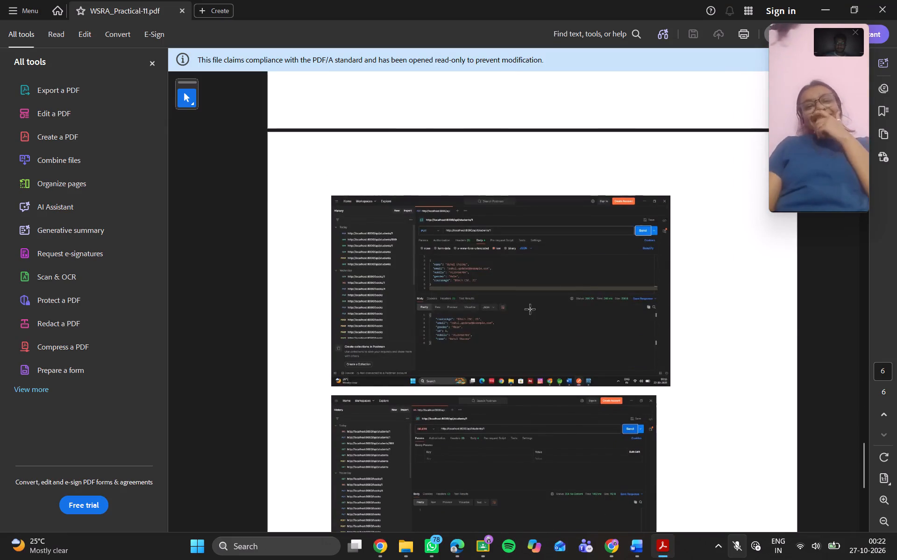
pyautogui.hotkey('ctrl', 'c')
pyautogui.hotkey('alt', 'Tab')
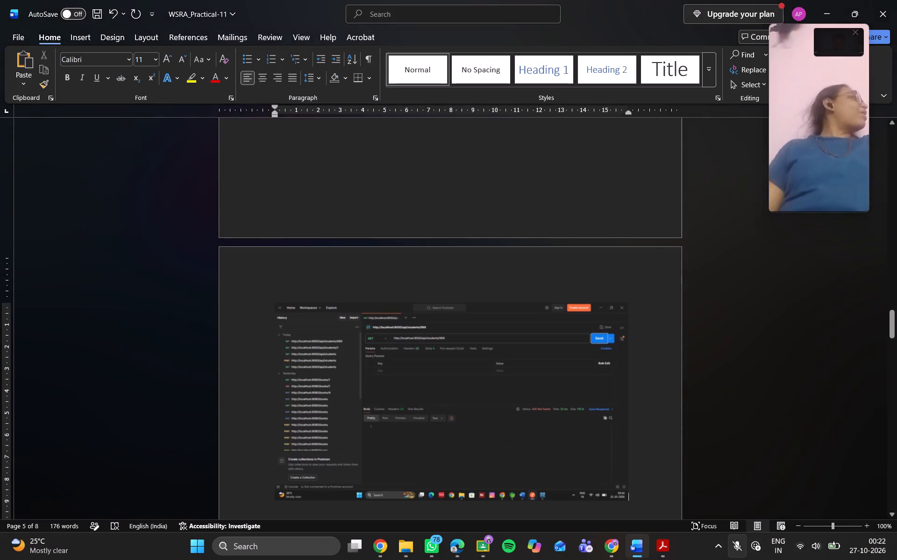
pyautogui.press('Return')
pyautogui.press('Return')
pyautogui.hotkey('ctrl', 'v')
# Copy the DELETE api/students/1 screenshot from the PDF and paste it in Word after a page break below the PUT screenshot.
pyautogui.hotkey('alt', 'Tab')
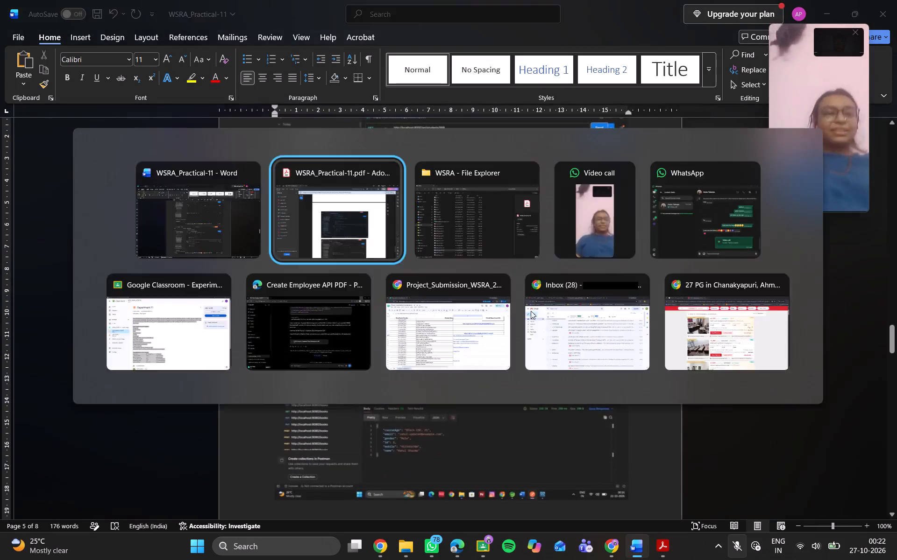
pyautogui.scroll(-5, 530, 311)
pyautogui.click(530, 311)
pyautogui.hotkey('ctrl', 'c')
pyautogui.hotkey('ctrl', 'c')
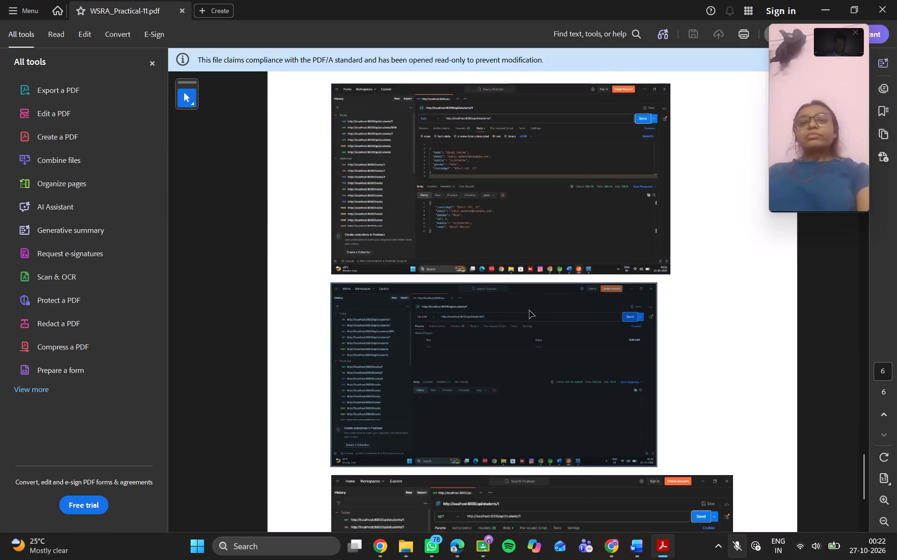
pyautogui.hotkey('alt', 'Tab')
pyautogui.press('Return')
pyautogui.hotkey('ctrl', 'Return')
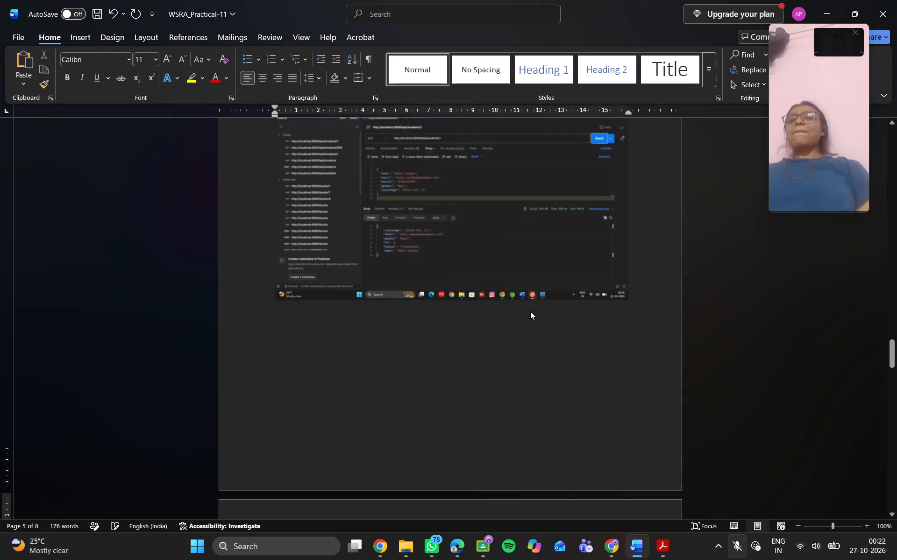
pyautogui.hotkey('ctrl', 'v')
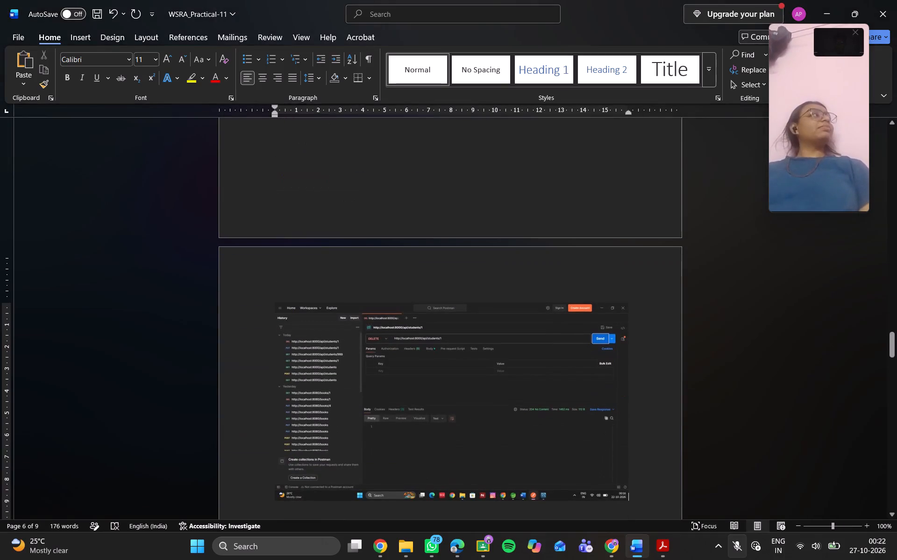
# Copy the final GET api/students/1 screenshot from the PDF and paste it below the DELETE screenshot in Word.
pyautogui.hotkey('alt', 'Tab')
pyautogui.scroll(-6, 530, 311)
pyautogui.scroll(-6, 539, 387)
pyautogui.click(539, 371)
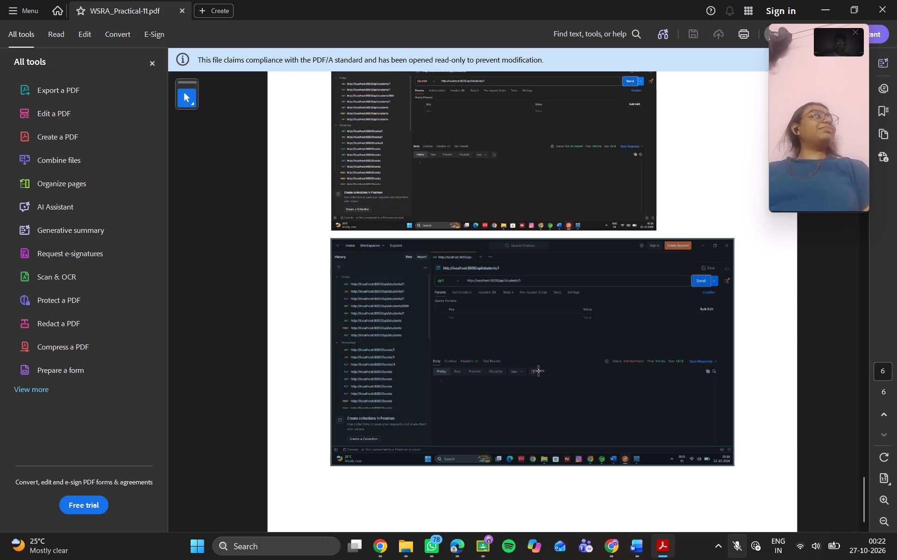
pyautogui.hotkey('ctrl', 'c')
pyautogui.hotkey('ctrl', 'c')
pyautogui.hotkey('alt', 'Tab')
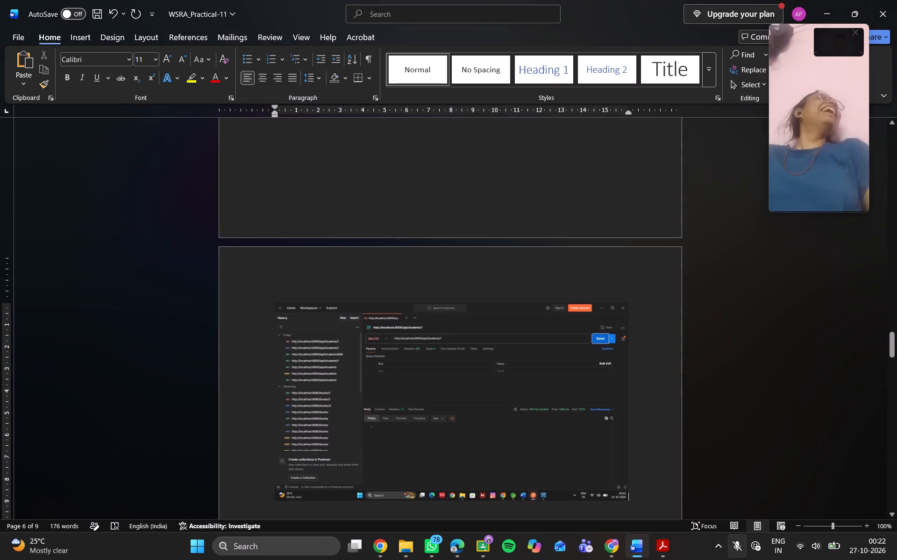
pyautogui.press('Return')
pyautogui.hotkey('ctrl', 'v')
# Add spacing between the DELETE screenshot and the last pasted GET api/students/1 screenshot with a line break.
pyautogui.scroll(-2, 540, 371)
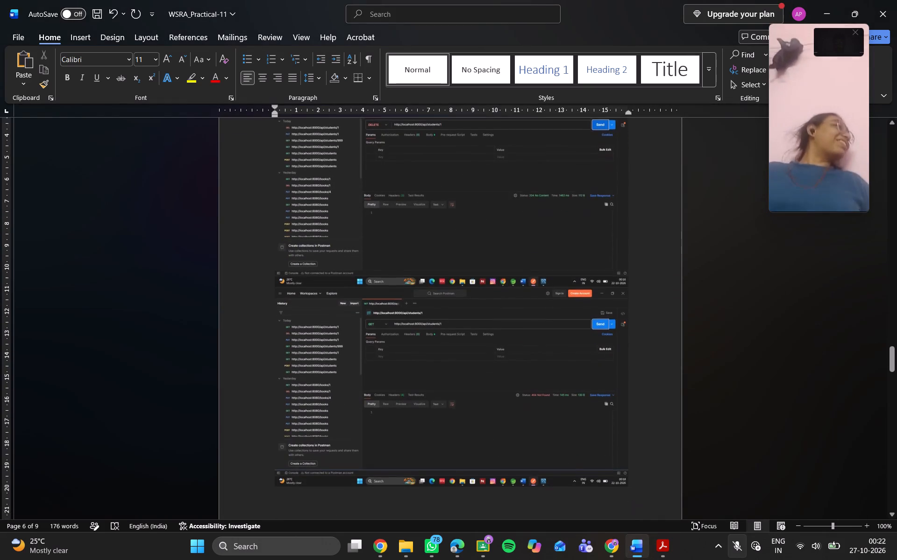
pyautogui.scroll(-4, 540, 371)
pyautogui.scroll(3, 542, 373)
pyautogui.click(659, 197)
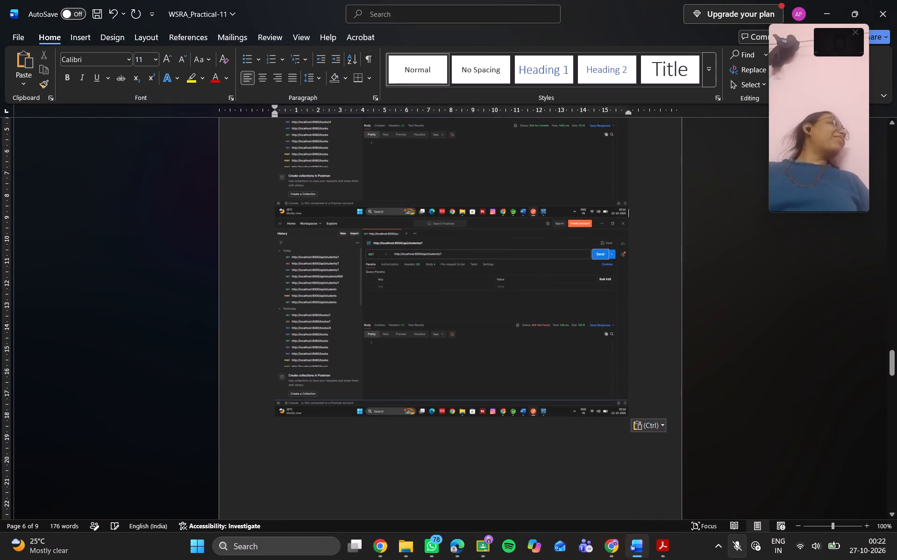
pyautogui.press('Return')
# Delete all the leftover old Output screenshots that follow the last pasted GET api/students/1 screenshot.
pyautogui.scroll(-3, 639, 260)
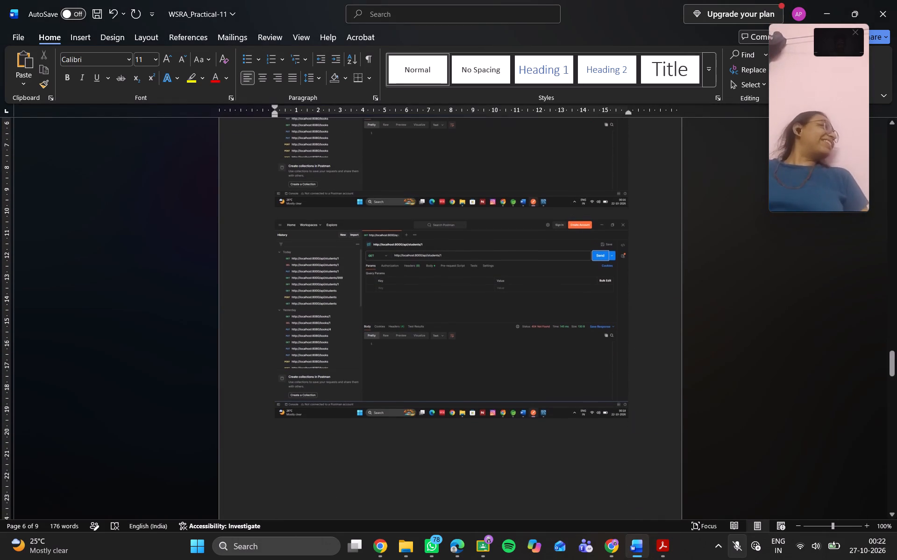
pyautogui.scroll(-3, 639, 268)
pyautogui.click(646, 270)
pyautogui.click(646, 246)
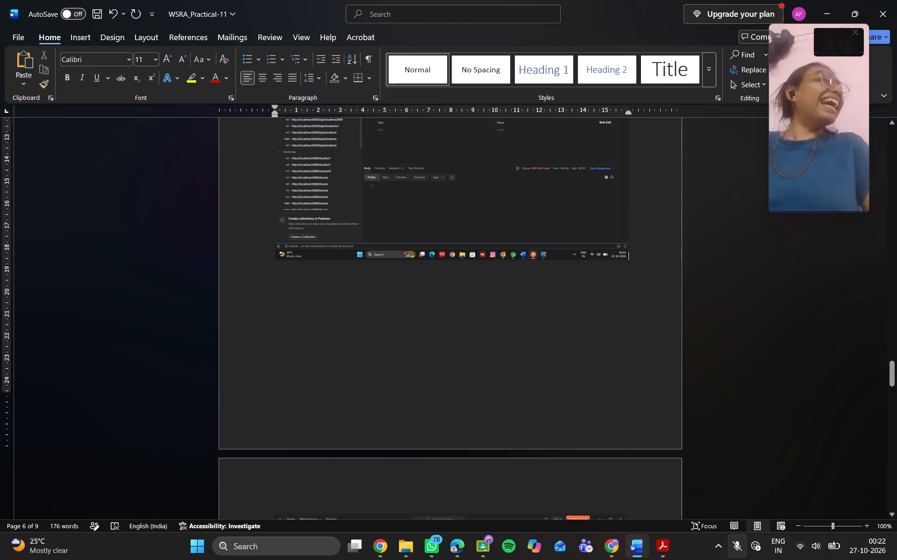
pyautogui.press('Delete')
pyautogui.press('Delete')
pyautogui.press('Delete')
pyautogui.press('Delete')
pyautogui.press('Delete')
pyautogui.press('Delete')
pyautogui.press('Delete')
pyautogui.press('Delete')
pyautogui.press('Delete')
pyautogui.press('Delete')
pyautogui.press('Delete')
pyautogui.press('Delete')
pyautogui.press('Delete')
pyautogui.press('Delete')
pyautogui.press('Delete')
pyautogui.press('Delete')
pyautogui.press('Delete')
pyautogui.press('Delete')
pyautogui.press('Delete')
pyautogui.press('Delete')
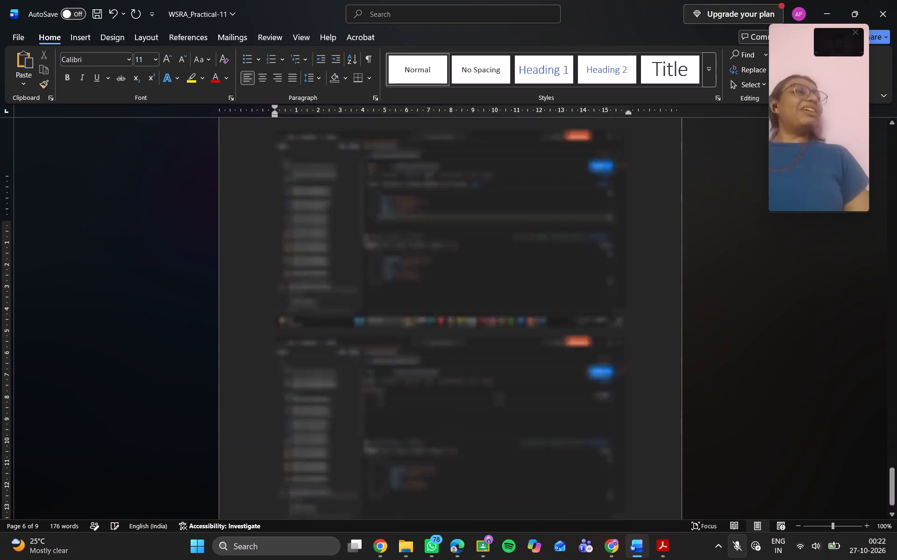
pyautogui.press('Delete')
# Compare the Output screenshots in the Word document with those in the WSRA_Practical-11 PDF, working back to the Output heading.
pyautogui.hotkey('alt', 'Tab')
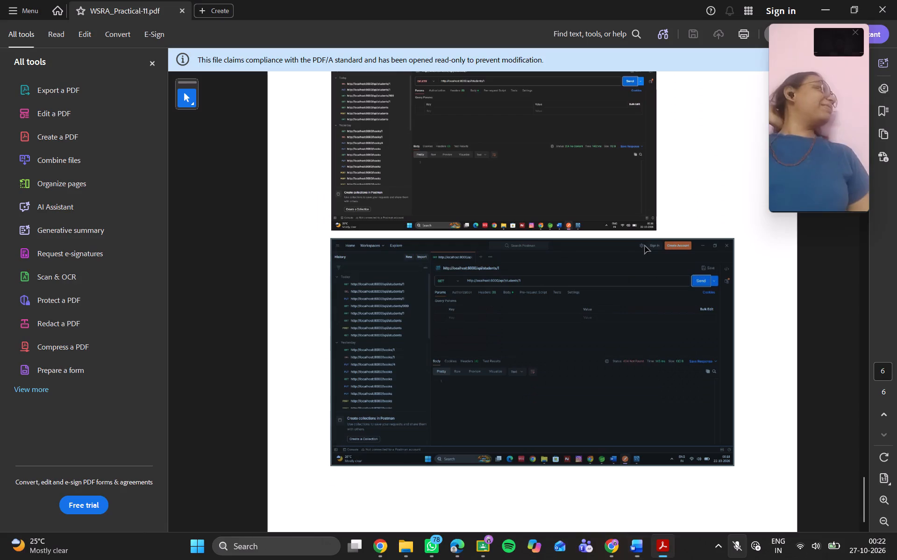
pyautogui.scroll(-10, 646, 246)
pyautogui.scroll(5, 652, 279)
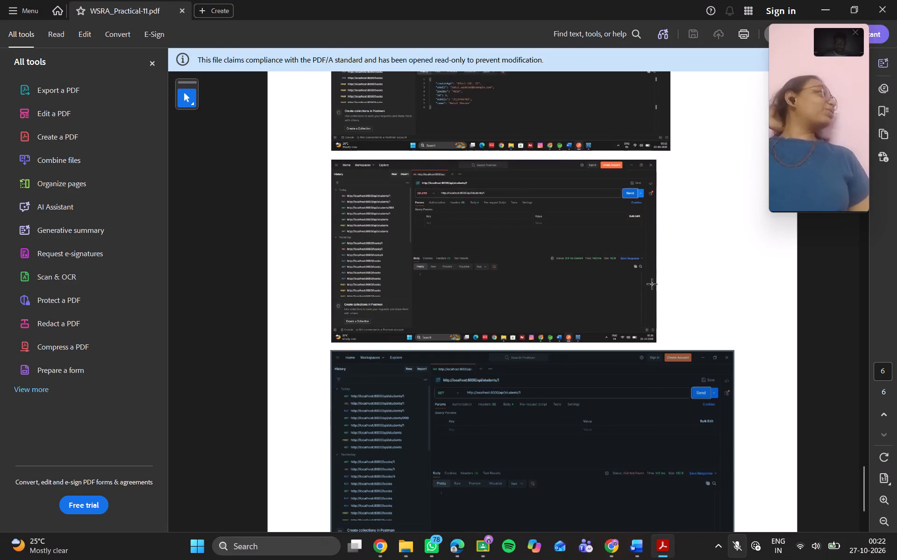
pyautogui.scroll(10, 620, 364)
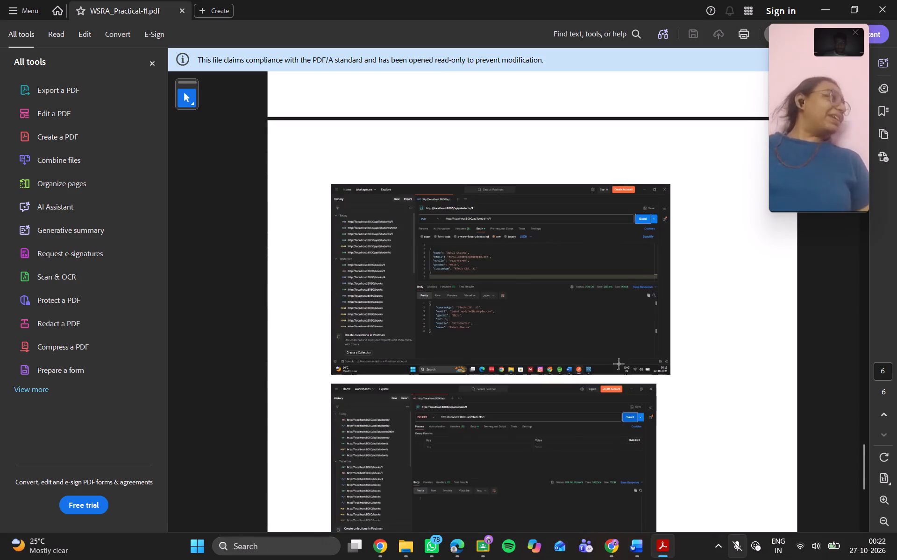
pyautogui.hotkey('alt', 'Tab')
pyautogui.scroll(10, 619, 364)
pyautogui.scroll(12, 619, 364)
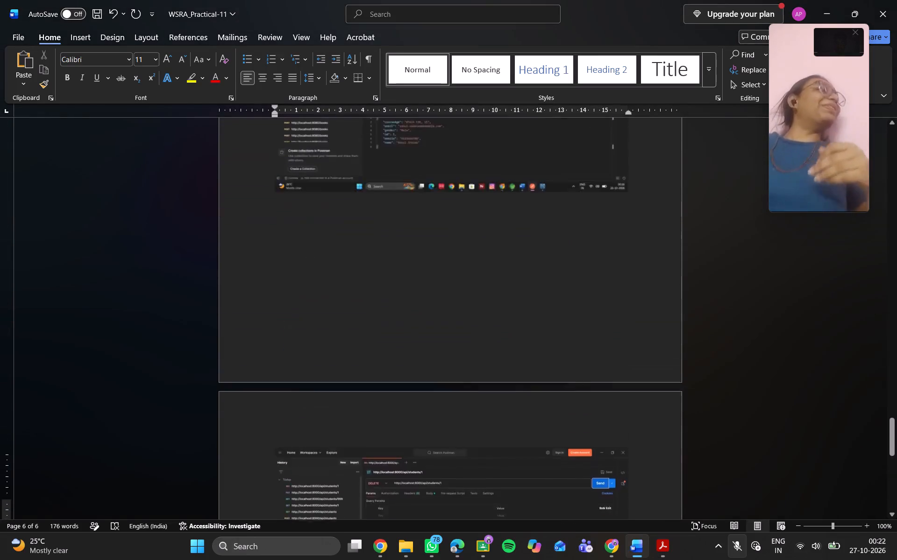
pyautogui.scroll(9, 619, 364)
pyautogui.hotkey('alt', 'Tab')
pyautogui.scroll(3, 619, 364)
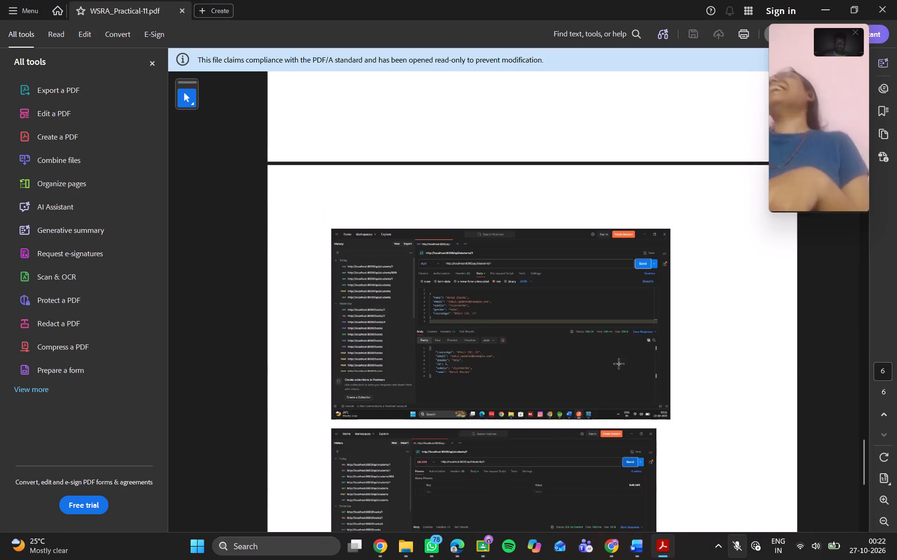
pyautogui.scroll(20, 619, 364)
pyautogui.hotkey('alt', 'Tab')
pyautogui.scroll(8, 615, 361)
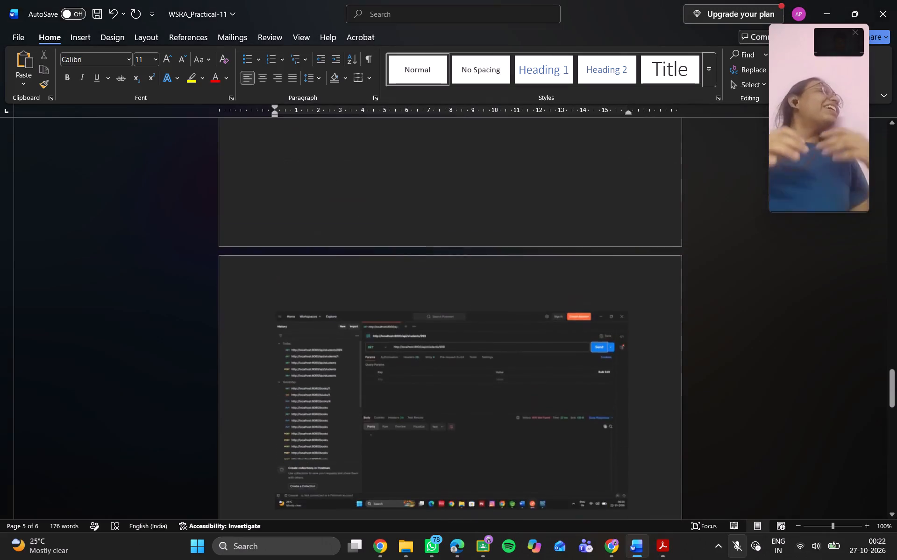
pyautogui.scroll(14, 615, 361)
pyautogui.scroll(-20, 615, 357)
pyautogui.scroll(-12, 615, 357)
pyautogui.scroll(1, 624, 340)
pyautogui.scroll(-5, 624, 340)
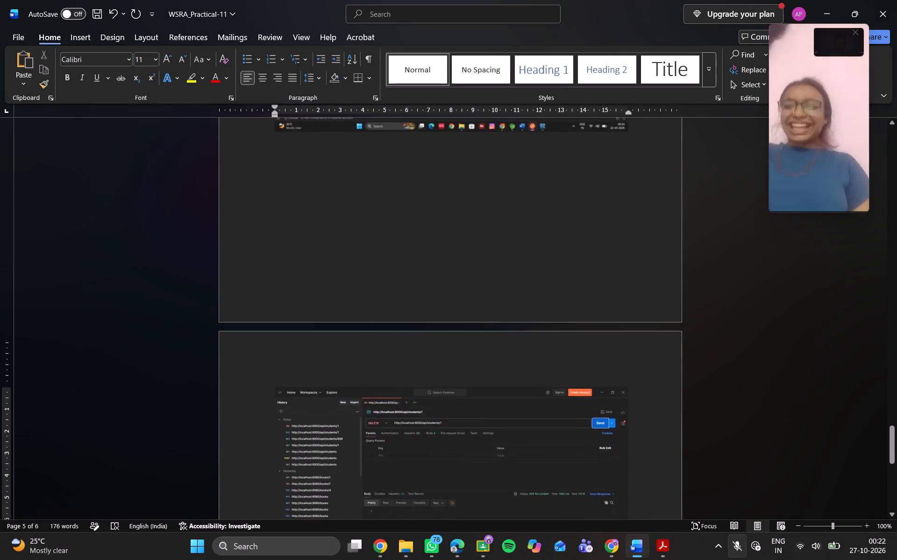
pyautogui.scroll(19, 624, 340)
pyautogui.scroll(11, 624, 340)
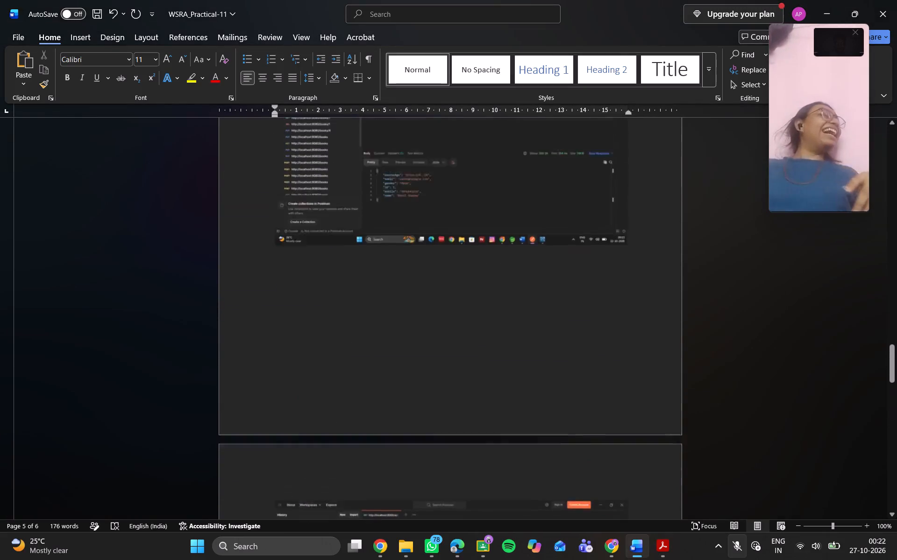
pyautogui.scroll(7, 624, 340)
pyautogui.hotkey('alt', 'Tab')
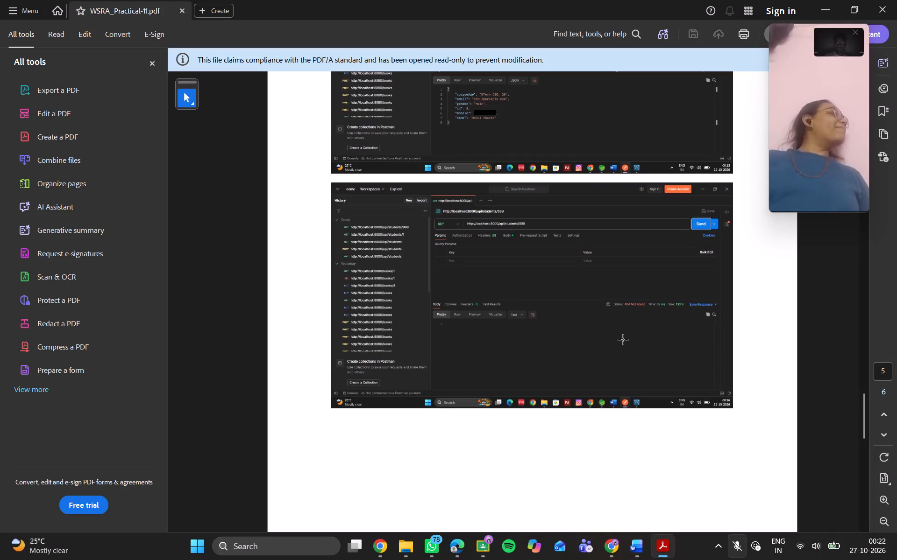
pyautogui.scroll(12, 624, 340)
pyautogui.hotkey('alt', 'Tab')
pyautogui.scroll(7, 624, 340)
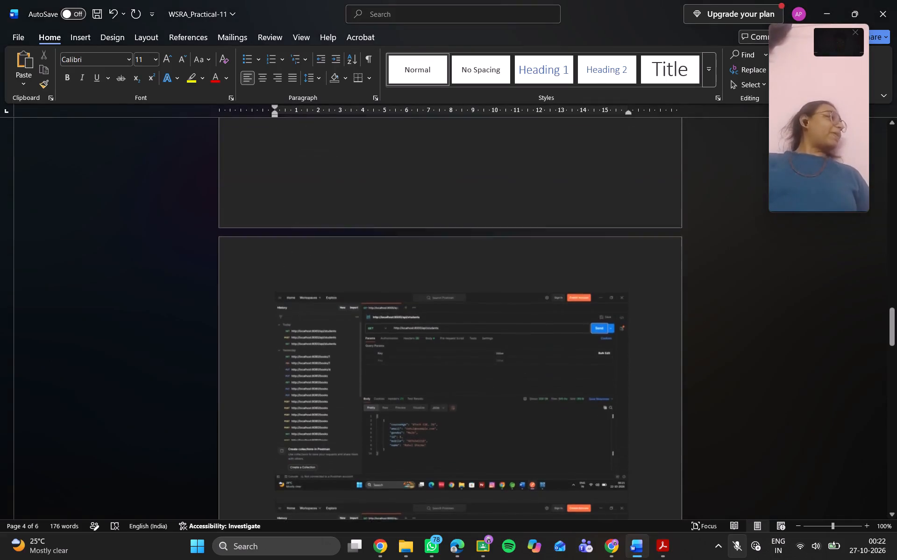
pyautogui.scroll(17, 624, 340)
pyautogui.hotkey('alt', 'Tab')
pyautogui.scroll(12, 624, 339)
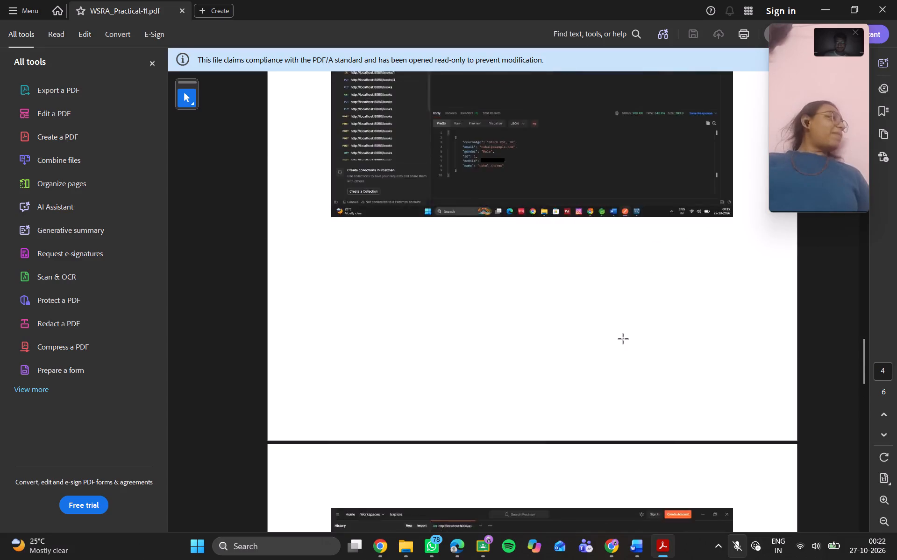
pyautogui.scroll(12, 624, 339)
pyautogui.hotkey('alt', 'Tab')
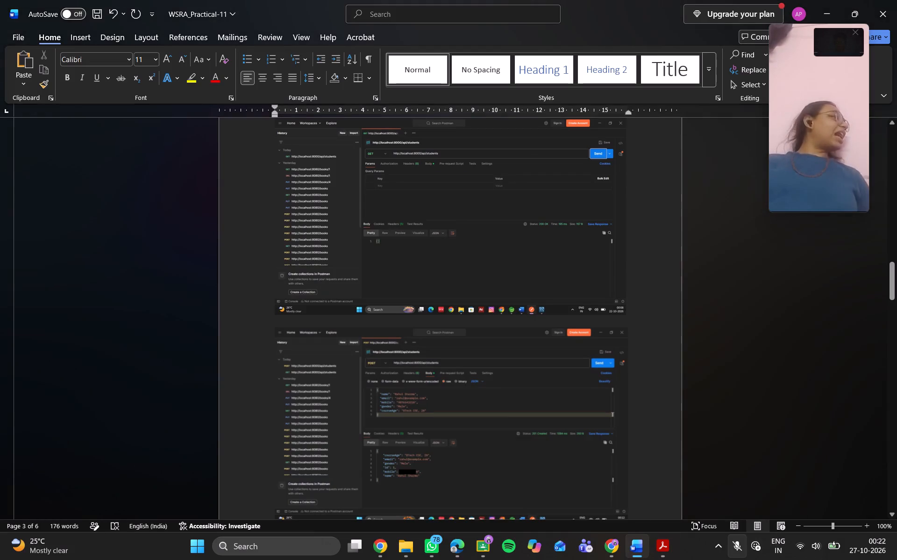
pyautogui.hotkey('alt', 'Tab')
pyautogui.scroll(13, 624, 339)
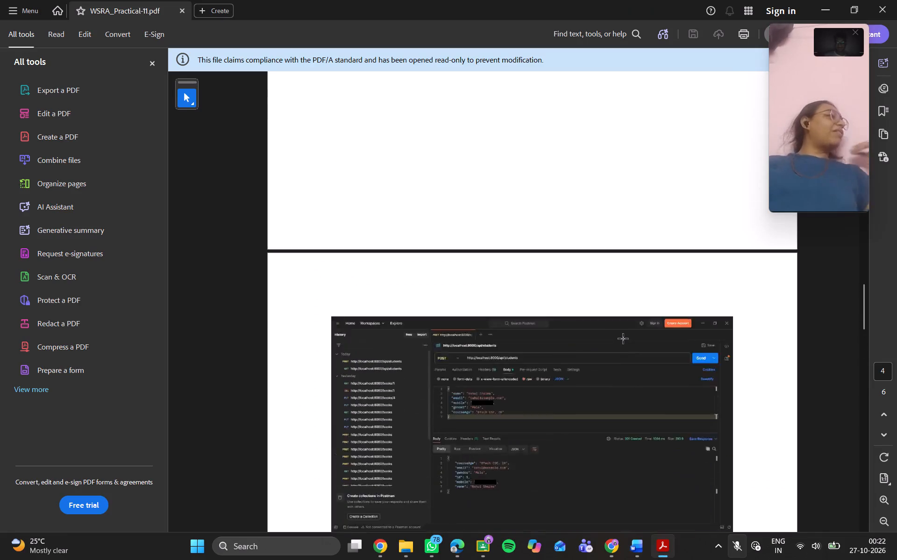
pyautogui.scroll(20, 624, 339)
pyautogui.scroll(6, 624, 339)
pyautogui.hotkey('alt', 'Tab')
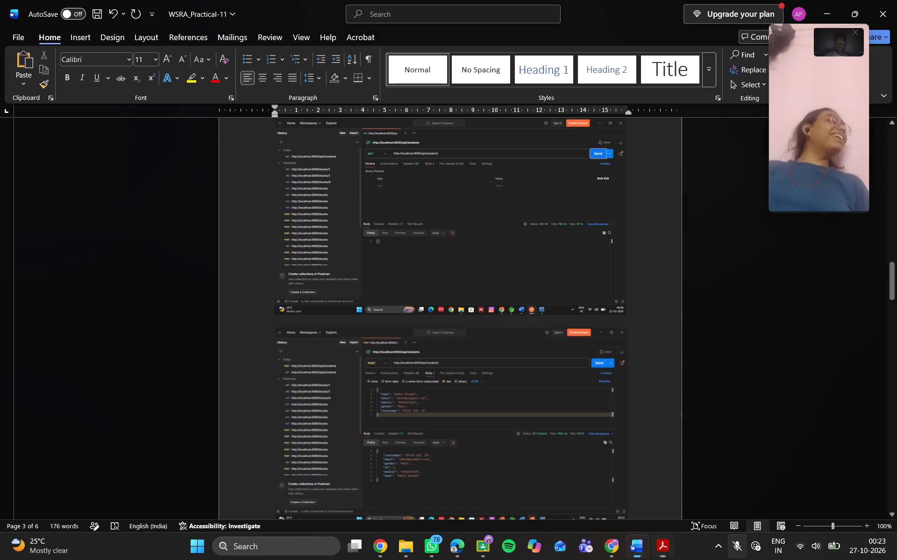
pyautogui.scroll(17, 624, 339)
pyautogui.scroll(-8, 624, 339)
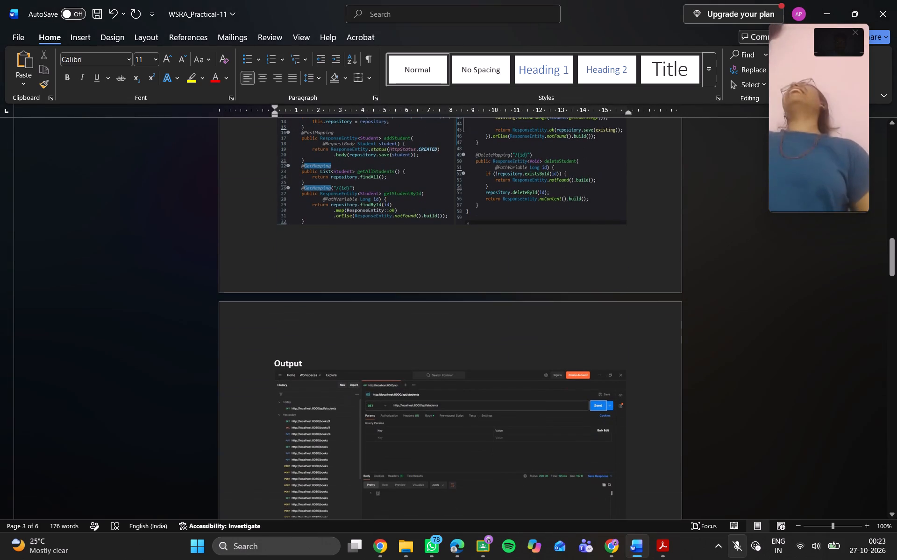
# Save the WSRA_Practical-11 Word document.
pyautogui.hotkey('ctrl', 's')
# Close the open PDF and permanently delete the old WSRA_Practical-11 PDF from the WSRA folder.
pyautogui.press('super+2')
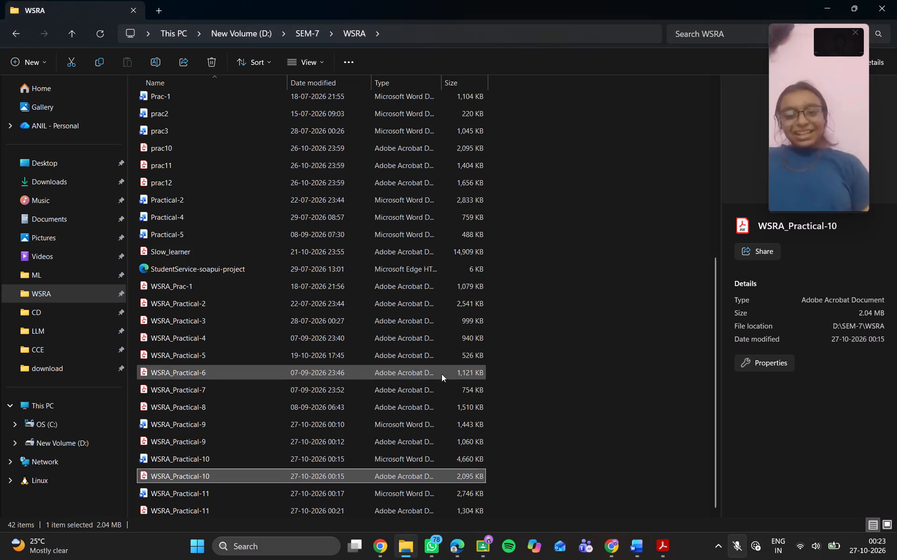
pyautogui.click(664, 554)
pyautogui.click(896, 0)
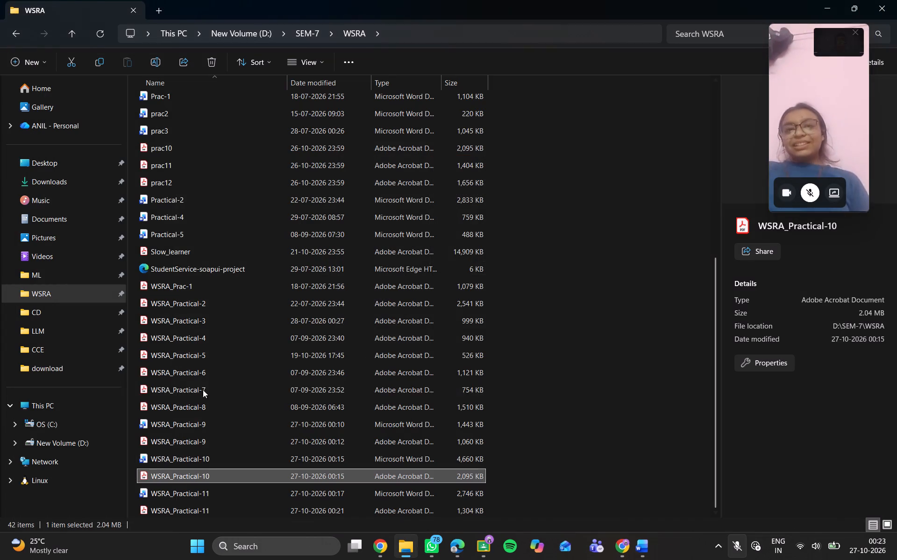
pyautogui.click(294, 514)
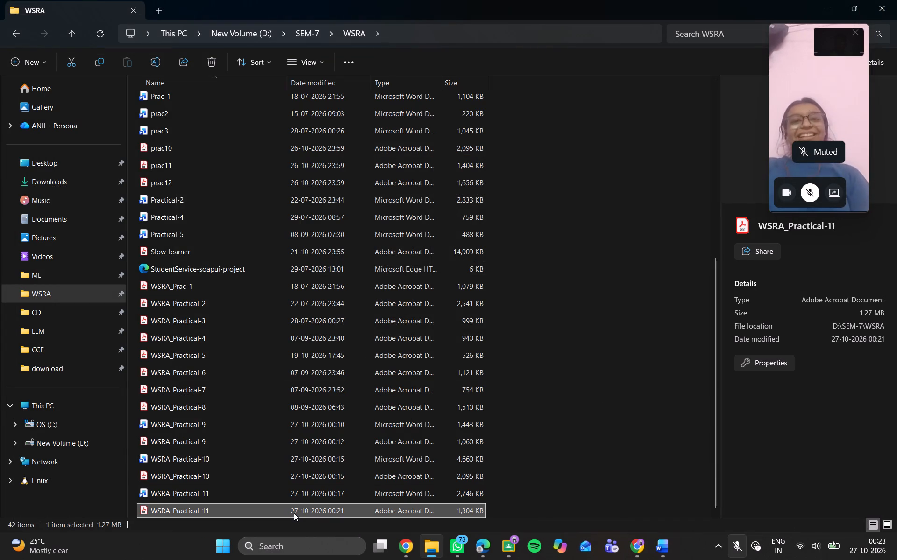
pyautogui.hotkey('shift', 'Delete')
pyautogui.press('Return')
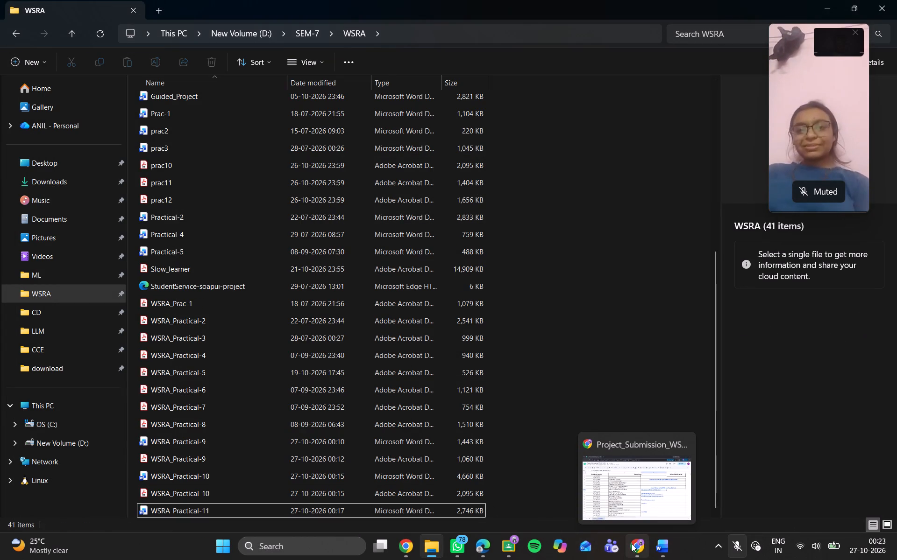
# Save the Word document as a PDF named WSRA_Practical-11 in the WSRA folder.
pyautogui.hotkey('alt', 'Tab')
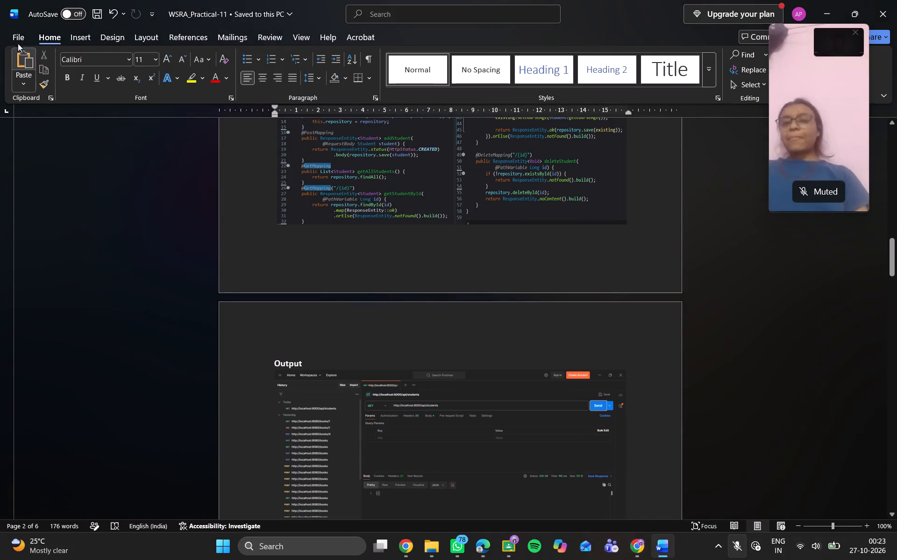
pyautogui.click(17, 36)
pyautogui.click(44, 193)
pyautogui.click(124, 308)
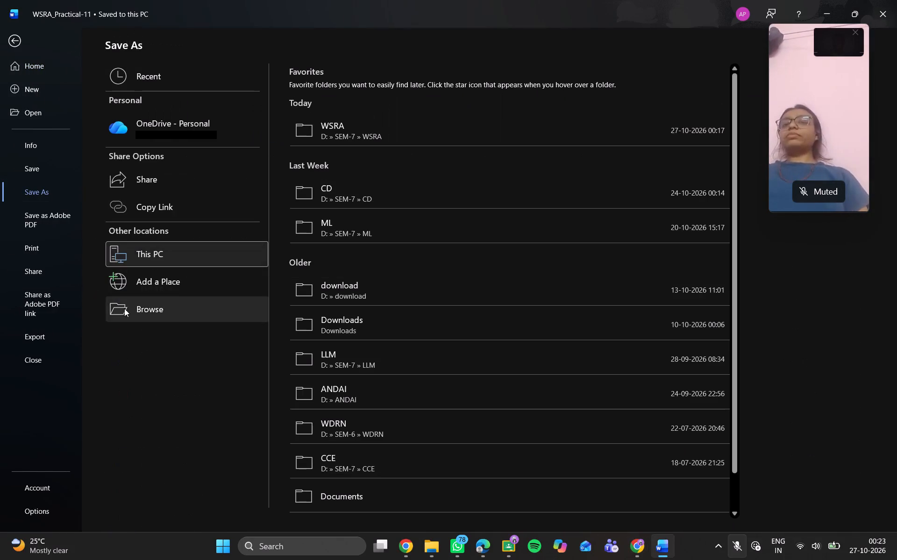
pyautogui.click(200, 209)
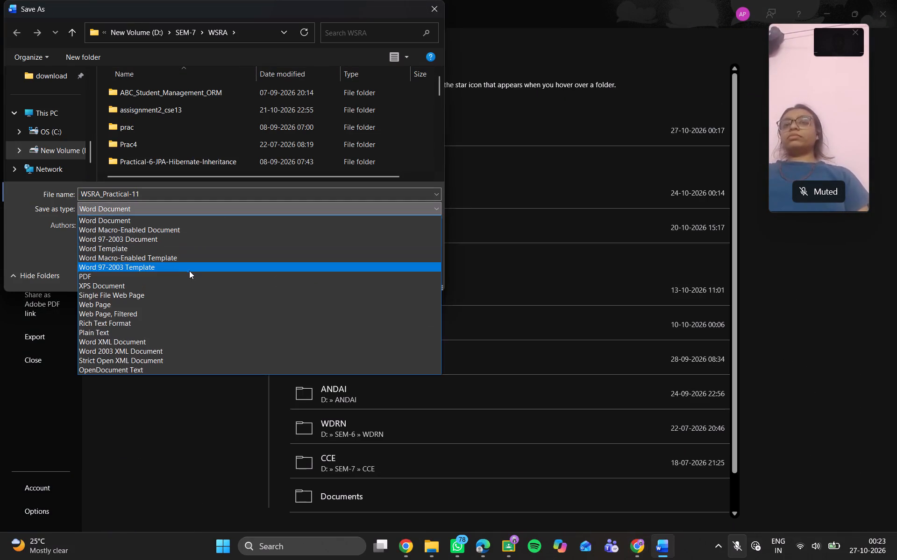
pyautogui.click(189, 279)
pyautogui.click(356, 301)
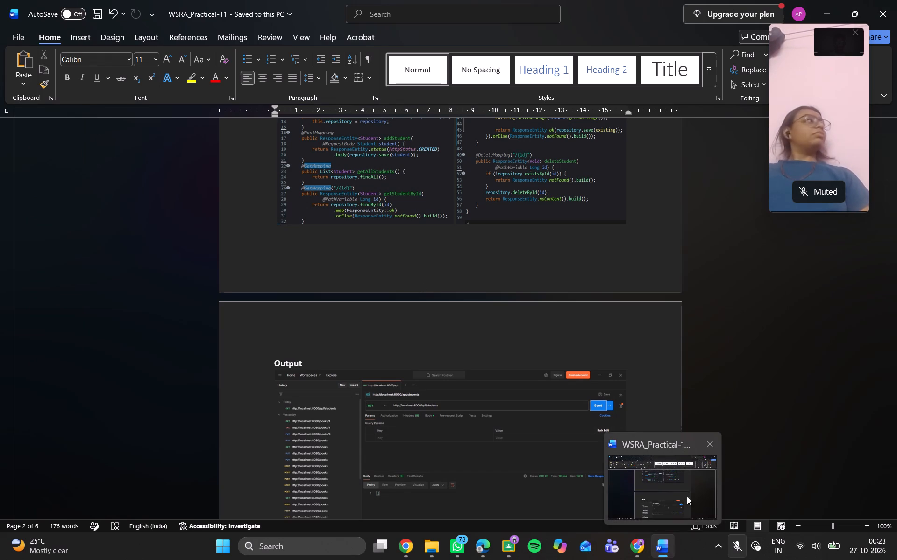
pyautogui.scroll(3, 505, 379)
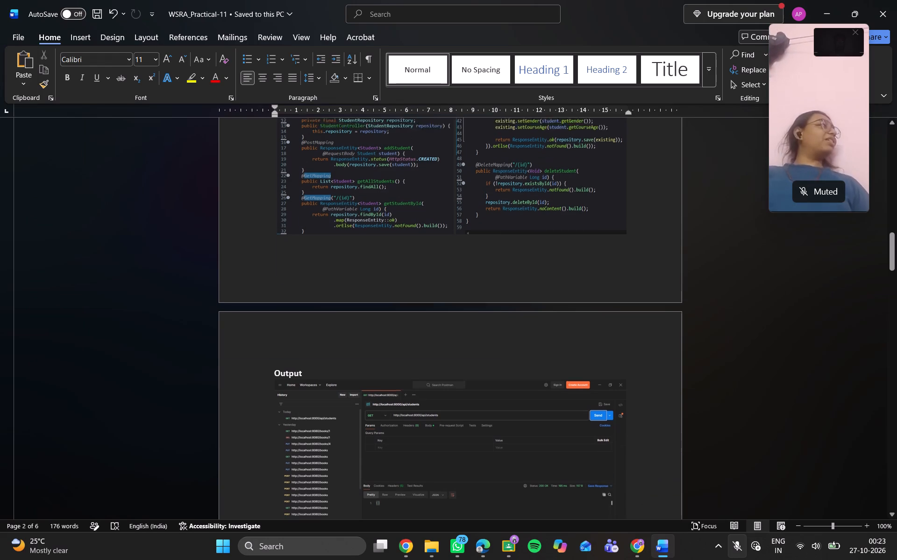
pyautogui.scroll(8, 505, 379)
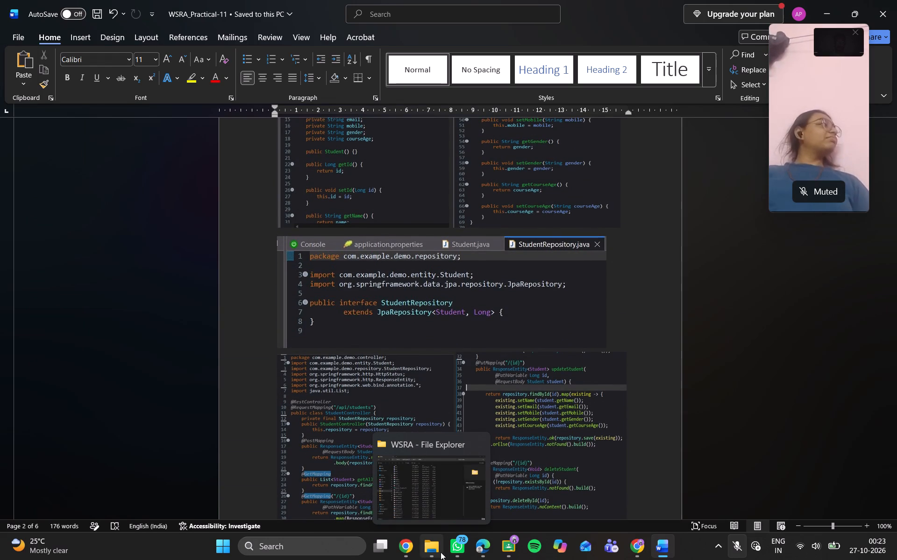
# Open the prac12 PDF from the WSRA folder in Word.
pyautogui.click(441, 552)
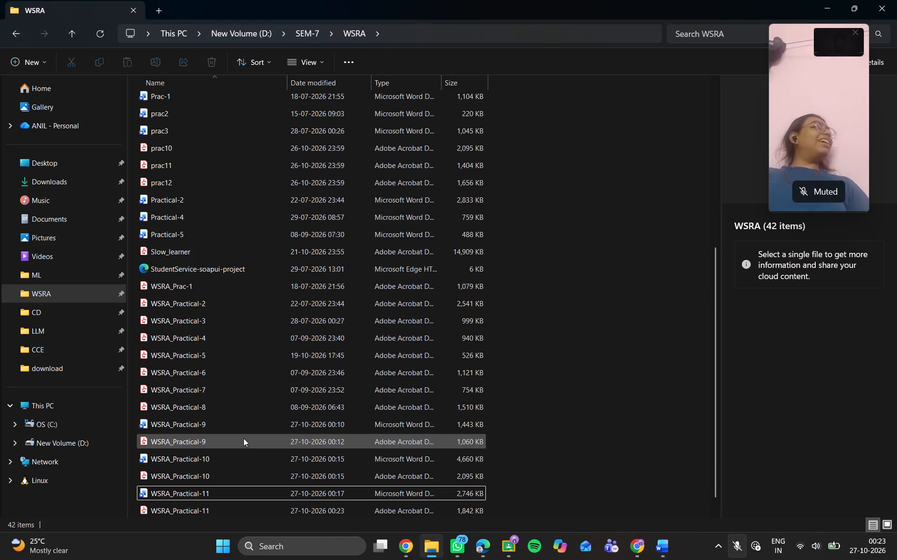
pyautogui.scroll(-1, 242, 437)
pyautogui.click(216, 186)
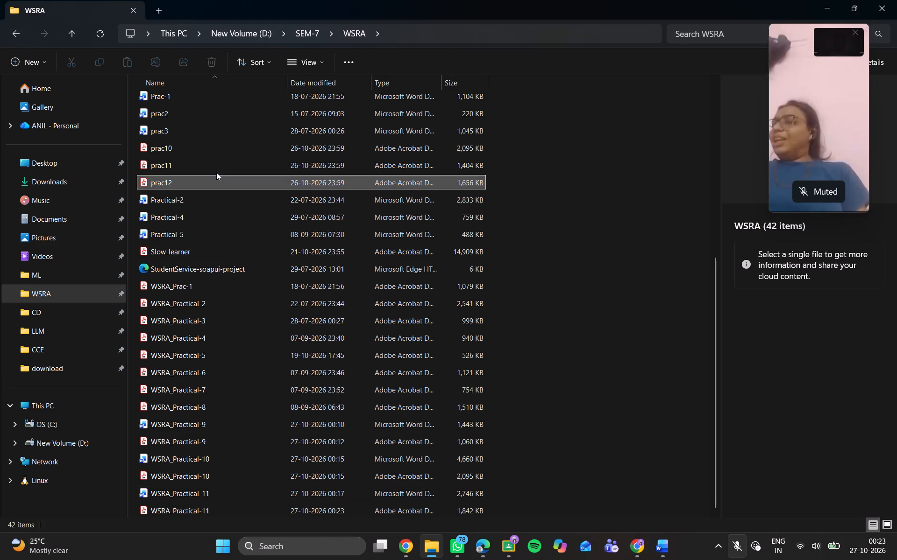
pyautogui.rightClick(217, 168)
pyautogui.click(196, 185)
pyautogui.rightClick(196, 185)
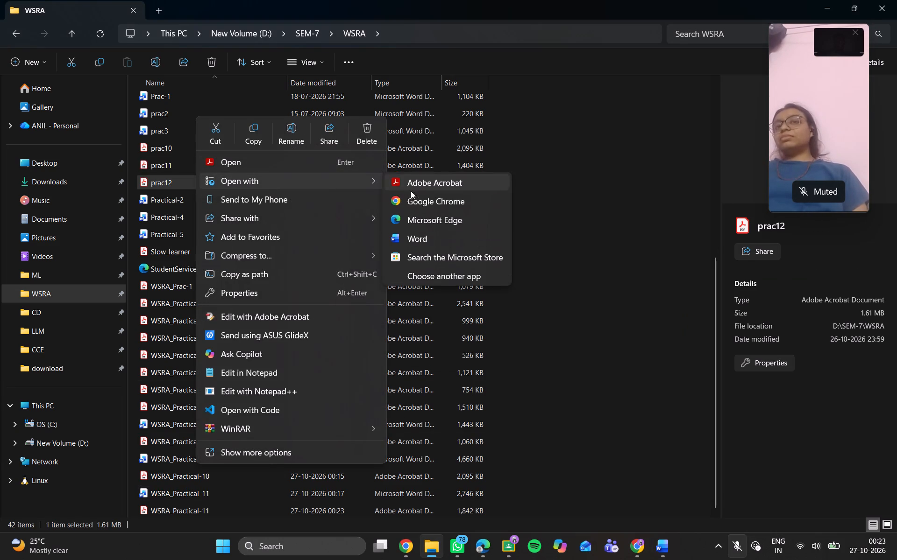
pyautogui.click(436, 241)
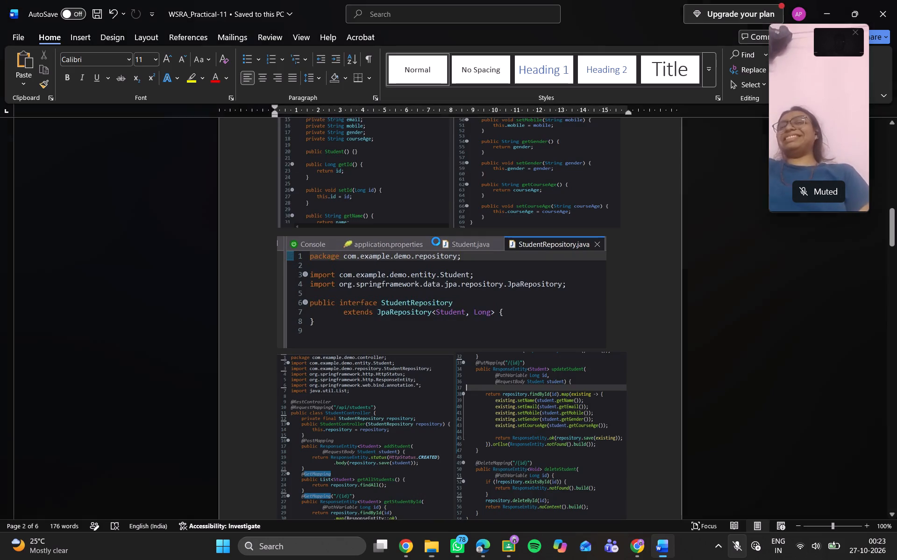
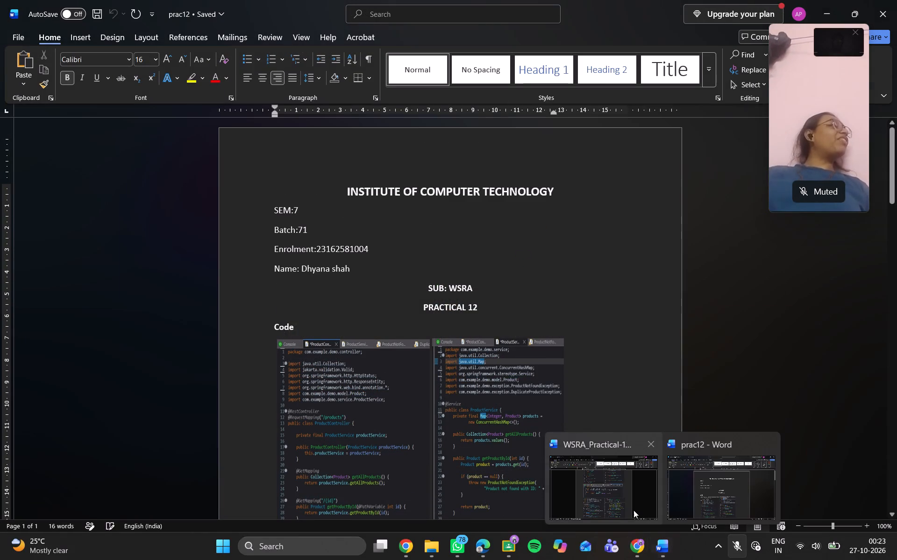
# Replace the title block of prac12 with the header copied from WSRA_Practical-11, and add a blank line below it.
pyautogui.click(634, 510)
pyautogui.scroll(1, 642, 353)
pyautogui.moveTo(642, 353); pyautogui.dragTo(666, 252, button='middle')
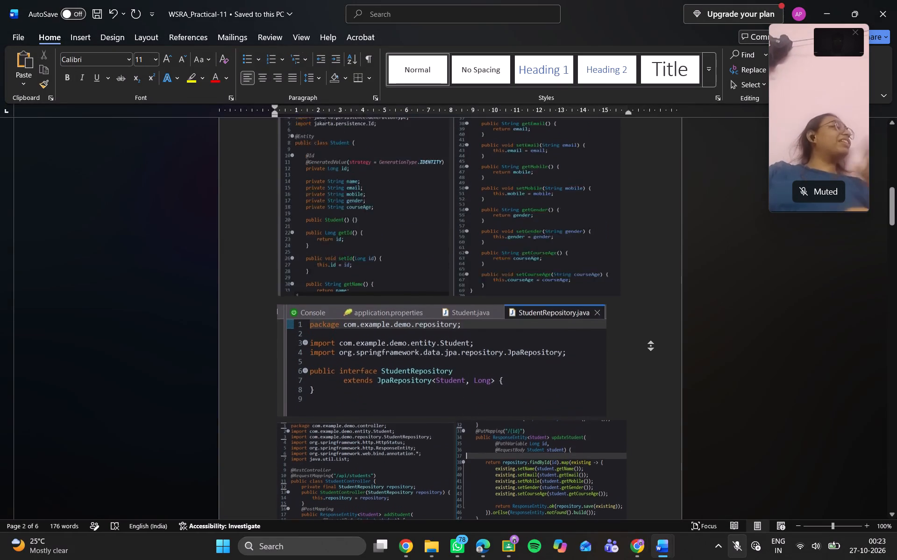
pyautogui.moveTo(666, 252); pyautogui.dragTo(651, 206, button='middle')
pyautogui.moveTo(358, 289); pyautogui.dragTo(358, 288)
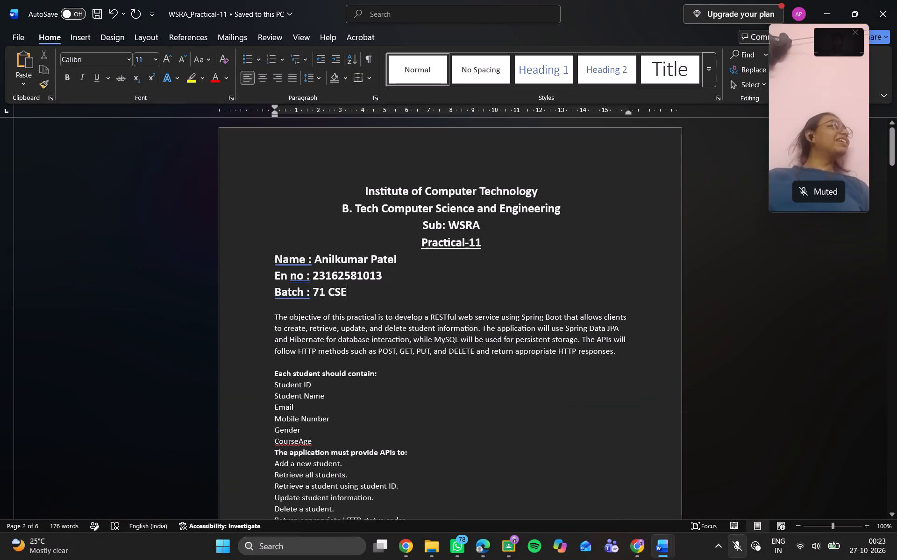
pyautogui.moveTo(358, 288); pyautogui.dragTo(321, 186)
pyautogui.hotkey('ctrl', 'c')
pyautogui.hotkey('alt', 'Tab')
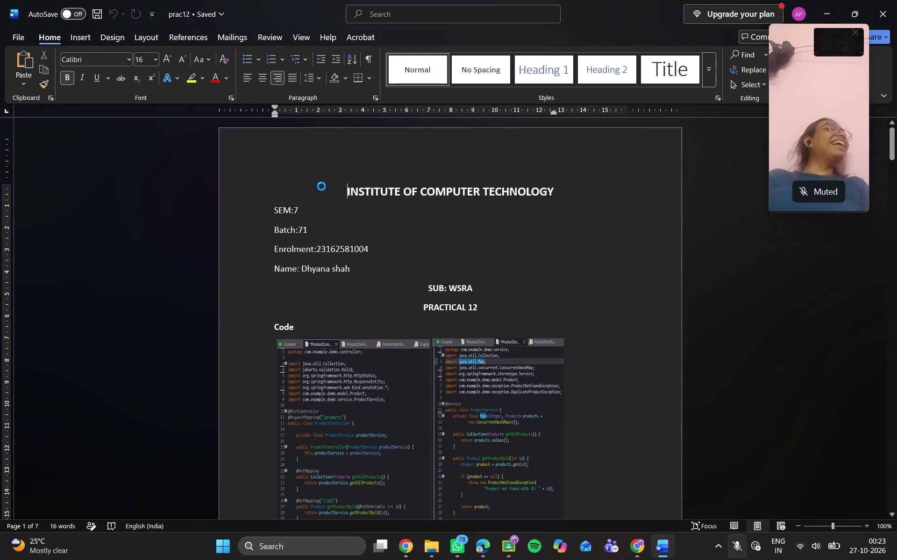
pyautogui.moveTo(514, 308); pyautogui.dragTo(509, 304)
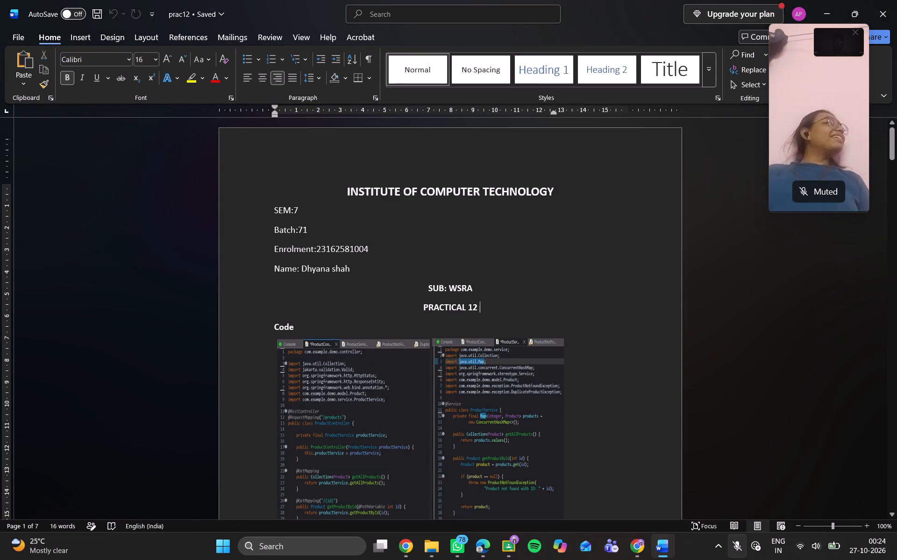
pyautogui.moveTo(509, 304); pyautogui.dragTo(192, 162)
pyautogui.hotkey('ctrl', 'v')
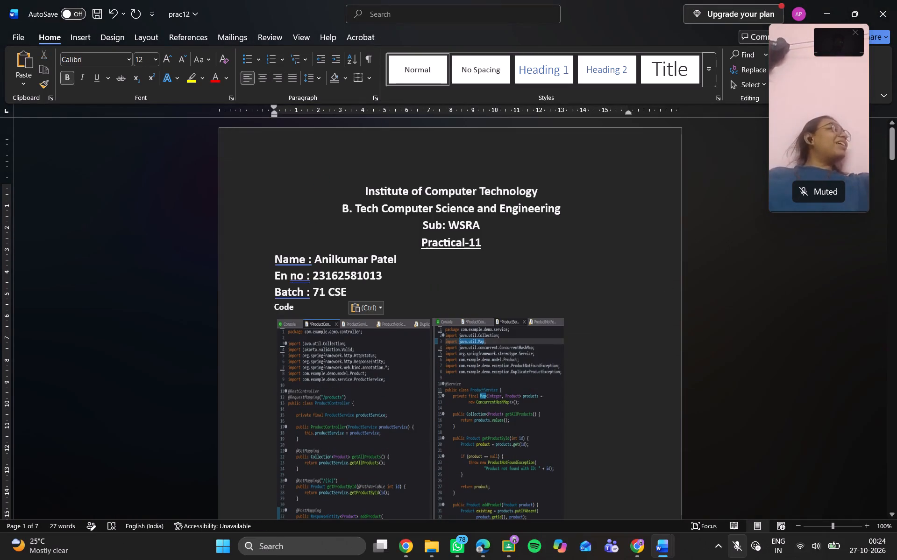
pyautogui.press('Return')
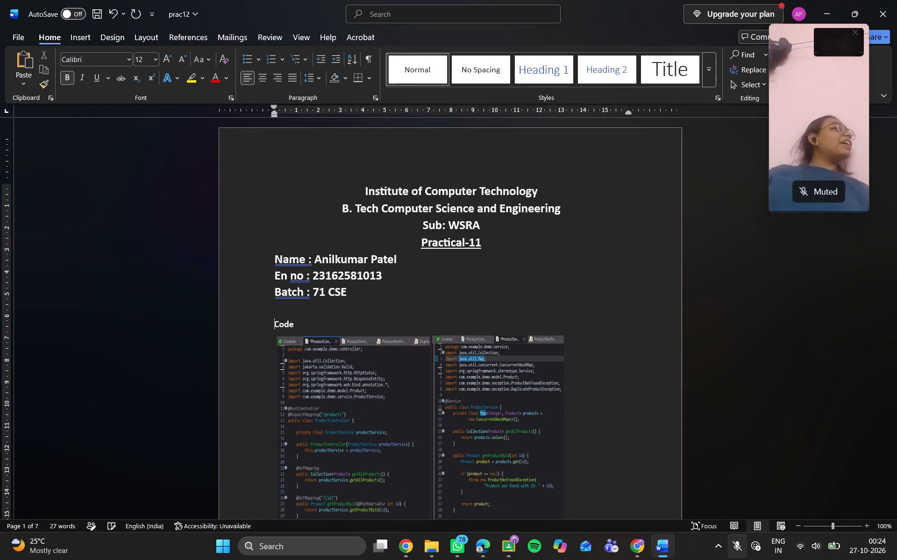
# Remove the extra paragraph spacing throughout the whole prac12 document.
pyautogui.hotkey('ctrl', 'a')
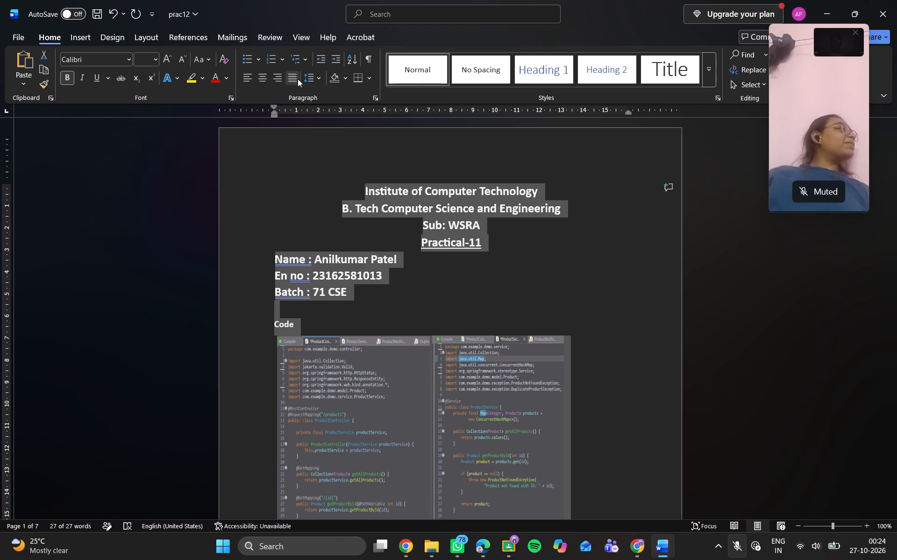
pyautogui.click(308, 77)
pyautogui.click(361, 223)
pyautogui.click(320, 80)
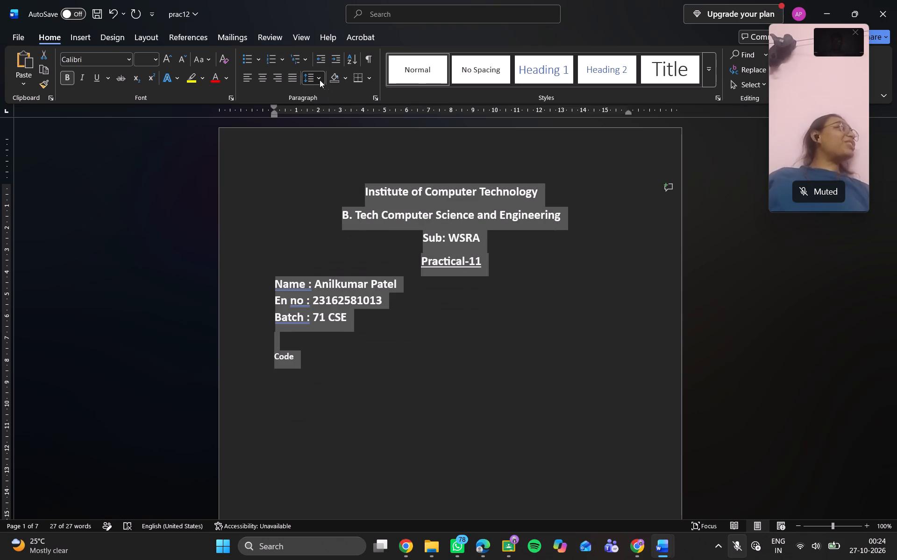
pyautogui.click(352, 223)
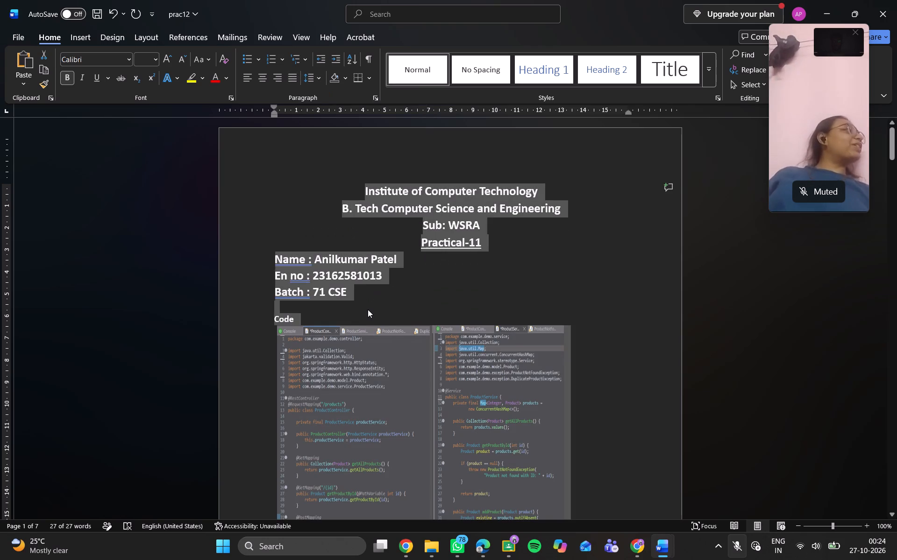
# Reduce the empty line between the header and the Code heading to font size 10 and add another line below it.
pyautogui.click(368, 309)
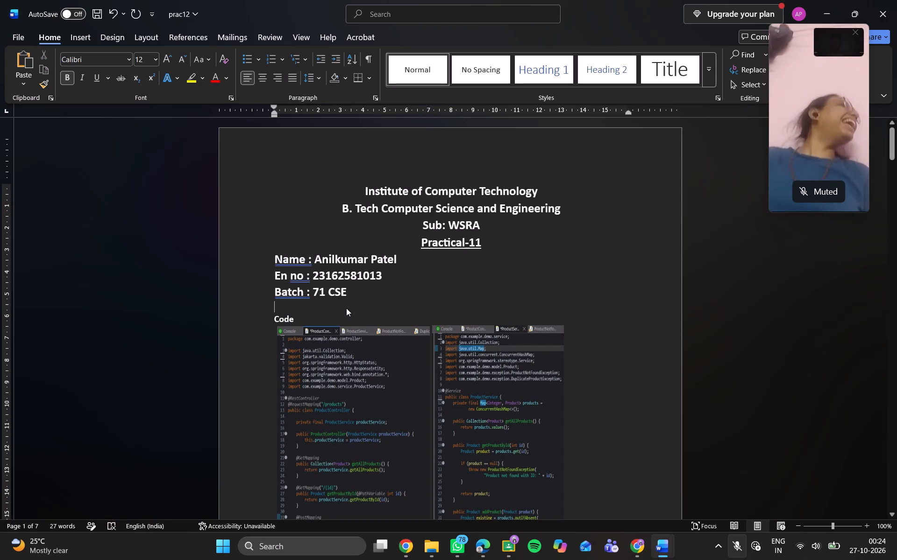
pyautogui.hotkey('ctrl', 'shift', ',')
pyautogui.hotkey('ctrl', 'shift', ',')
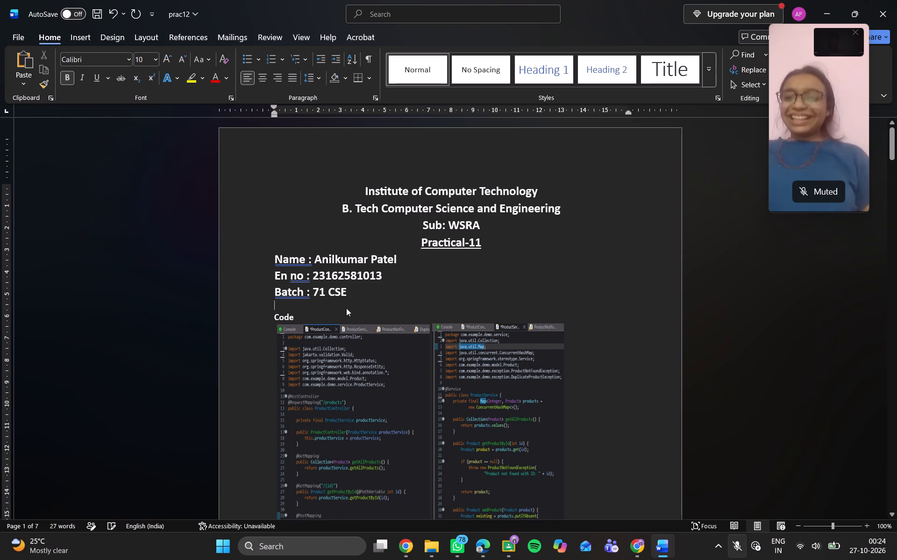
pyautogui.press('Return')
# Copy the full Experiment-12 description from the Google Classroom classwork and paste it below the header in prac12.
pyautogui.press('super+5')
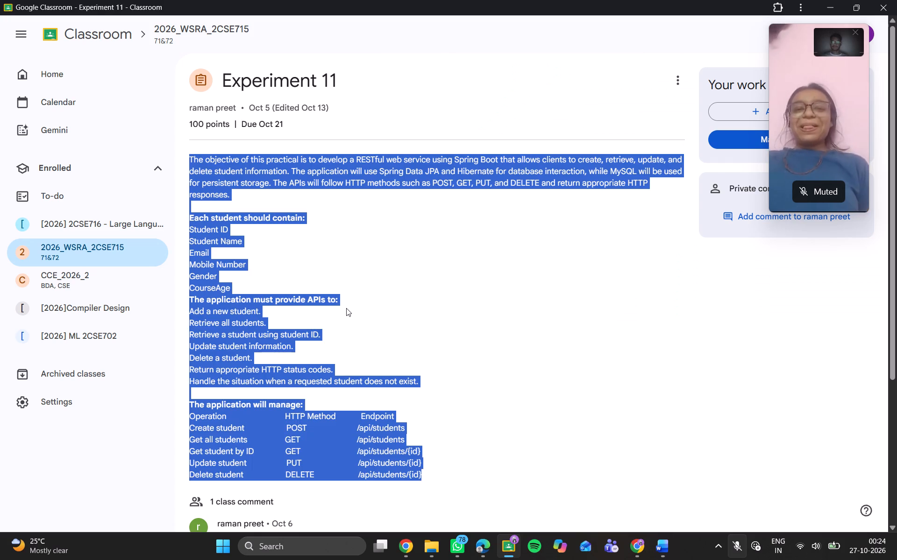
pyautogui.hscroll(14, 346, 308)
pyautogui.hscroll(11, 346, 308)
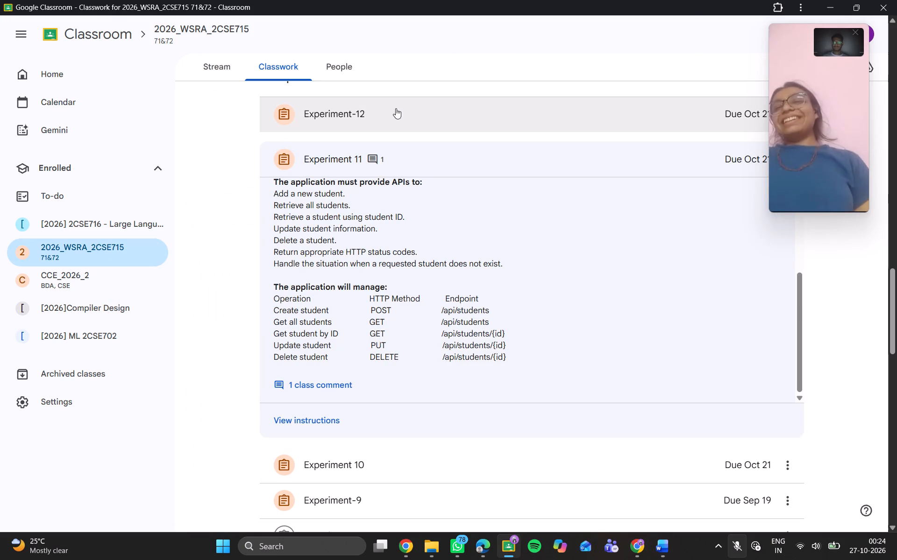
pyautogui.click(396, 108)
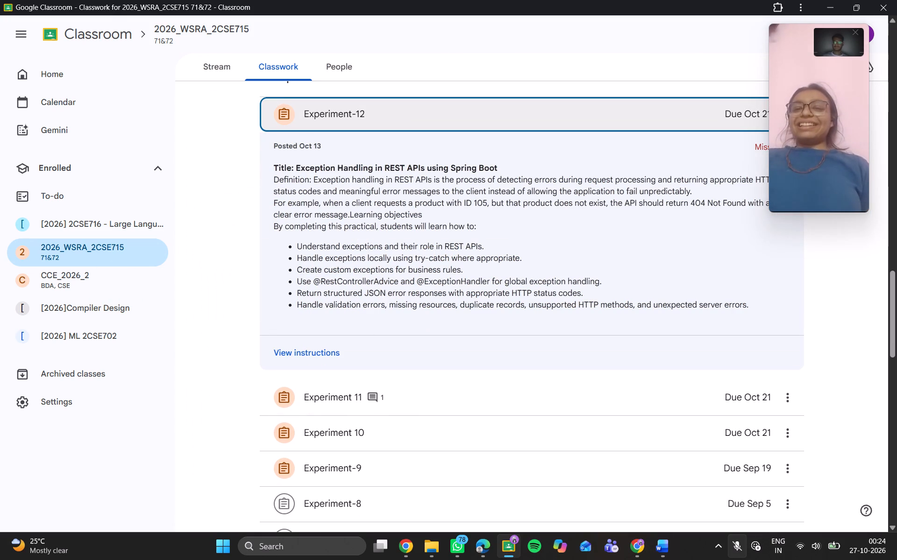
pyautogui.moveTo(273, 167); pyautogui.dragTo(631, 260)
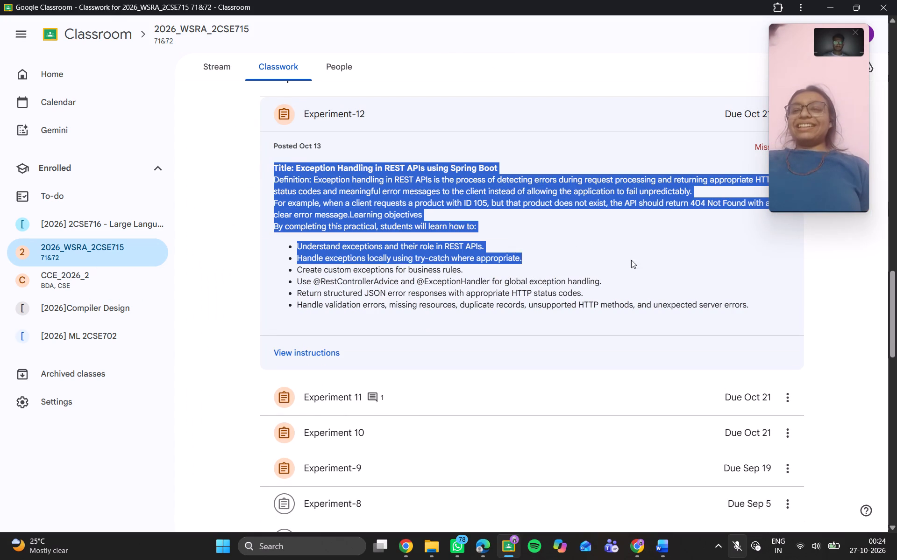
pyautogui.moveTo(631, 260); pyautogui.dragTo(761, 299)
pyautogui.hotkey('ctrl', 'c')
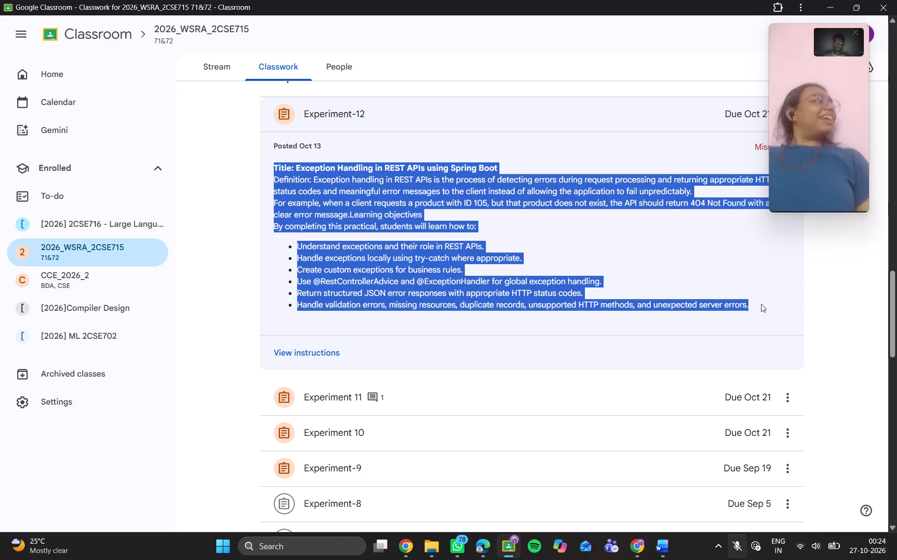
pyautogui.hotkey('alt', 'Tab')
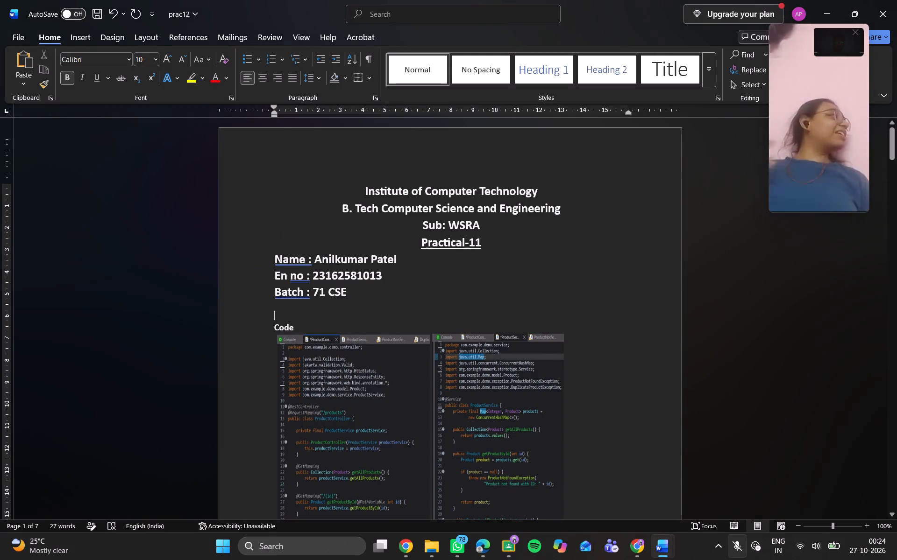
pyautogui.hotkey('ctrl', 'v')
# Examine the layout of the code screenshots on the pages following the pasted description.
pyautogui.scroll(-10, 536, 343)
pyautogui.scroll(-11, 536, 343)
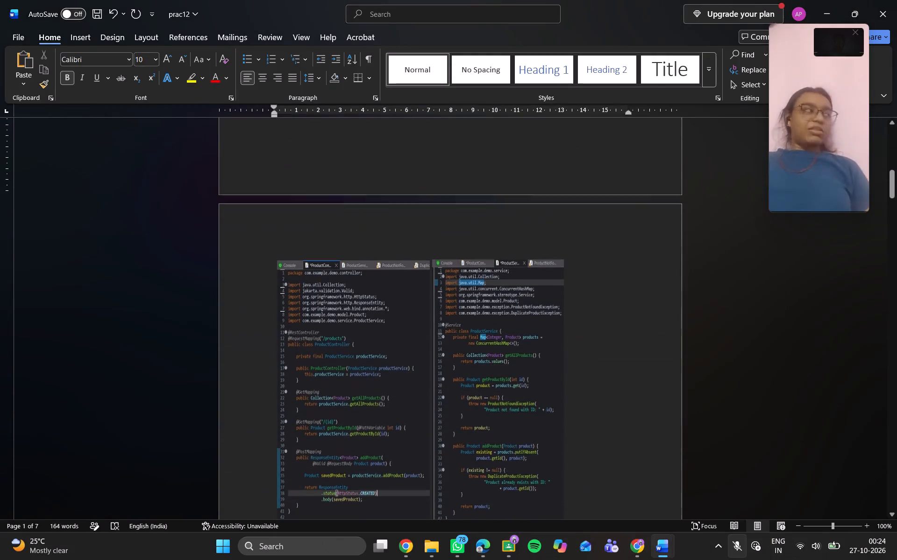
pyautogui.click(342, 351)
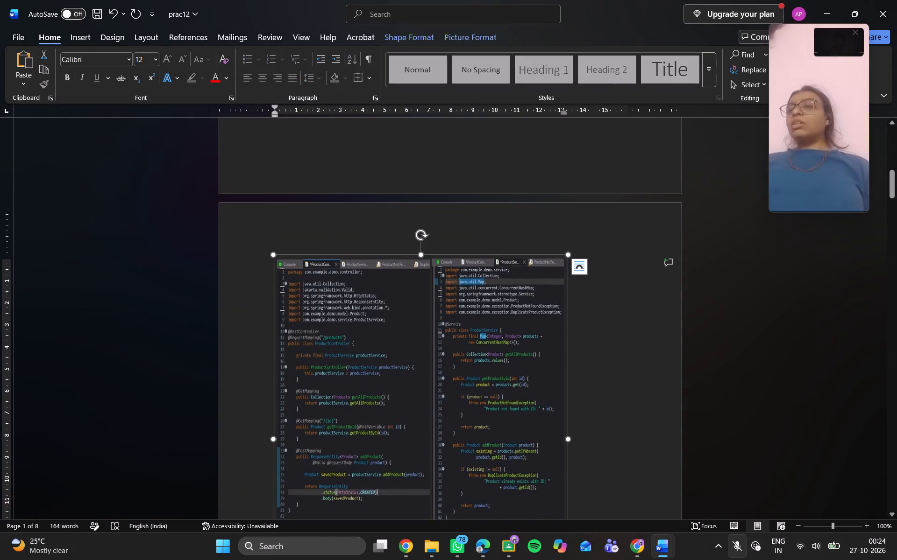
pyautogui.click(428, 333)
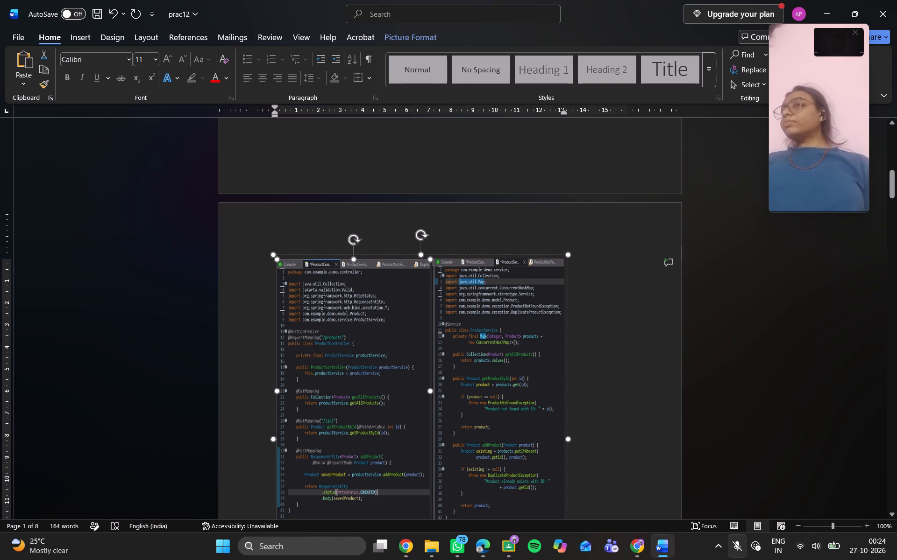
pyautogui.scroll(-5, 426, 340)
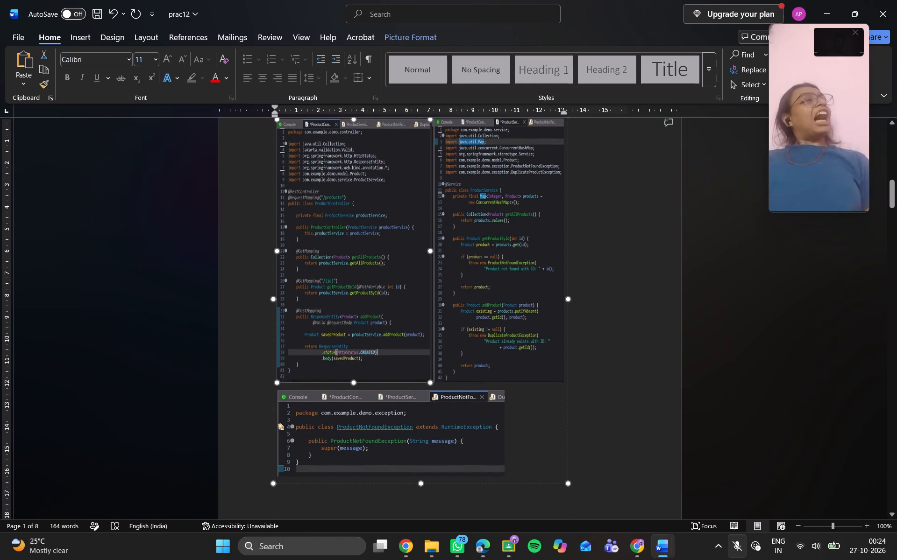
pyautogui.scroll(-10, 427, 340)
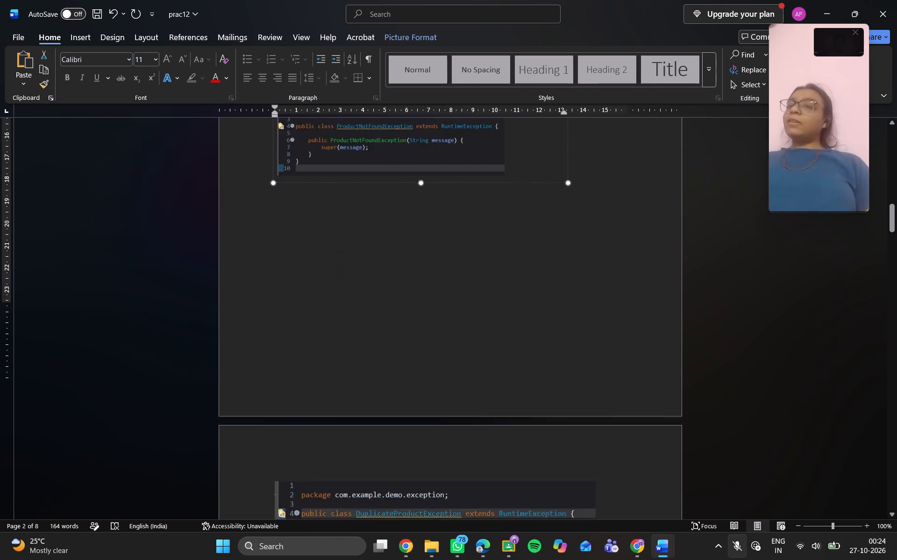
pyautogui.scroll(-20, 433, 336)
pyautogui.scroll(-20, 433, 336)
pyautogui.scroll(-7, 433, 336)
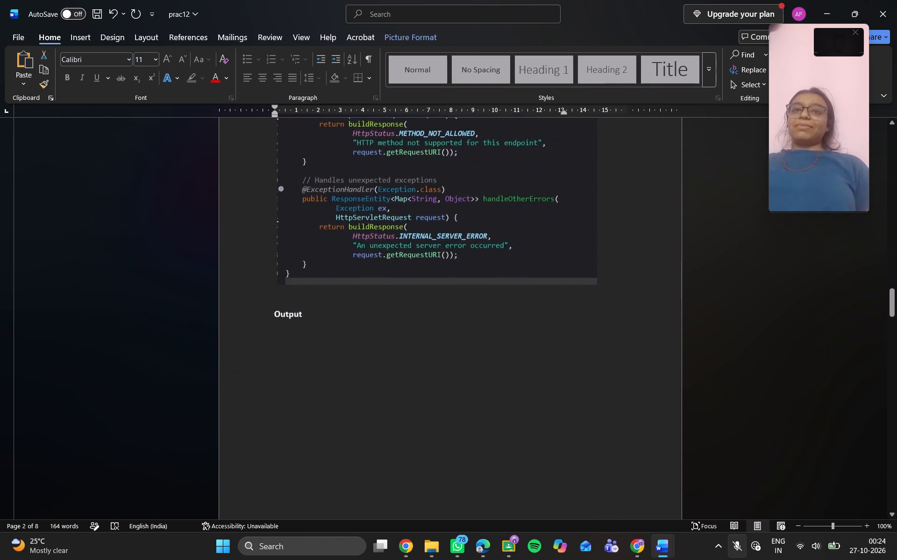
# Delete the blank line above the Output heading and insert a page break before the heading.
pyautogui.scroll(-4, 433, 333)
pyautogui.scroll(6, 433, 333)
pyautogui.click(269, 260)
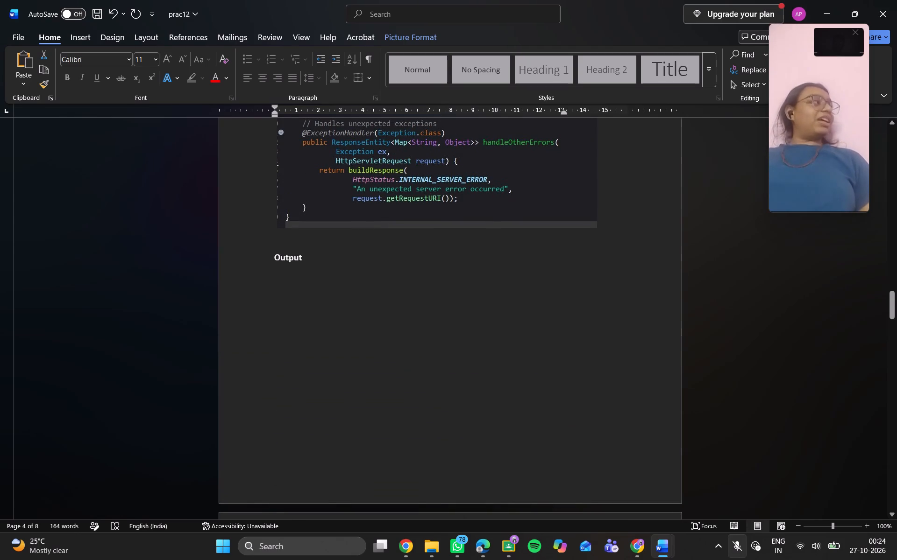
pyautogui.click(282, 235)
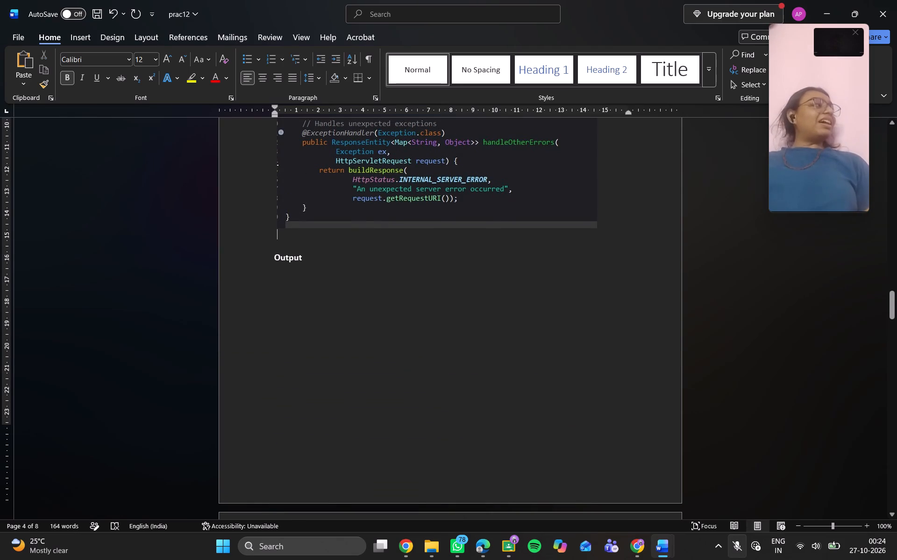
pyautogui.press('Delete')
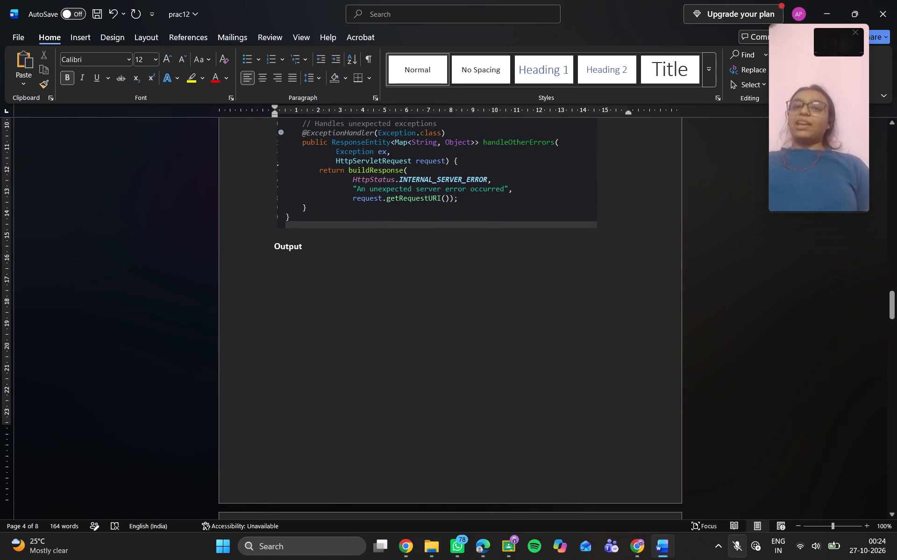
pyautogui.click(275, 243)
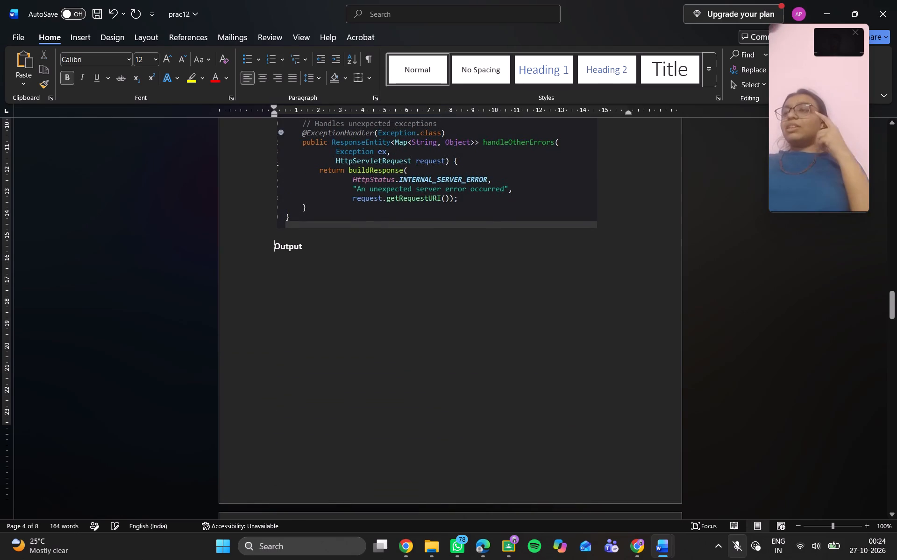
pyautogui.click(85, 35)
pyautogui.click(36, 88)
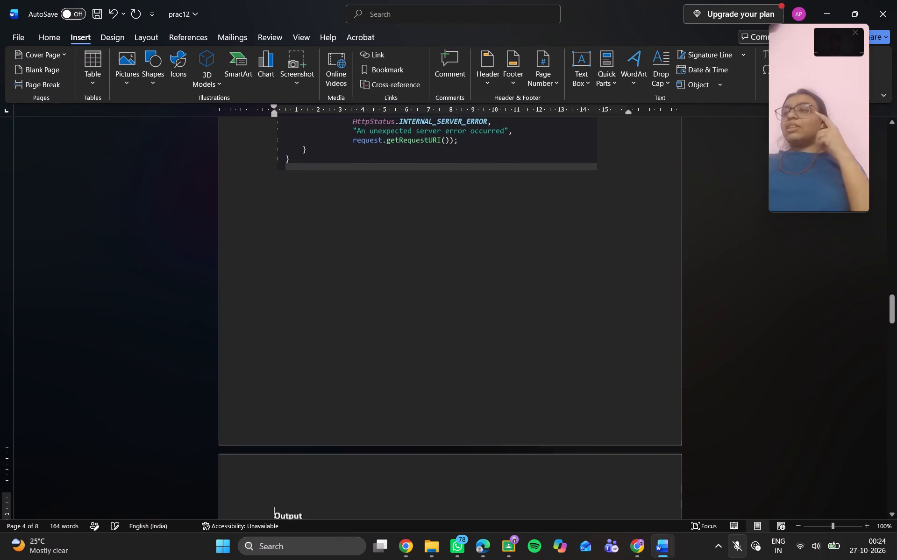
# Look over the layout of the output screenshots and the preceding code pages of prac12.
pyautogui.scroll(-20, 372, 292)
pyautogui.scroll(-13, 372, 292)
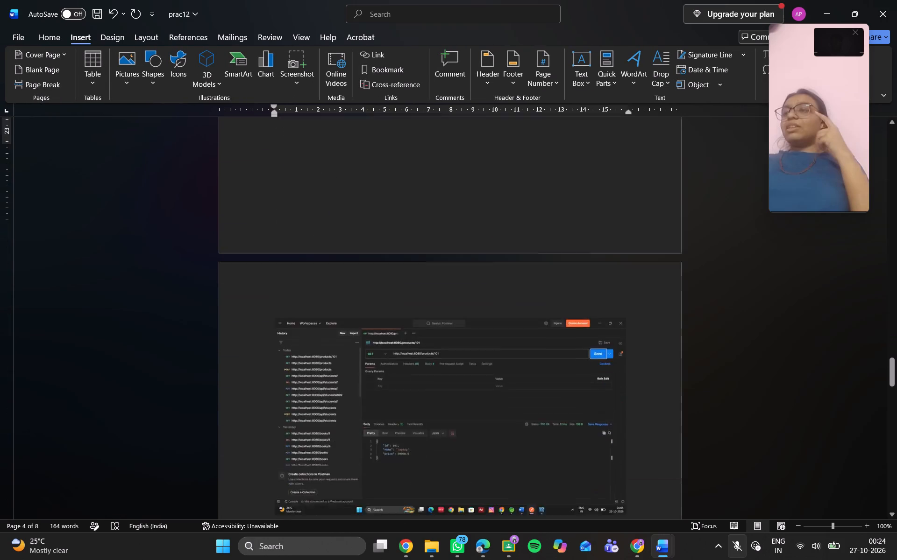
pyautogui.scroll(-3, 372, 283)
pyautogui.scroll(19, 372, 283)
pyautogui.click(650, 201)
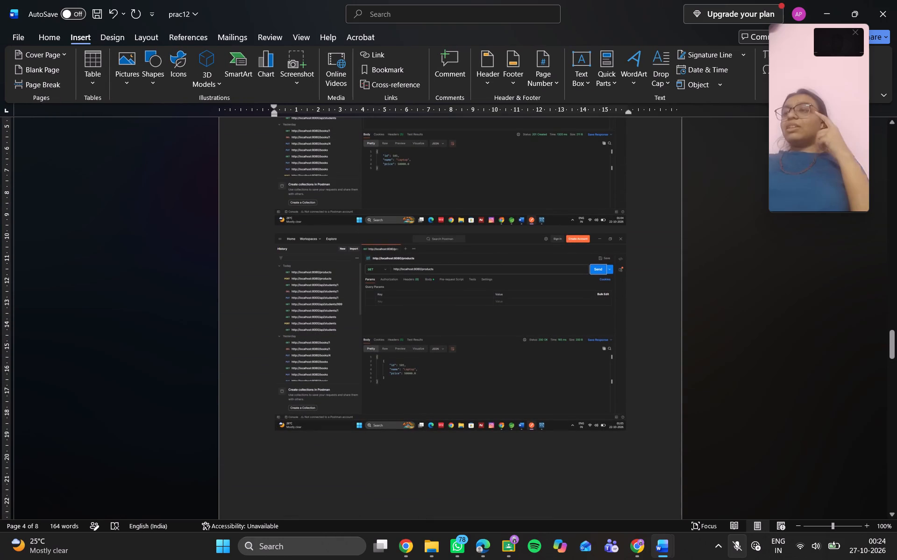
pyautogui.click(648, 201)
pyautogui.scroll(-15, 618, 262)
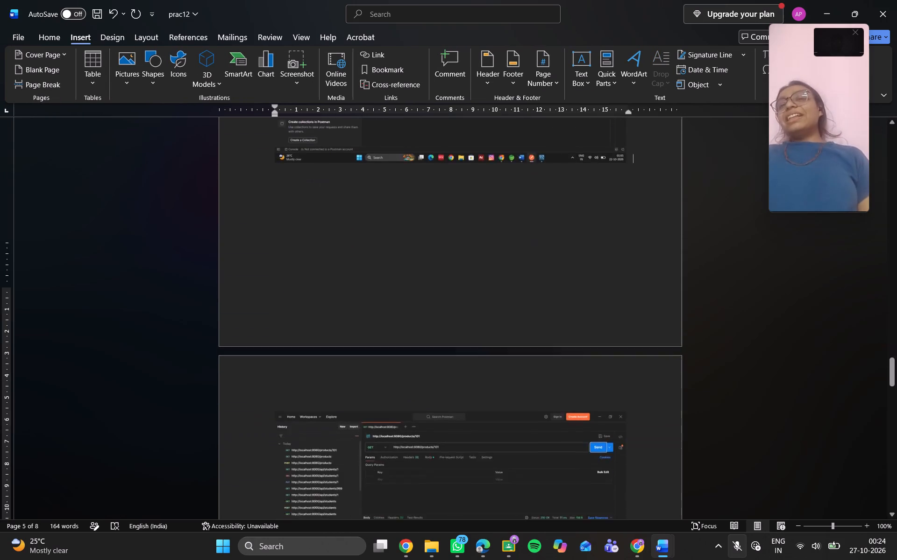
pyautogui.scroll(-20, 617, 260)
pyautogui.scroll(-20, 617, 260)
pyautogui.scroll(-20, 617, 260)
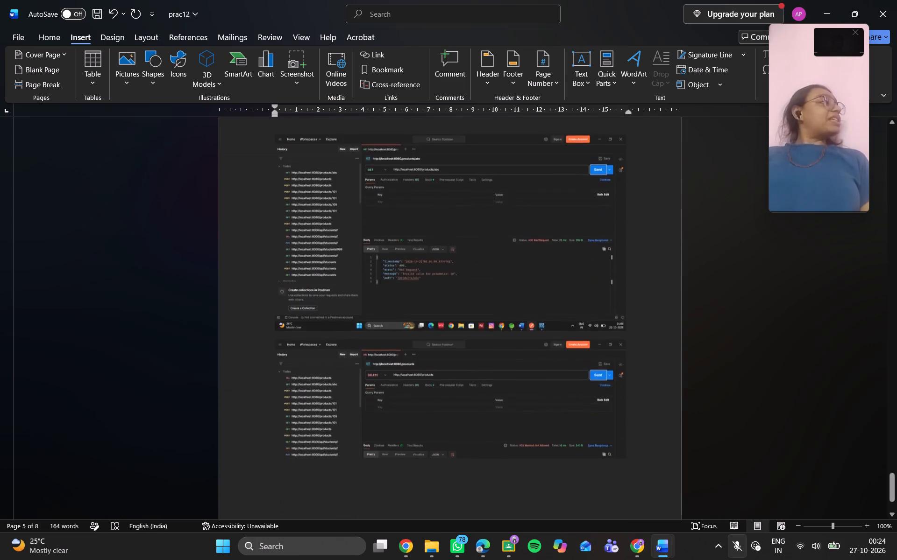
pyautogui.scroll(-17, 607, 251)
pyautogui.scroll(20, 605, 251)
pyautogui.scroll(11, 605, 251)
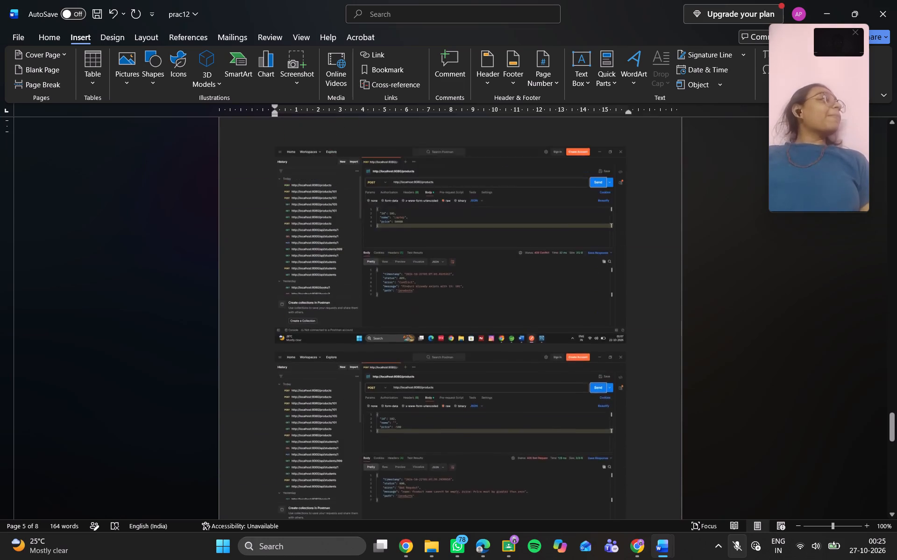
pyautogui.scroll(20, 605, 251)
pyautogui.scroll(20, 605, 251)
pyautogui.scroll(8, 605, 251)
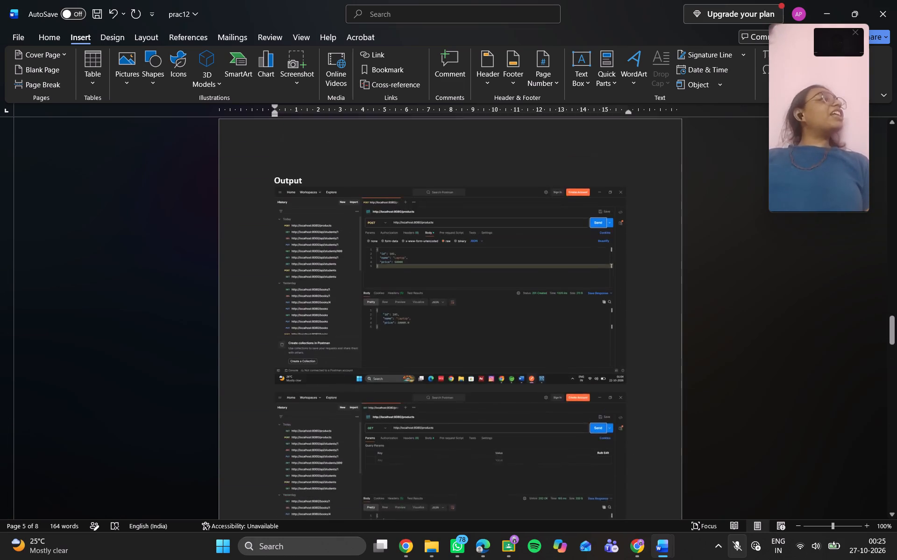
pyautogui.scroll(20, 604, 245)
pyautogui.scroll(20, 604, 245)
pyautogui.scroll(7, 604, 245)
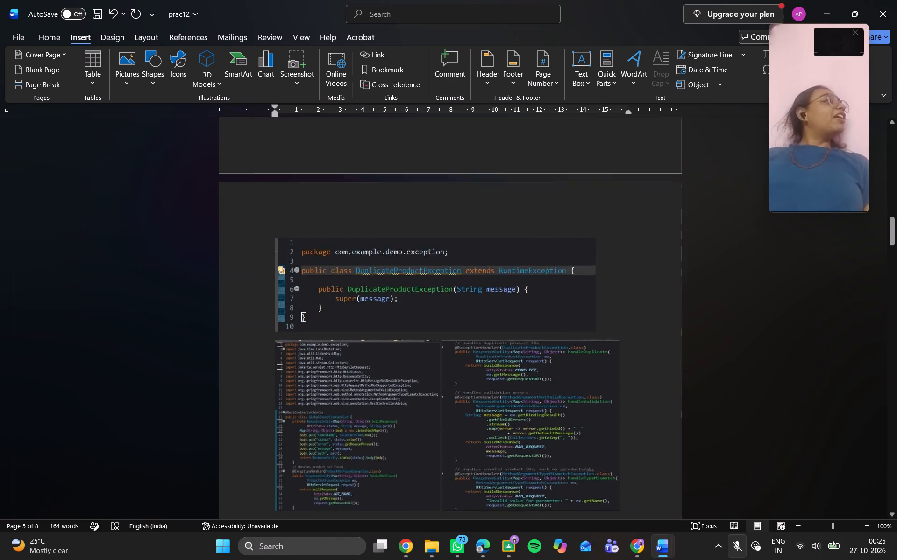
# Insert a page break before the Code heading below the pasted description.
pyautogui.scroll(20, 604, 244)
pyautogui.scroll(20, 604, 244)
pyautogui.scroll(1, 604, 244)
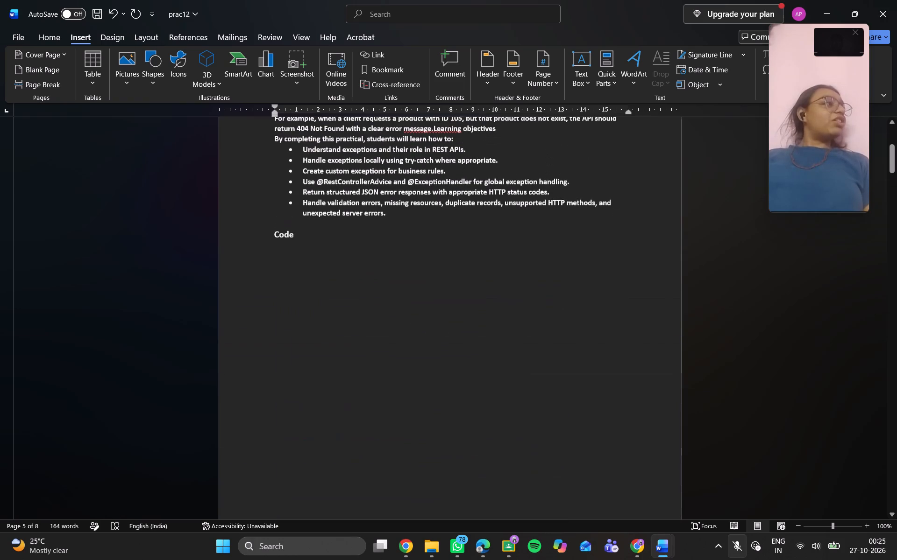
pyautogui.click(274, 237)
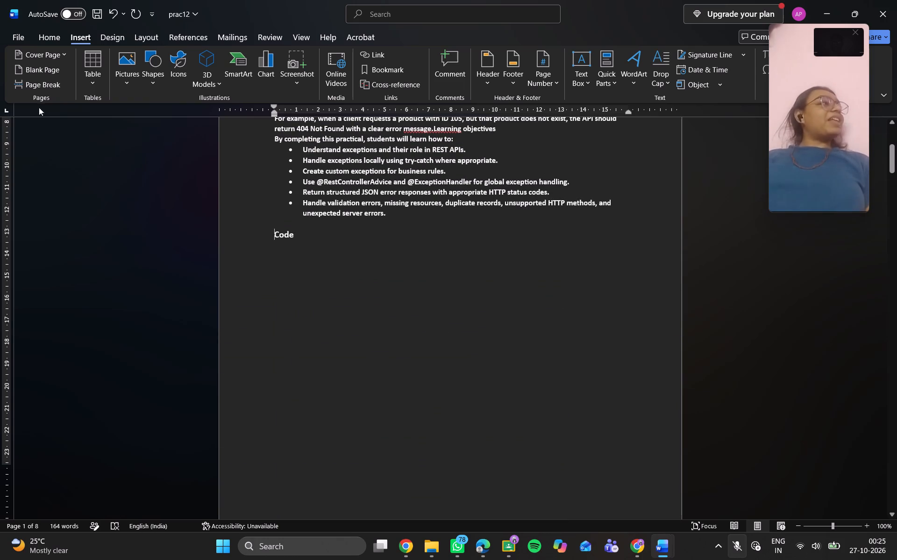
pyautogui.click(46, 84)
# Add a colon after the Code heading and remove the heading's bold formatting.
pyautogui.scroll(-4, 515, 316)
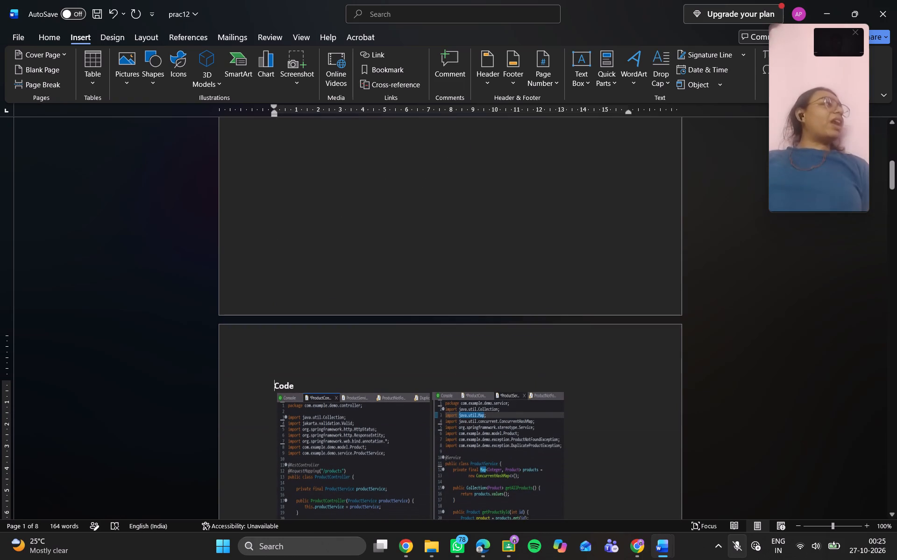
pyautogui.click(330, 382)
pyautogui.write(':')
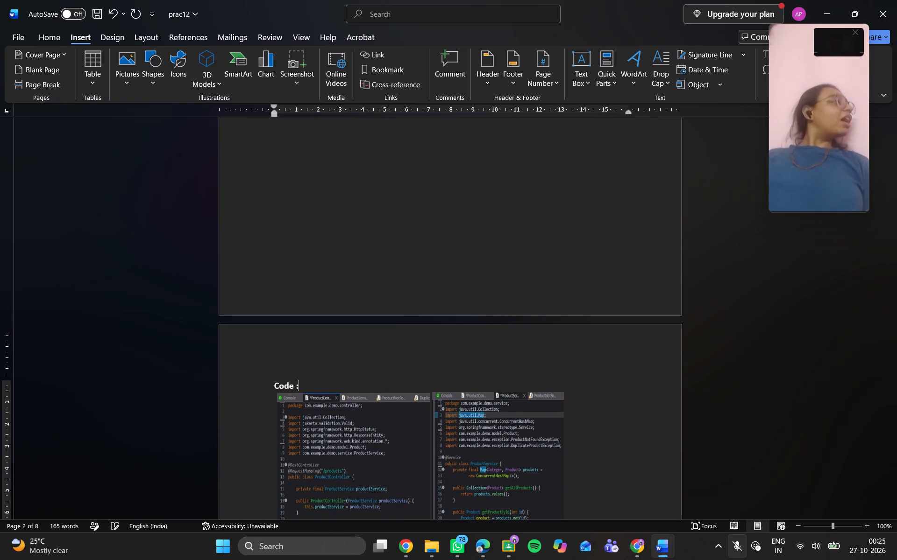
pyautogui.press('space')
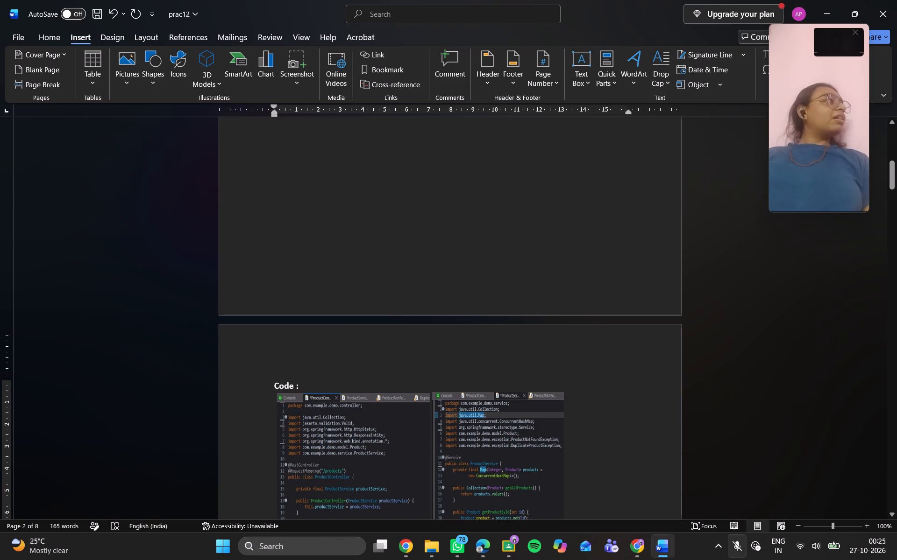
pyautogui.moveTo(311, 385); pyautogui.dragTo(239, 385)
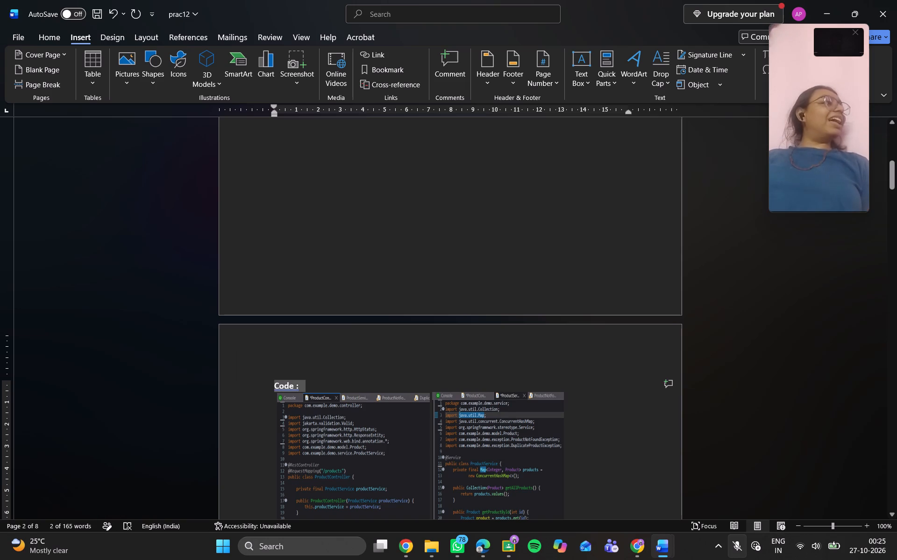
pyautogui.hotkey('ctrl', 'b')
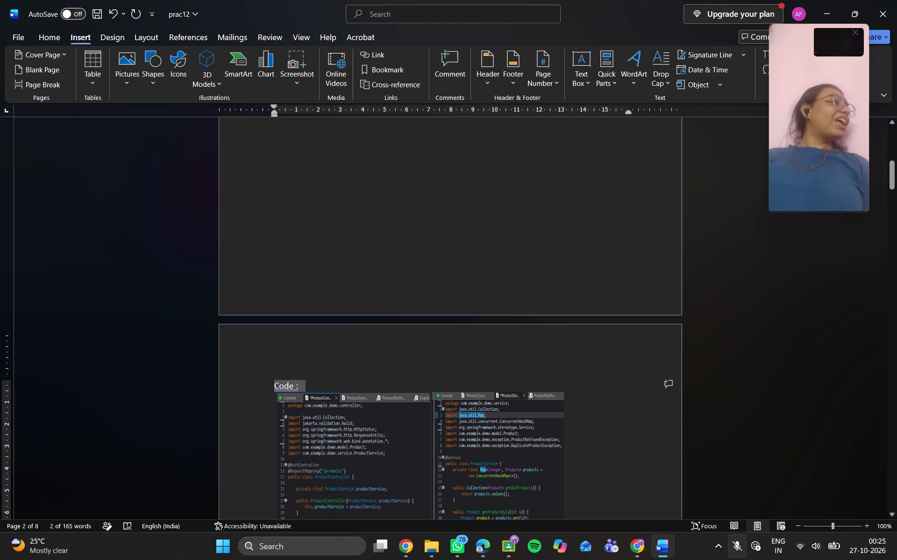
# Save the document as a Word Document named WSRA_Practical-12 in the WSRA folder.
pyautogui.scroll(11, 538, 341)
pyautogui.hotkey('ctrl', 's')
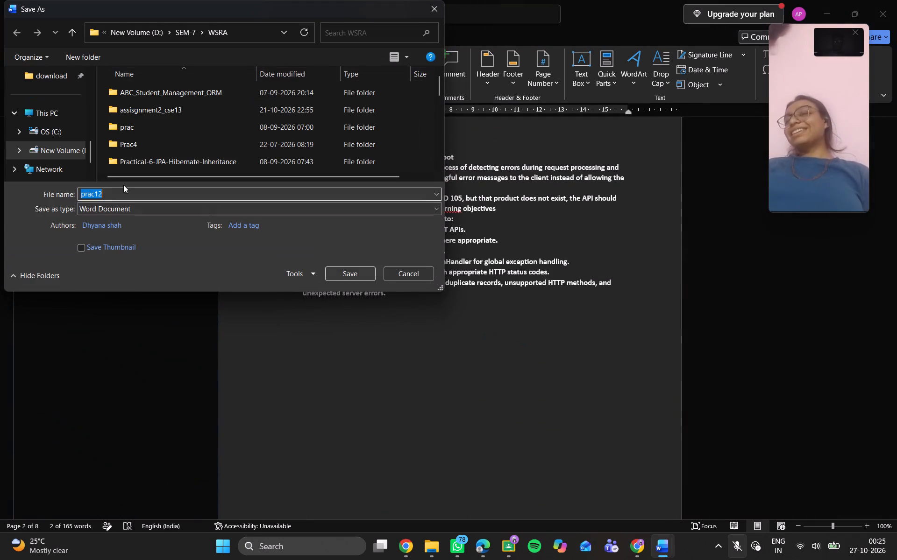
pyautogui.scroll(-5, 178, 133)
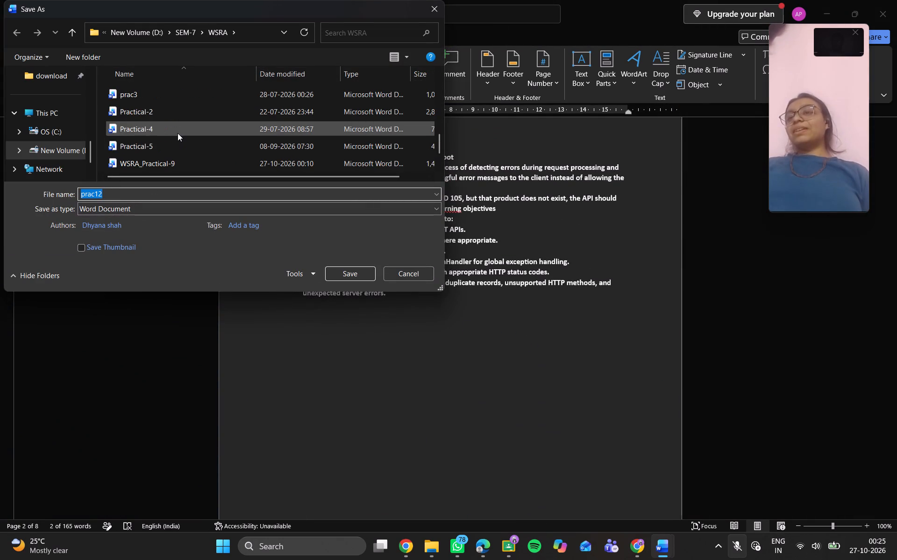
pyautogui.scroll(-1, 178, 133)
pyautogui.click(184, 161)
pyautogui.click(177, 189)
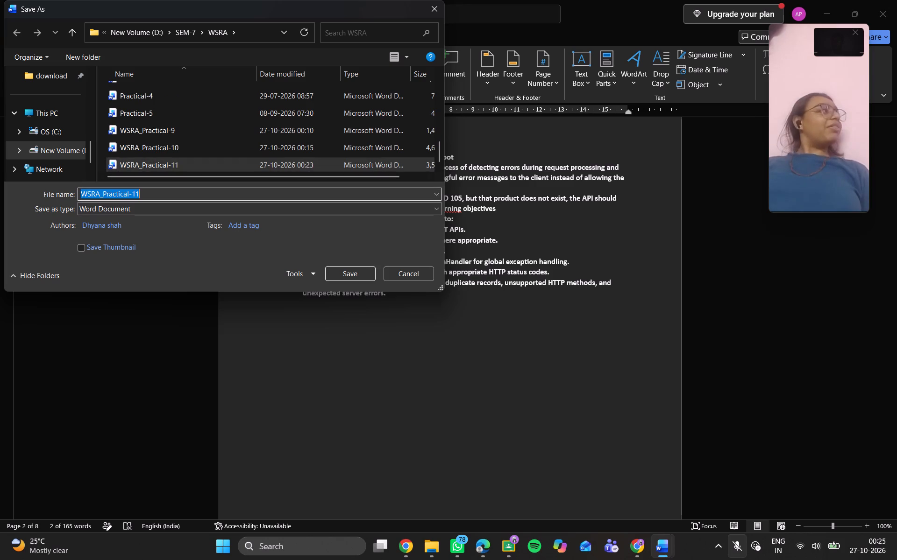
pyautogui.press('Right')
pyautogui.press('BackSpace')
pyautogui.press('2')
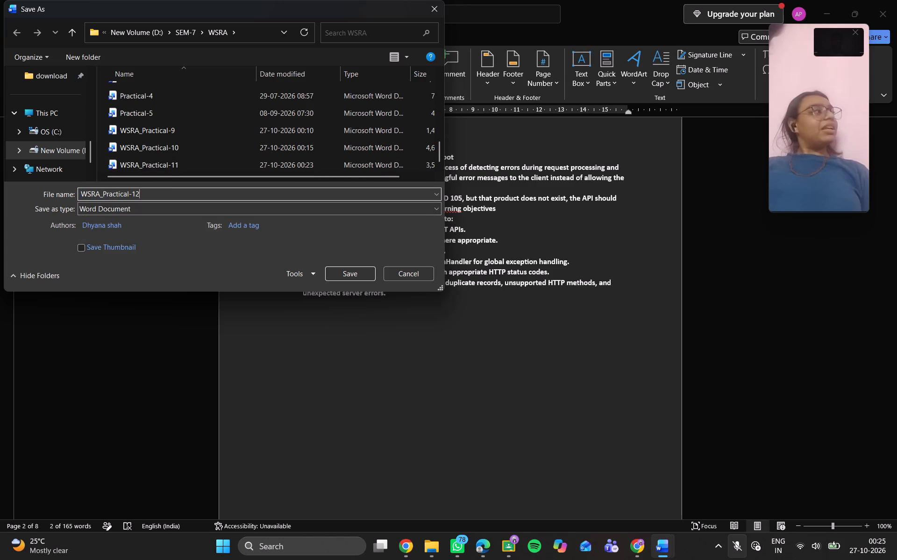
pyautogui.click(361, 275)
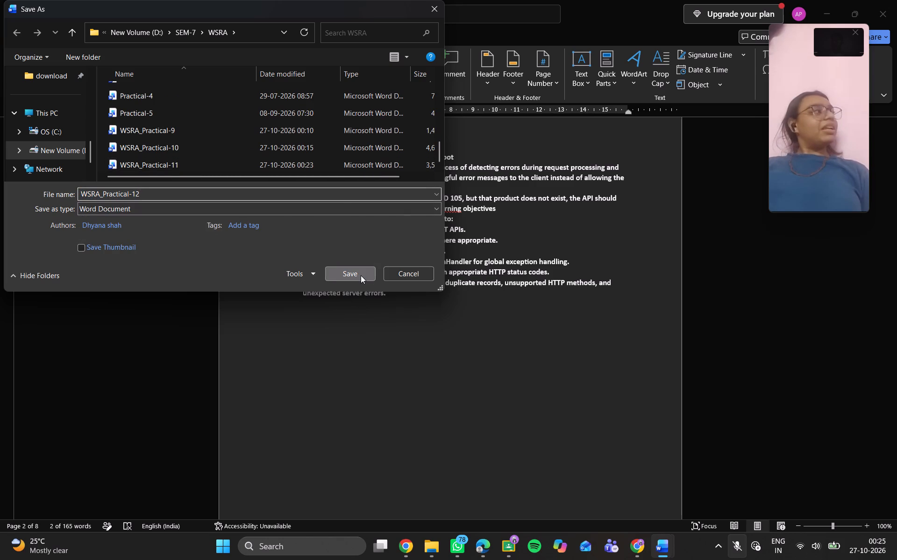
# Enlarge the whole description text, from the Title line through the last bullet, to 12 pt and save the document.
pyautogui.scroll(7, 347, 352)
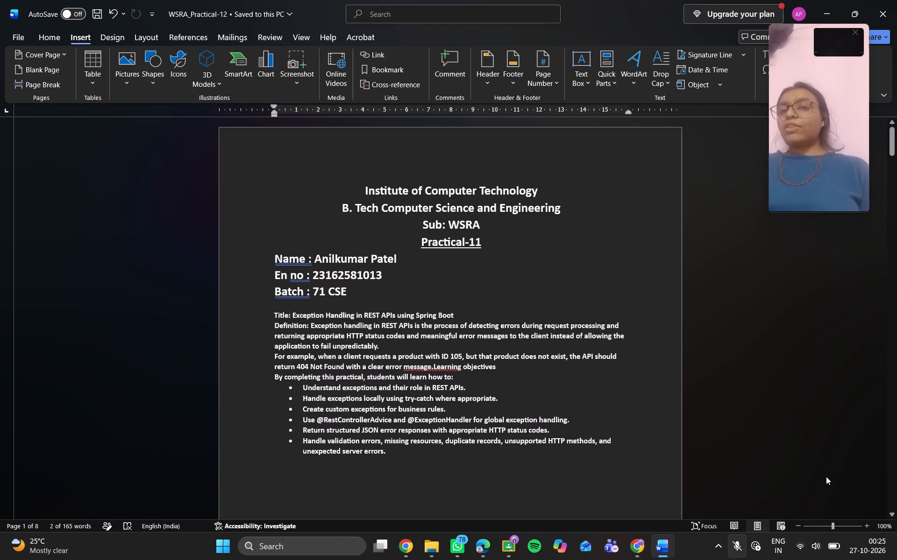
pyautogui.scroll(-1, 475, 323)
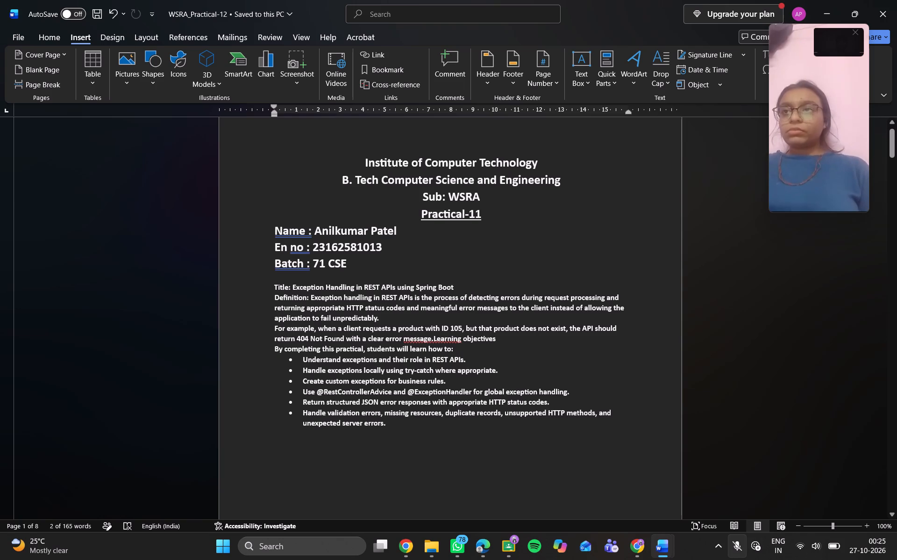
pyautogui.moveTo(269, 287); pyautogui.dragTo(389, 428)
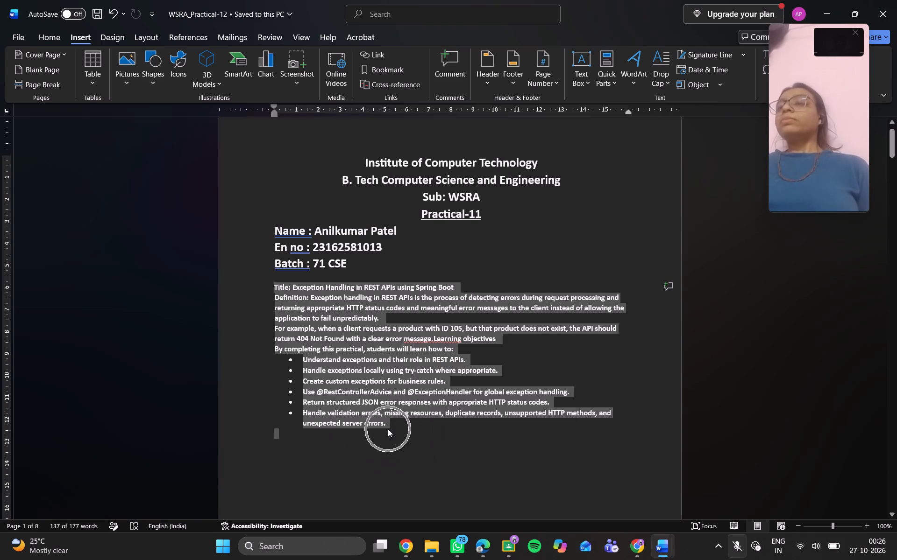
pyautogui.hotkey('shift', 'Left')
pyautogui.hotkey('ctrl', 'shift', '.')
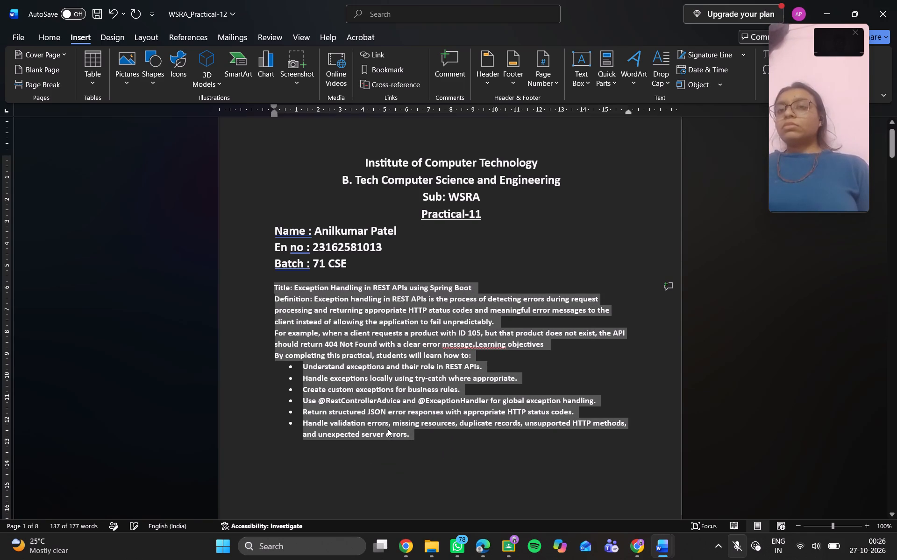
pyautogui.hotkey('ctrl', 'shift', '.')
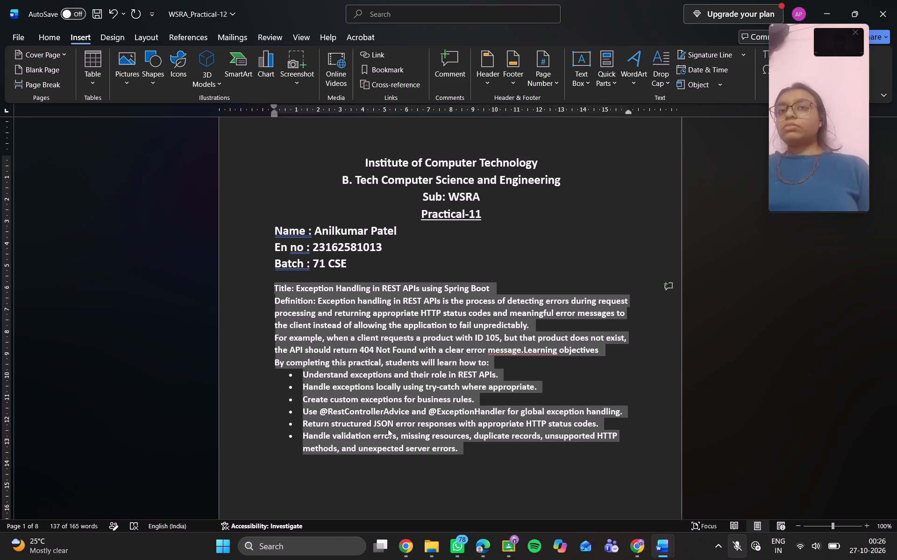
pyautogui.hotkey('ctrl', 's')
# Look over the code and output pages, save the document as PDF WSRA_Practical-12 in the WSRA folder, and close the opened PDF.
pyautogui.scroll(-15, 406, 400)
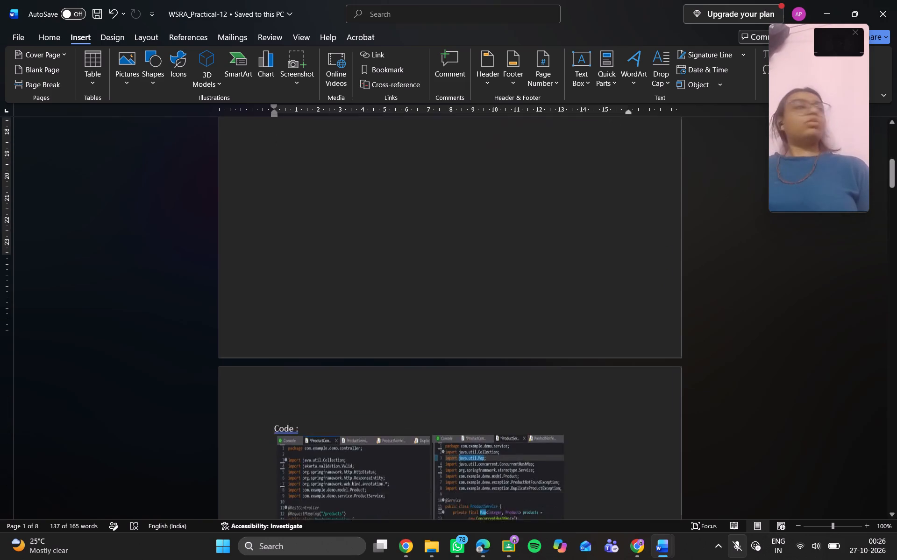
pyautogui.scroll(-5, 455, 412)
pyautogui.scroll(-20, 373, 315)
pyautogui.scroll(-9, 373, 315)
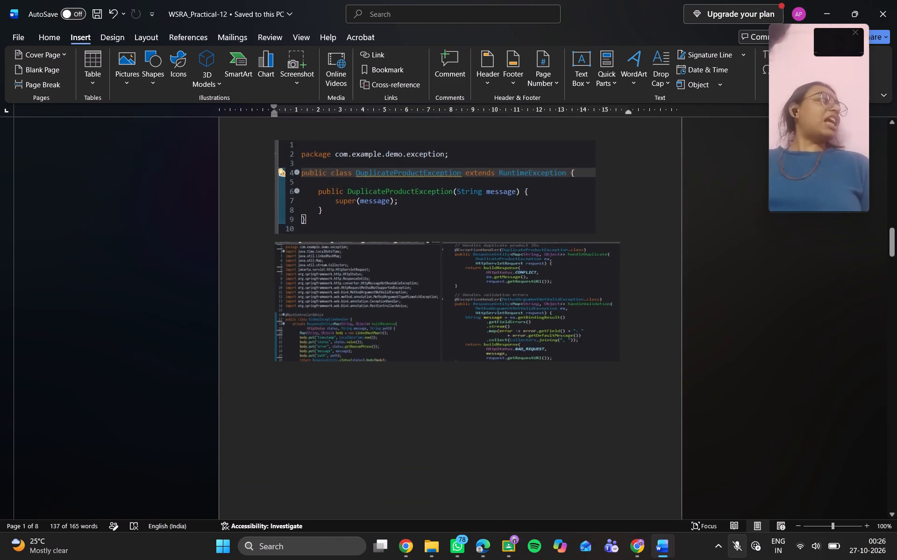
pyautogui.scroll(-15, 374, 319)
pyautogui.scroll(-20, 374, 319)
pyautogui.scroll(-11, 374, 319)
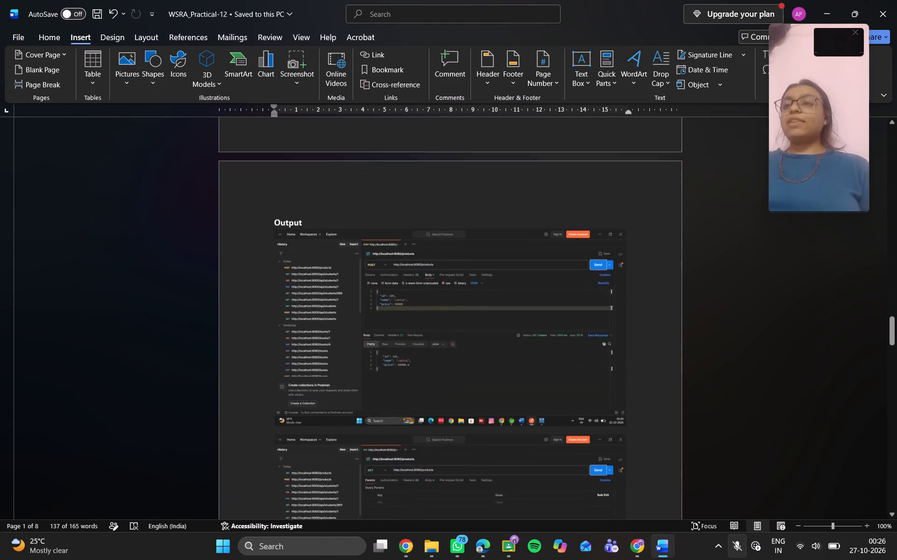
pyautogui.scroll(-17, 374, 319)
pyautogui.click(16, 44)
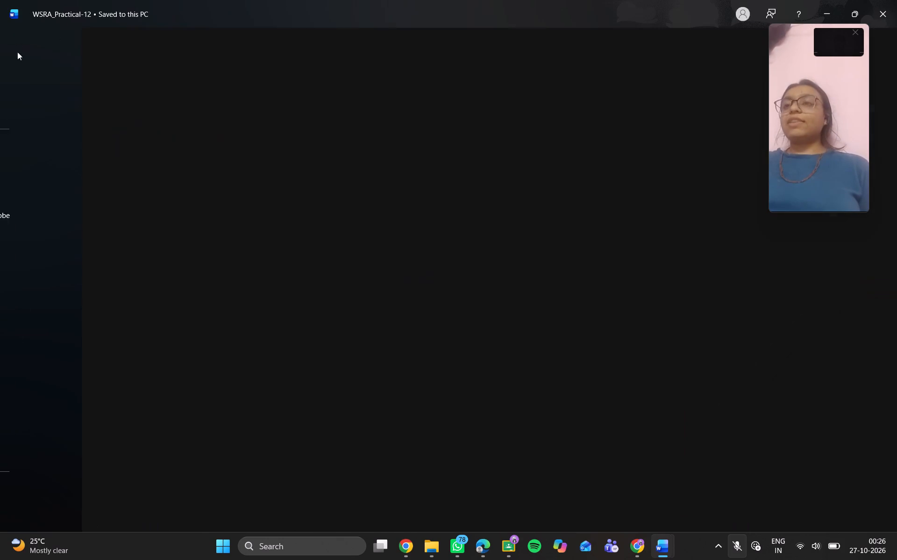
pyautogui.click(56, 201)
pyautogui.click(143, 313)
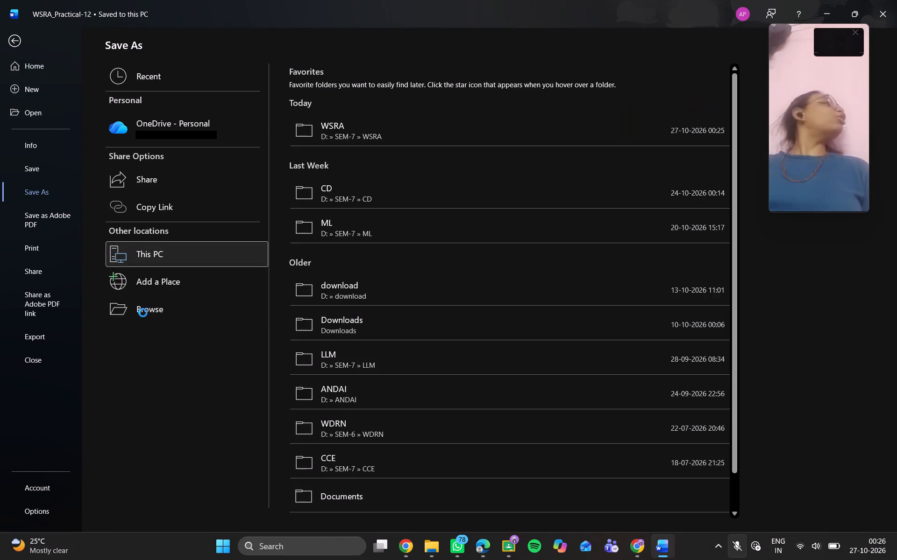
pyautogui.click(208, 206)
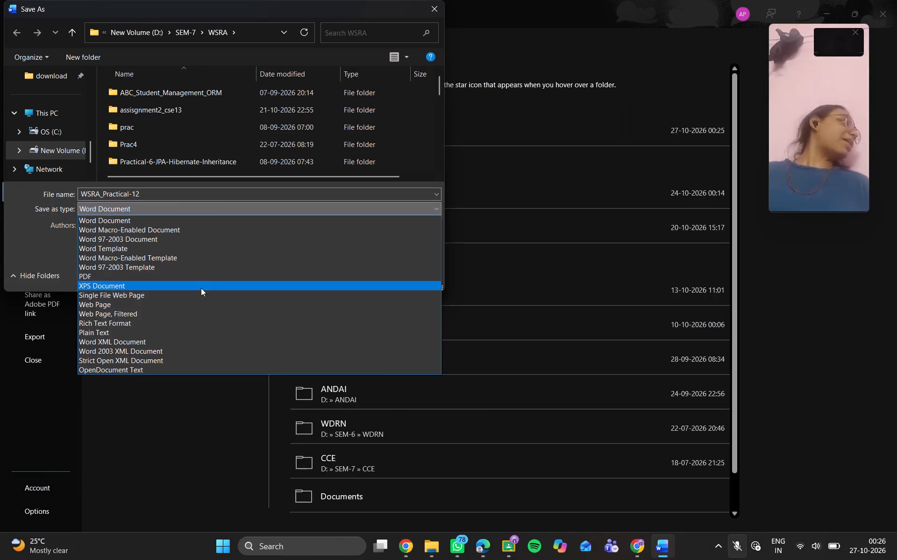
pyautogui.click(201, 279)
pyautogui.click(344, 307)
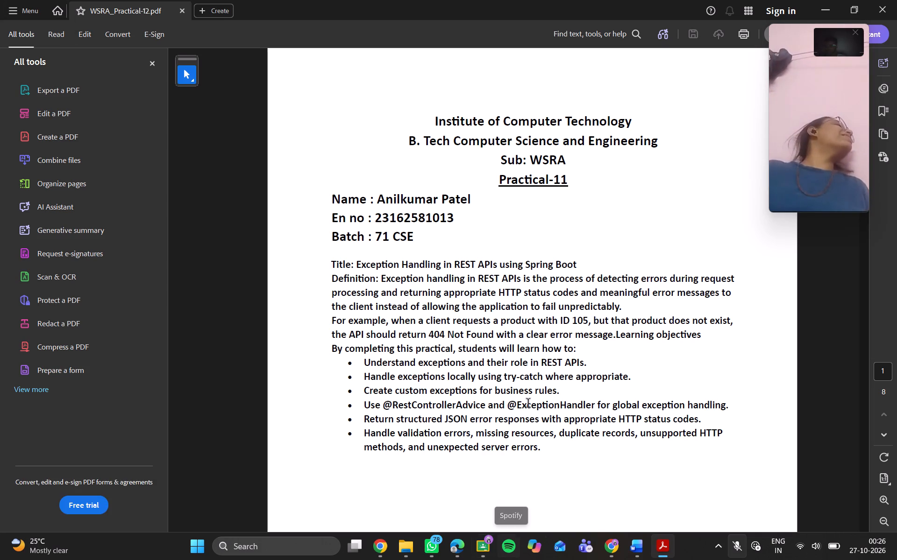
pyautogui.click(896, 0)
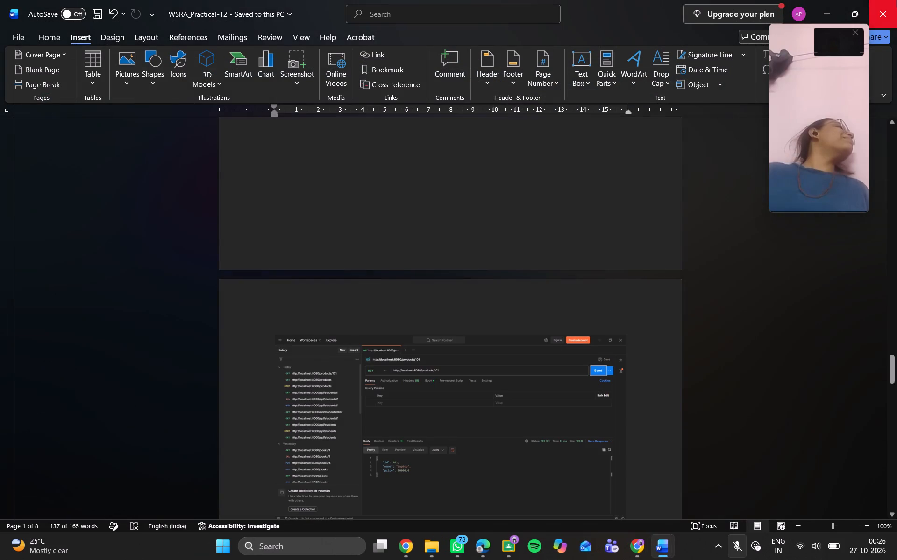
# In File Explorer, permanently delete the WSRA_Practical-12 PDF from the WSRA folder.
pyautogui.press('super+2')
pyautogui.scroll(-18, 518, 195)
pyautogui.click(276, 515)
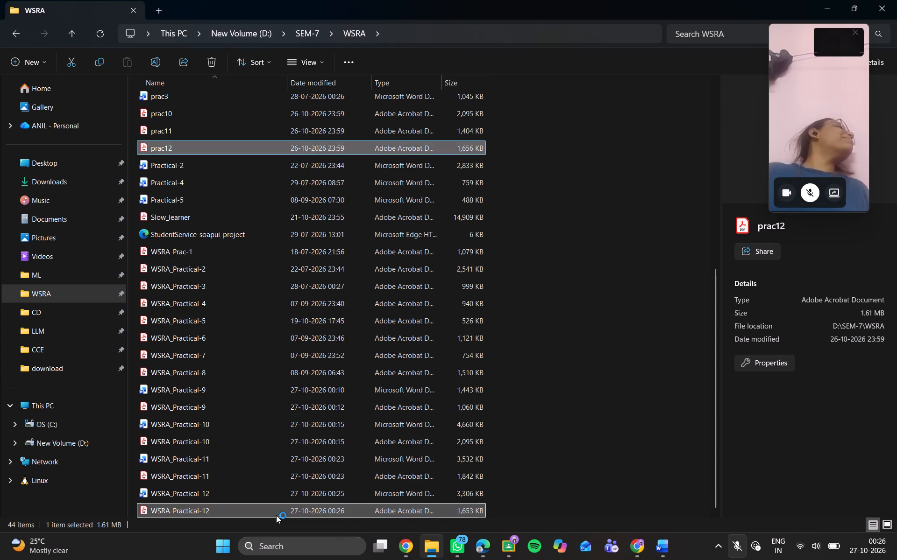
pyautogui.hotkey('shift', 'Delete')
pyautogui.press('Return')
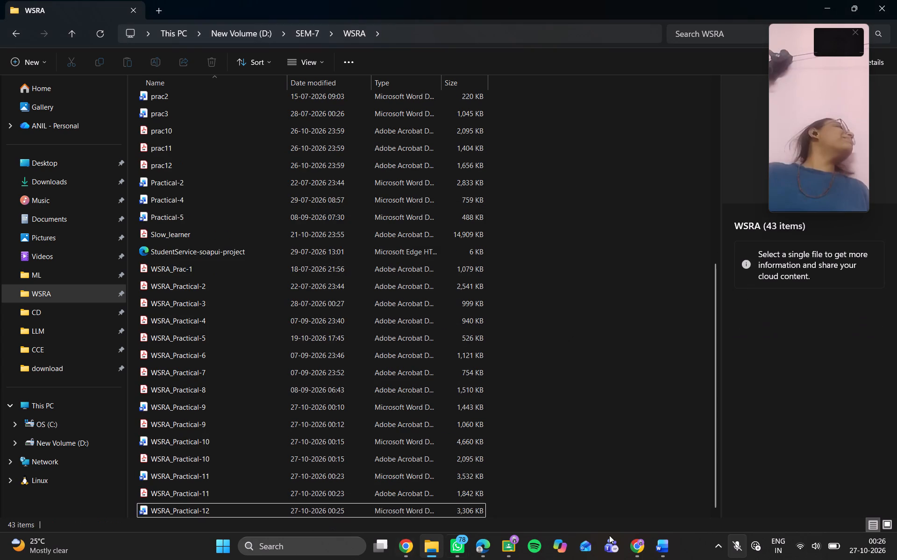
# Back in the WSRA_Practical-12 Word document, change the practical number in the header to Practical-12 and save.
pyautogui.click(661, 550)
pyautogui.click(729, 497)
pyautogui.scroll(3, 540, 334)
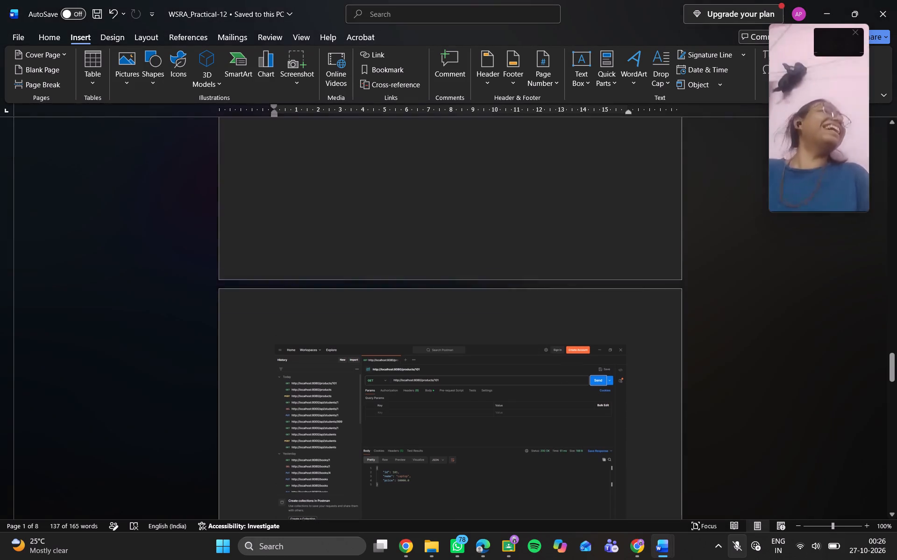
pyautogui.scroll(7, 540, 334)
pyautogui.moveTo(649, 384); pyautogui.dragTo(645, 74, button='middle')
pyautogui.scroll(1, 645, 74)
pyautogui.click(502, 242)
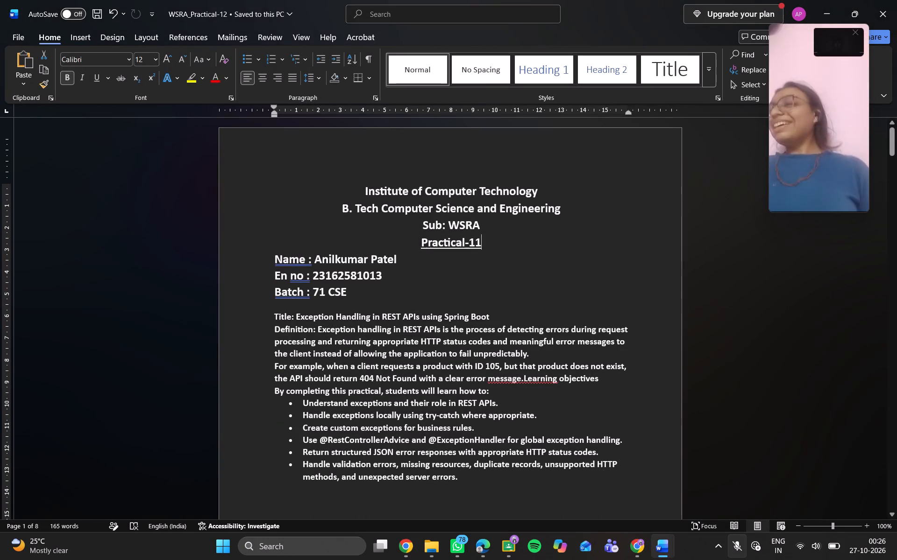
pyautogui.press('BackSpace')
pyautogui.press('2')
pyautogui.hotkey('ctrl', 's')
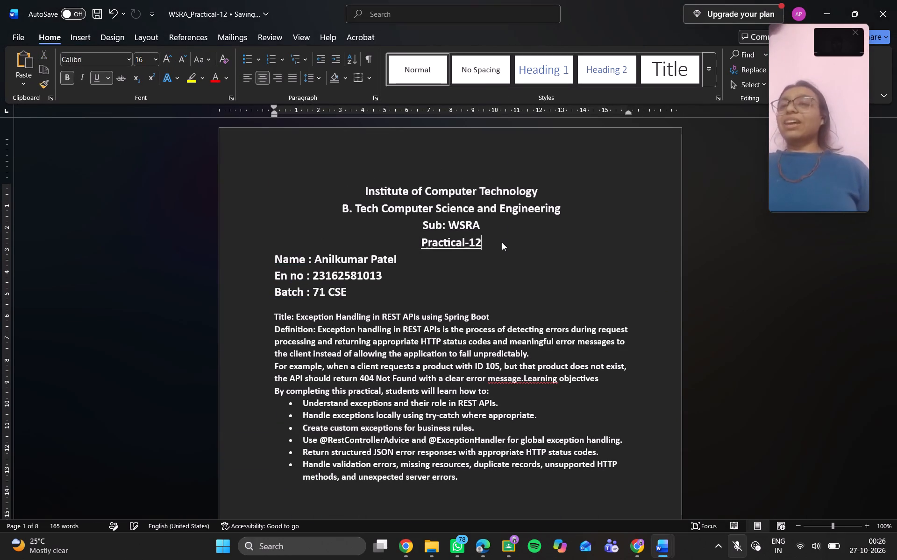
# Save the document as a PDF named WSRA_Practical-12 in the WSRA folder.
pyautogui.click(17, 42)
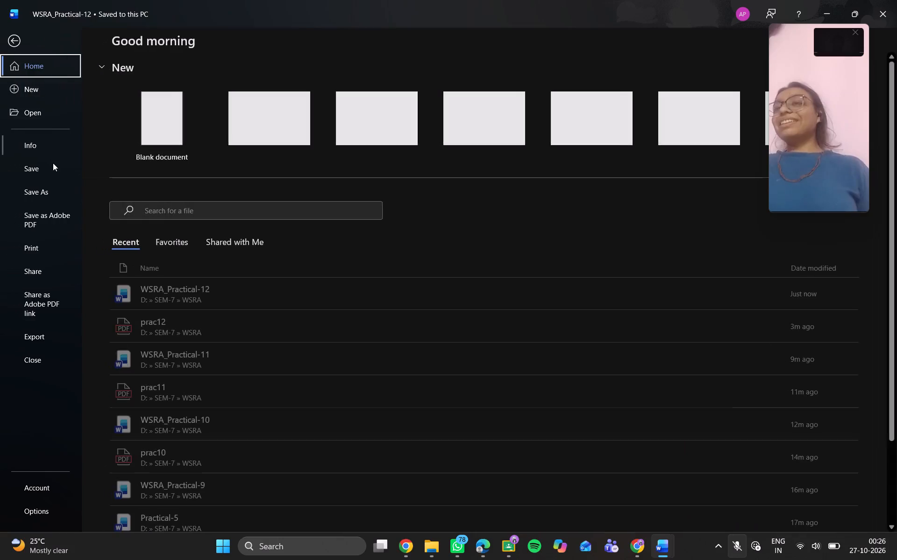
pyautogui.click(55, 190)
pyautogui.click(162, 312)
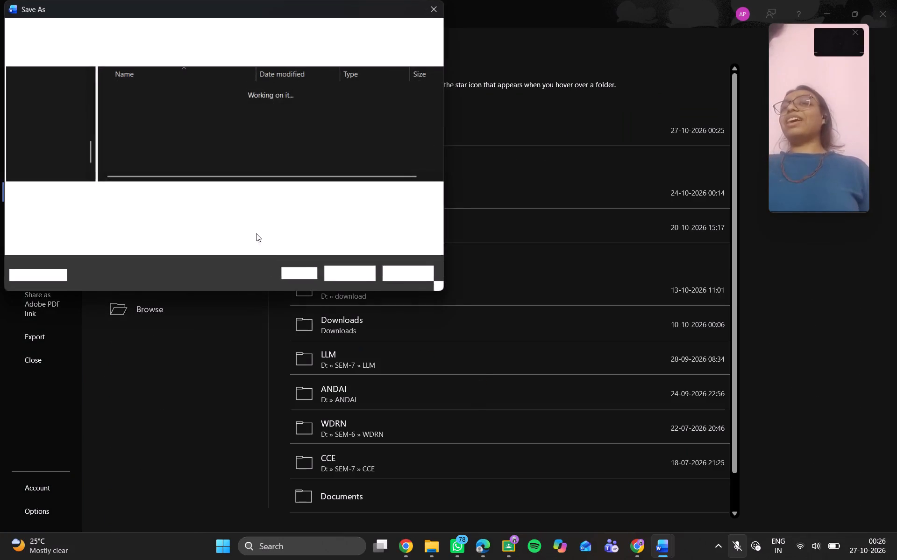
pyautogui.click(232, 212)
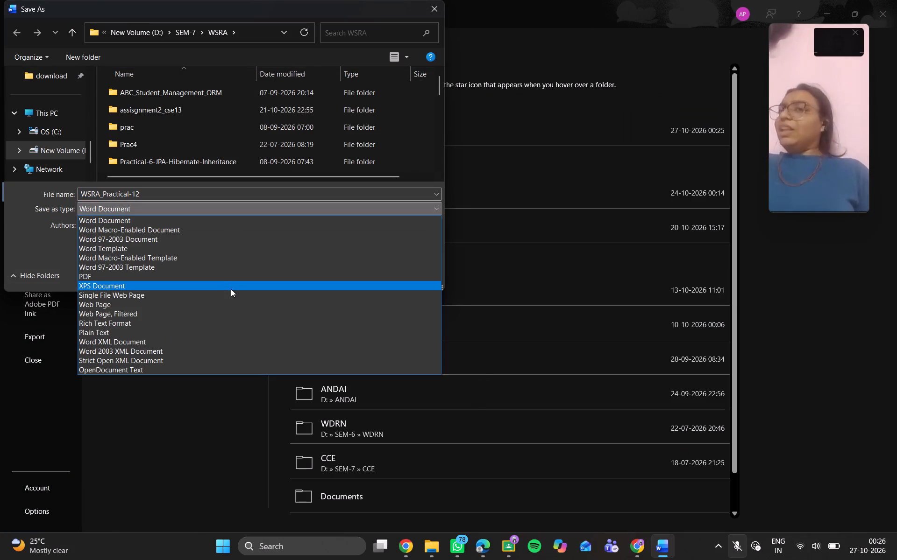
pyautogui.click(229, 274)
pyautogui.click(350, 302)
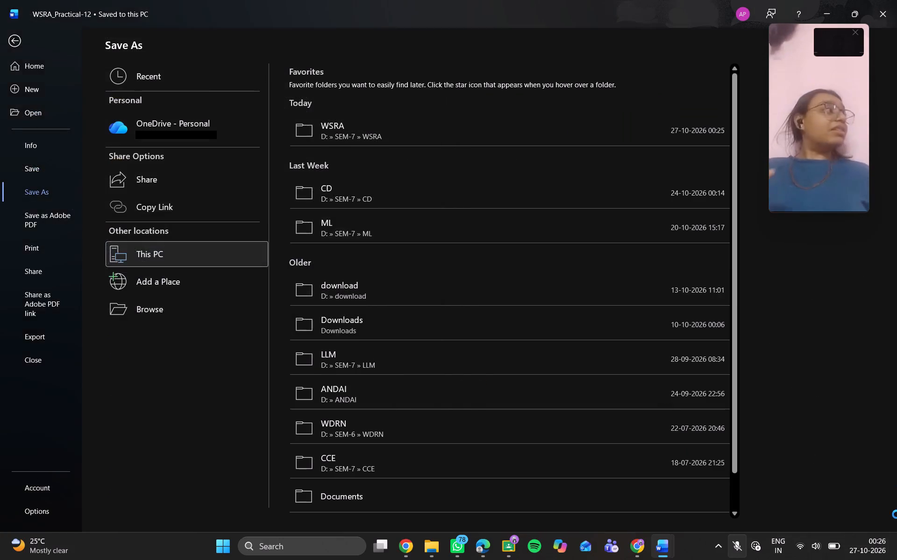
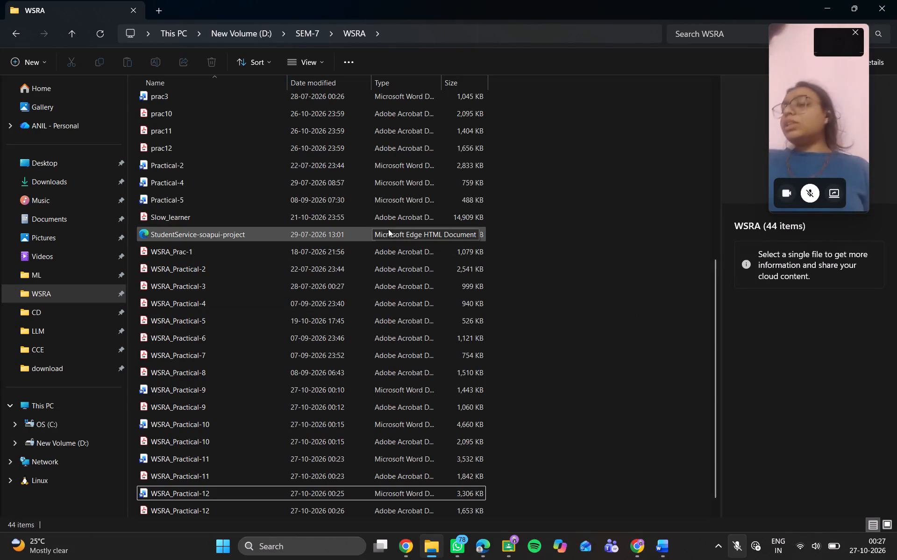
# Open the prac10, prac11 and prac12 PDFs together from the WSRA folder.
pyautogui.click(226, 114)
pyautogui.keyDown('ctrl'); pyautogui.click(224, 124); pyautogui.keyUp('ctrl')
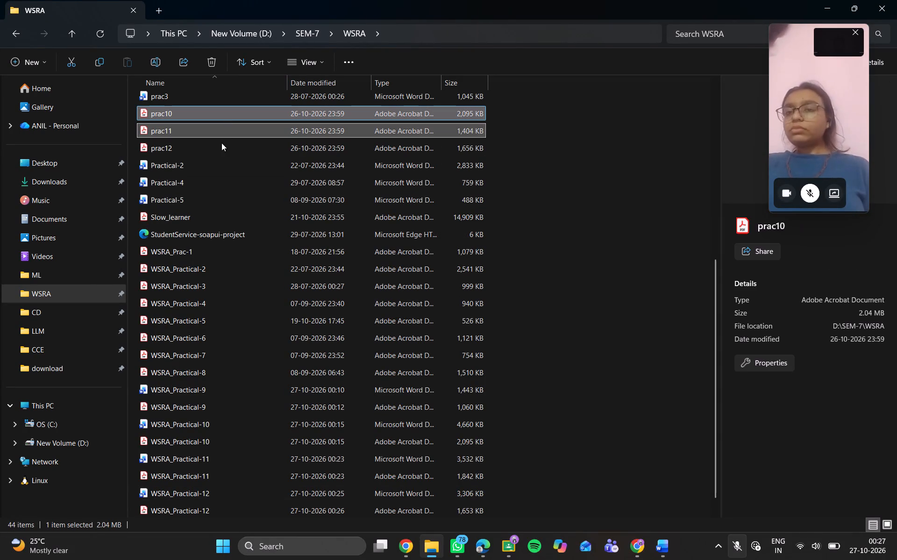
pyautogui.keyDown('ctrl'); pyautogui.click(220, 147); pyautogui.keyUp('ctrl')
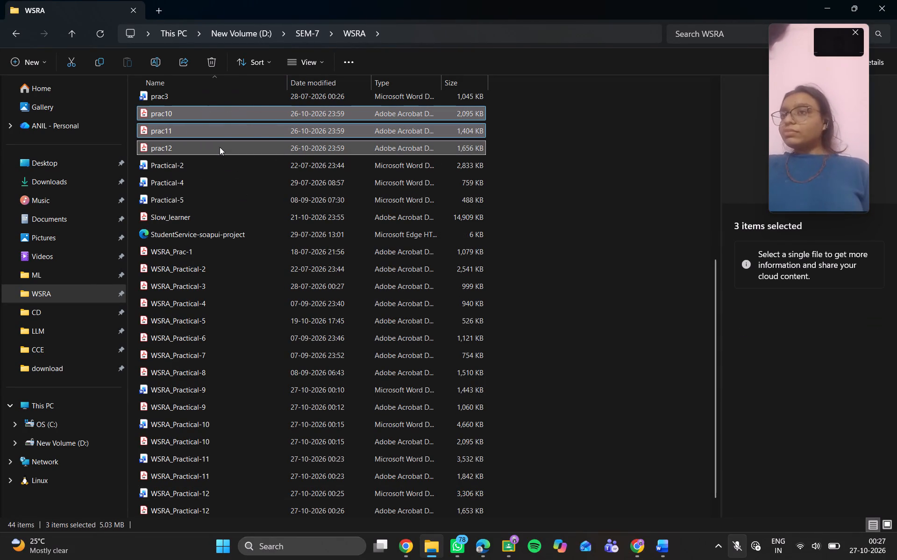
pyautogui.press('Return')
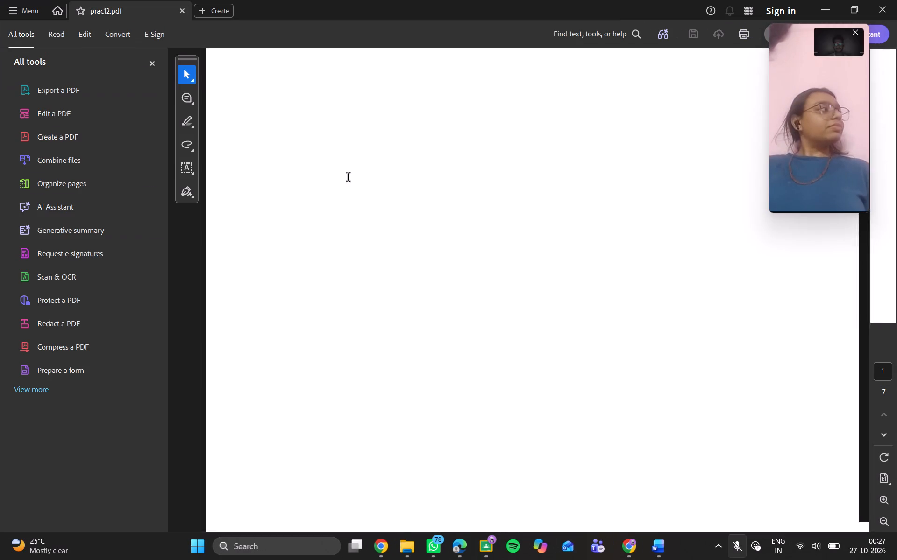
# Back in File Explorer, open the WSRA_Practical-10, WSRA_Practical-11 and WSRA_Practical-12 PDFs together.
pyautogui.hotkey('alt', 'Tab')
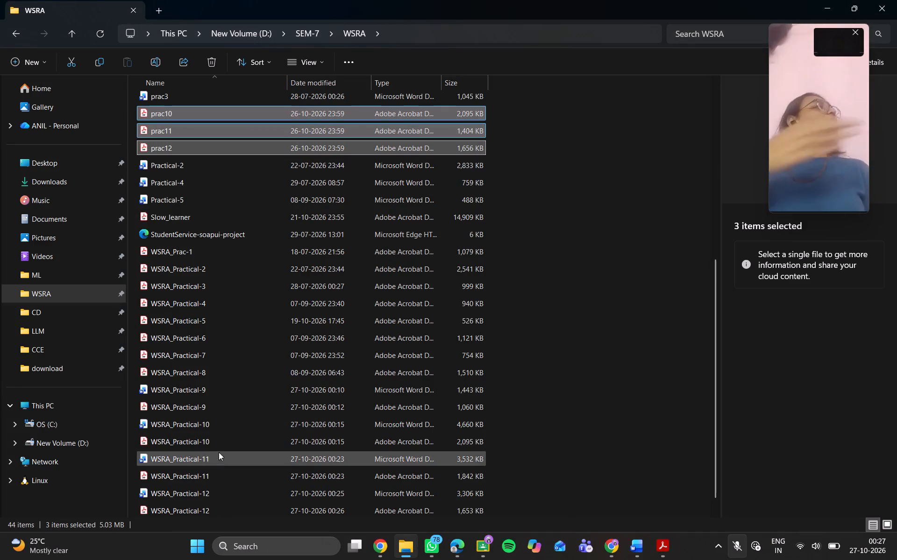
pyautogui.click(221, 440)
pyautogui.keyDown('ctrl'); pyautogui.click(217, 477); pyautogui.keyUp('ctrl')
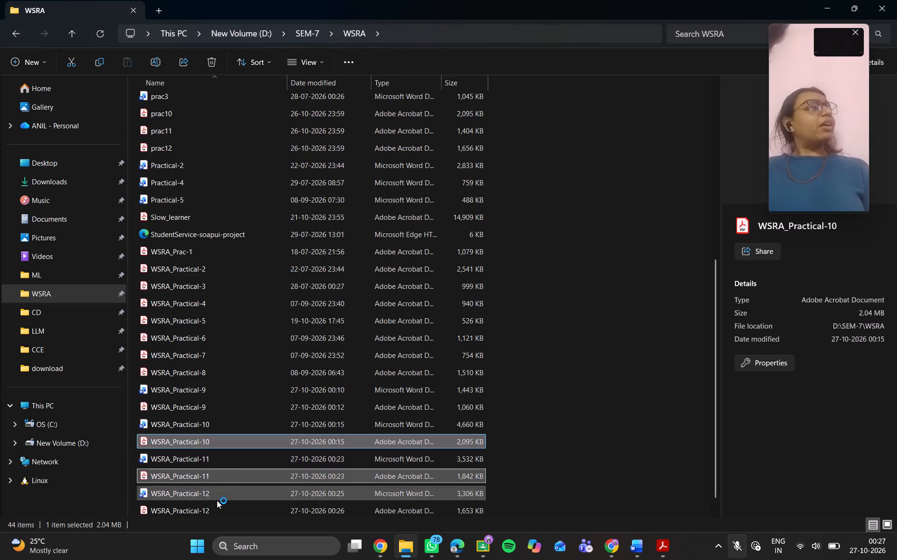
pyautogui.keyDown('ctrl'); pyautogui.click(217, 501); pyautogui.keyUp('ctrl')
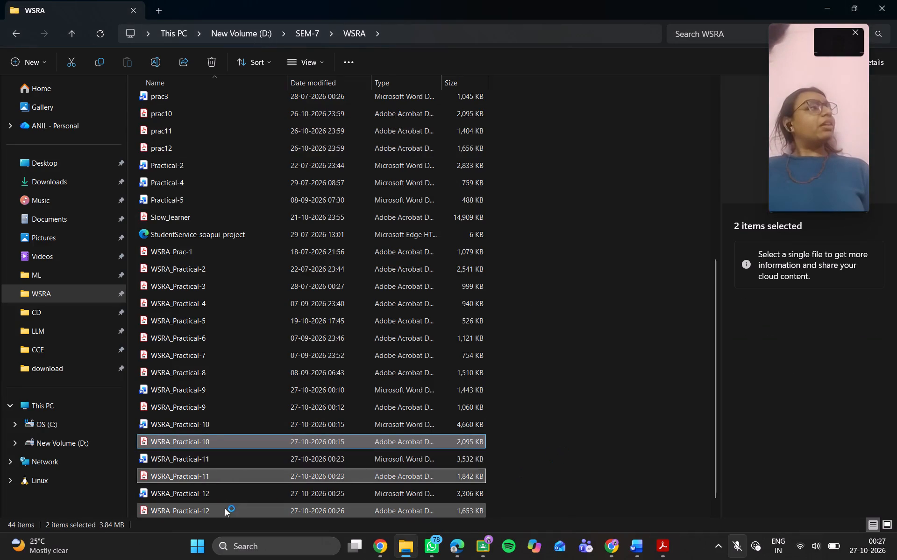
pyautogui.keyDown('ctrl'); pyautogui.click(225, 508); pyautogui.keyUp('ctrl')
pyautogui.press('Return')
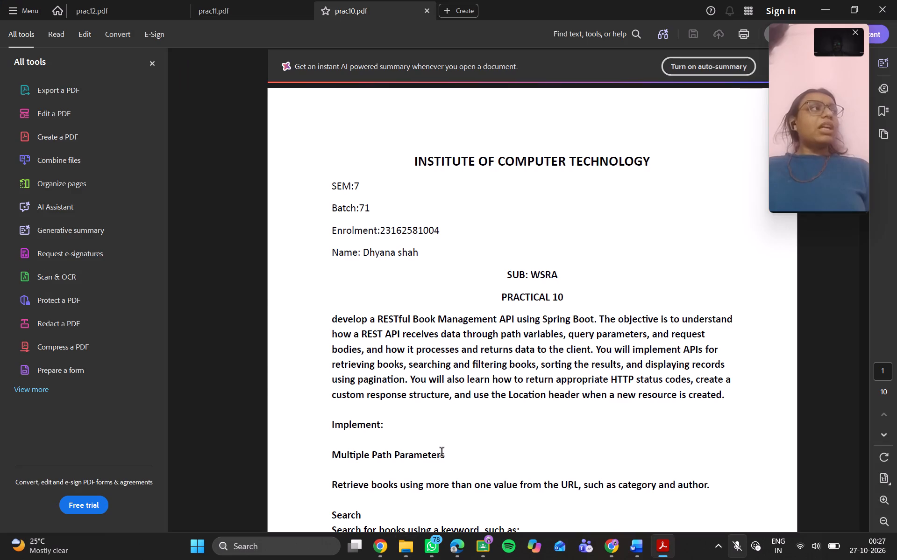
# Detach the WSRA_Practical-12 PDF from the shared Acrobat window into its own window.
pyautogui.moveTo(455, 13); pyautogui.dragTo(454, 13)
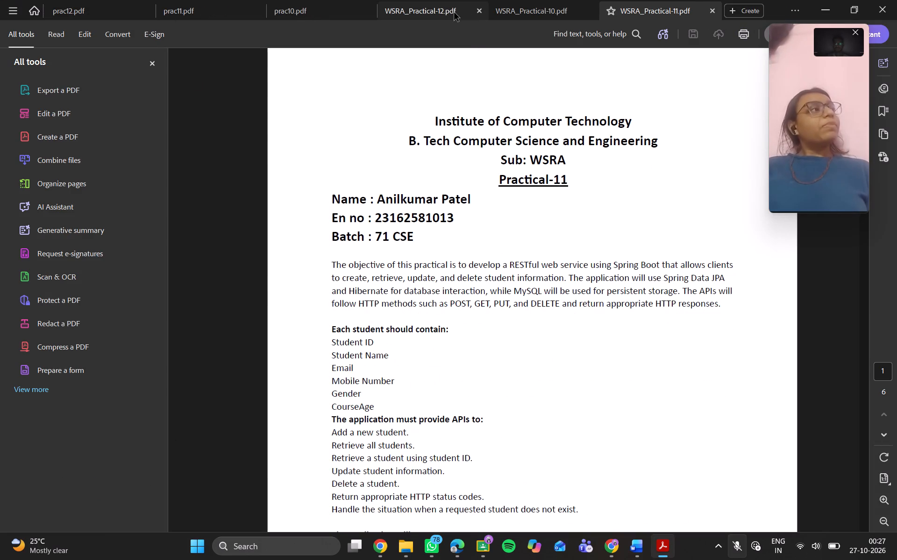
pyautogui.moveTo(454, 13); pyautogui.dragTo(363, 99)
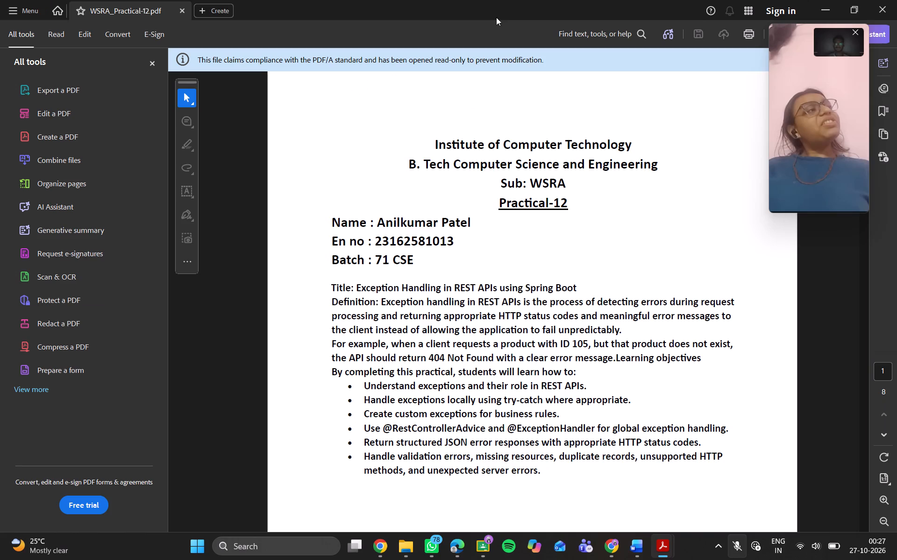
# Move the WSRA_Practical-10 PDF out of the original window into the window holding WSRA_Practical-12.
pyautogui.hotkey('alt', 'Tab')
pyautogui.moveTo(498, 15); pyautogui.dragTo(455, 138)
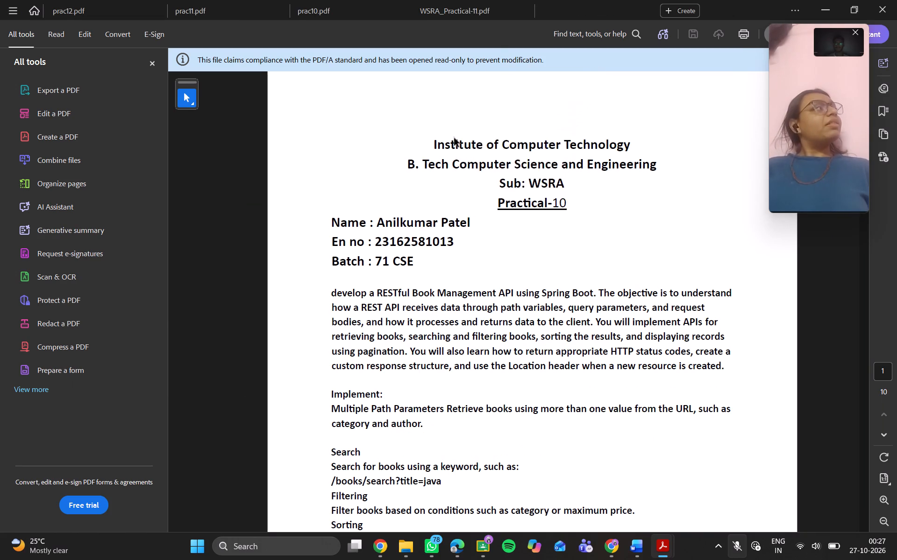
pyautogui.moveTo(121, 10); pyautogui.dragTo(164, 65)
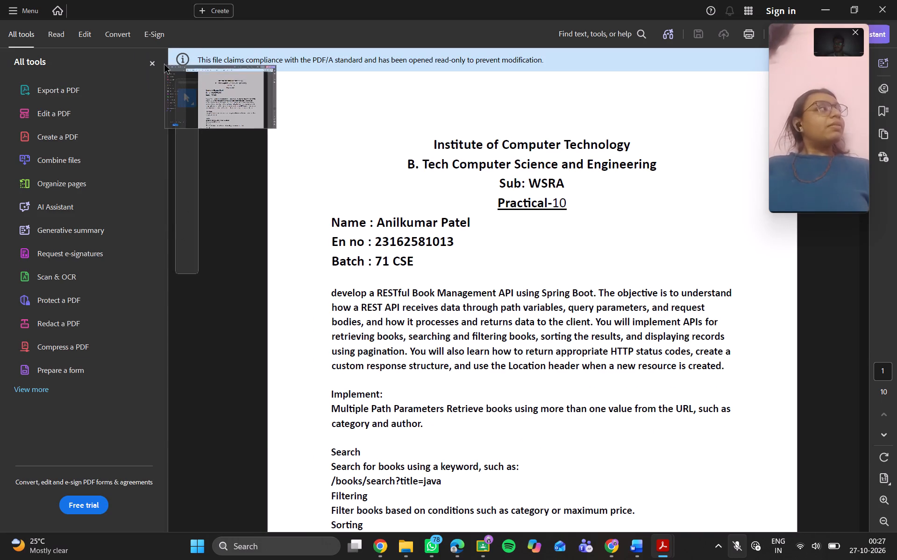
pyautogui.moveTo(164, 65); pyautogui.dragTo(166, 61)
pyautogui.hotkey('alt', 'Tab')
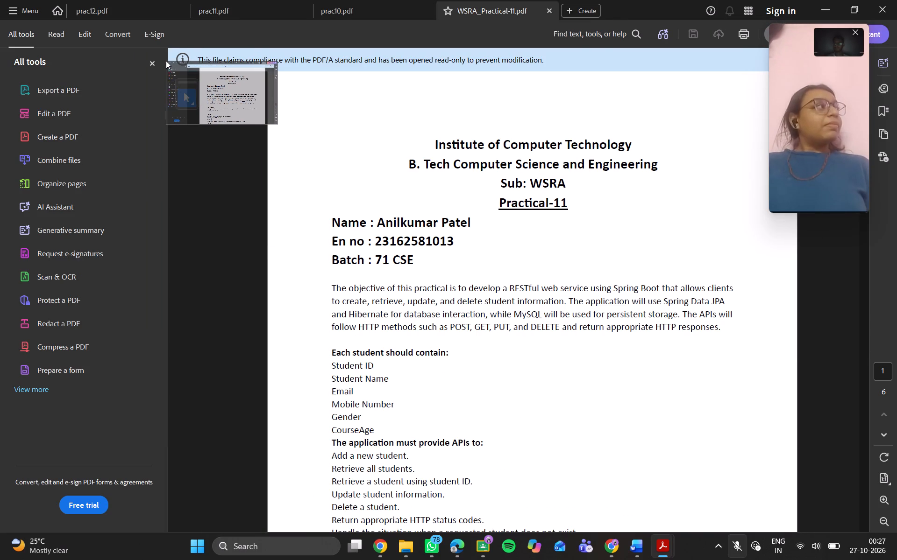
pyautogui.moveTo(166, 61); pyautogui.dragTo(187, 12)
pyautogui.hotkey('alt', 'Tab')
pyautogui.hotkey('alt', 'Tab')
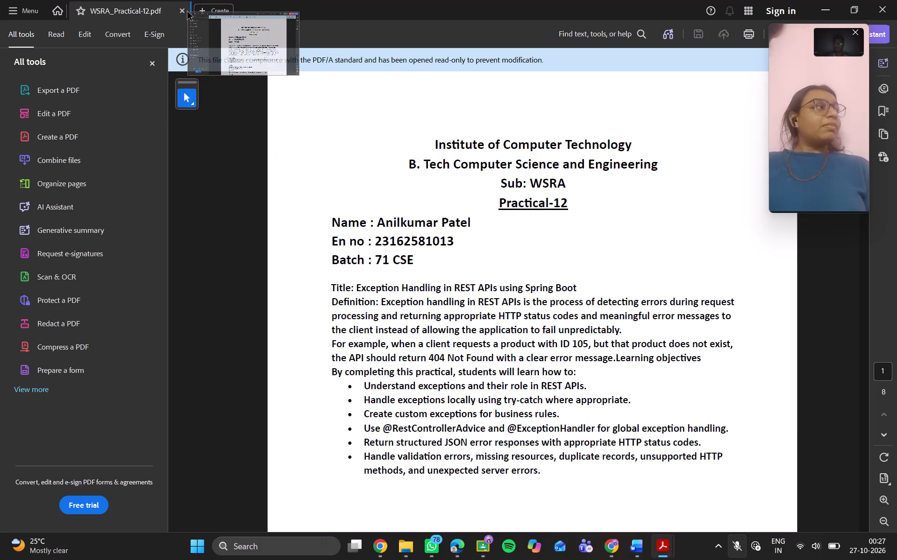
pyautogui.moveTo(187, 12); pyautogui.dragTo(182, 14)
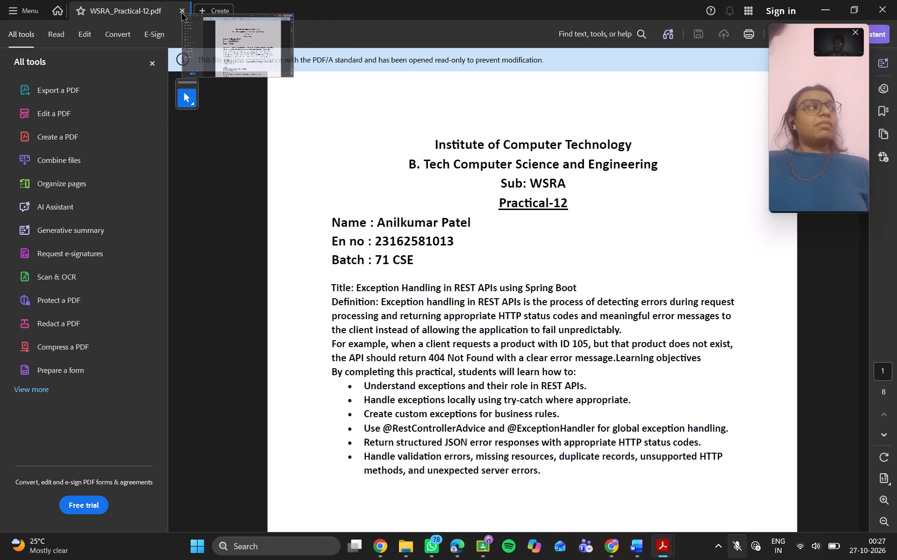
pyautogui.moveTo(182, 14); pyautogui.dragTo(181, 14)
pyautogui.hotkey('alt', 'Tab')
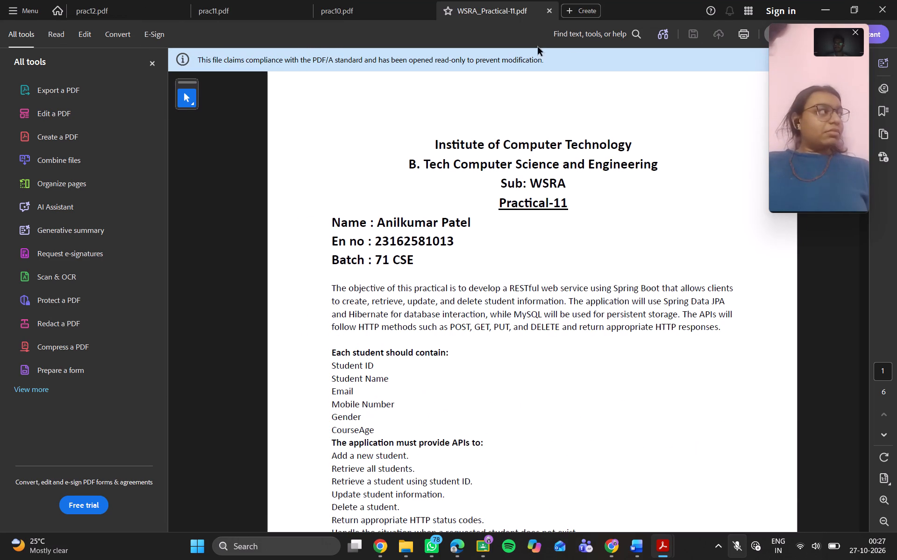
# Move the WSRA_Practical-11 PDF into the window holding WSRA_Practical-12 and WSRA_Practical-10.
pyautogui.moveTo(520, 9); pyautogui.dragTo(351, 52)
pyautogui.hotkey('alt', 'Tab')
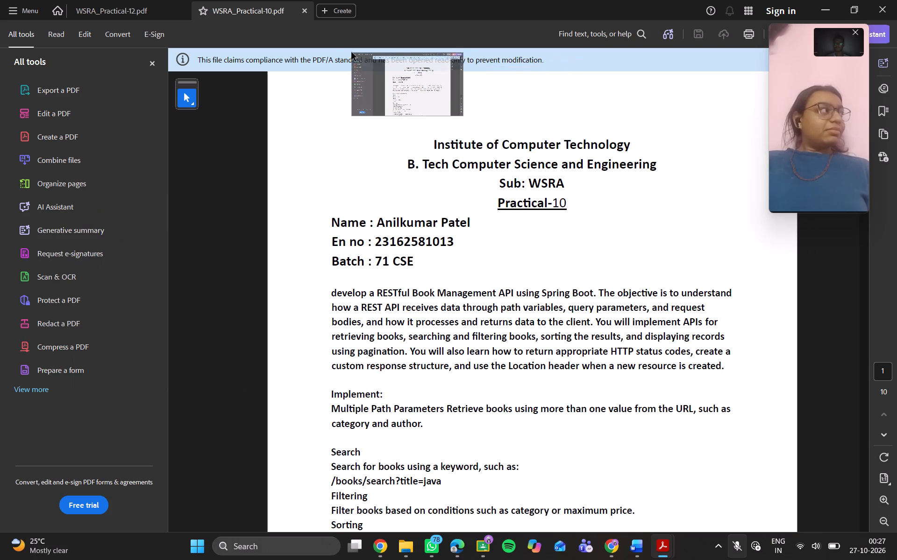
pyautogui.moveTo(351, 52); pyautogui.dragTo(306, 12)
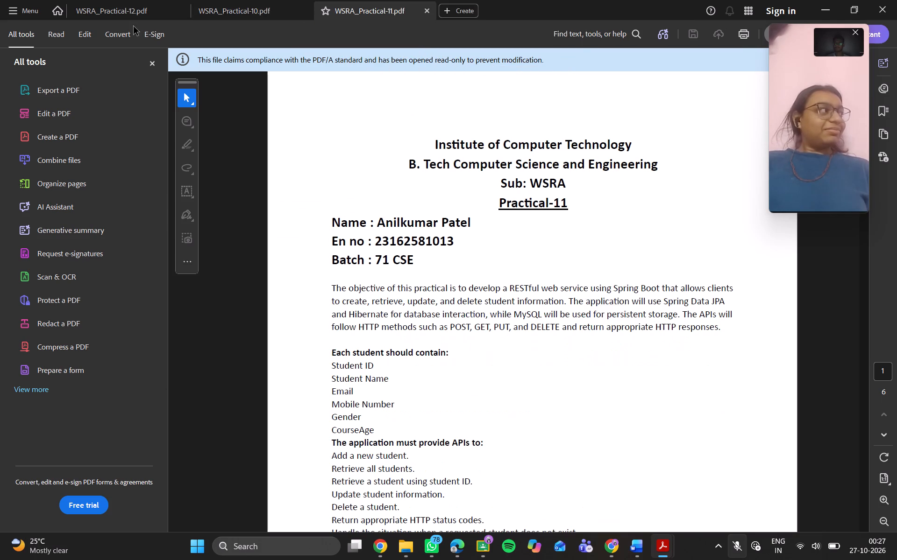
# Arrange the windows showing prac10 and WSRA_Practical-10 side by side, with prac10 on the left half.
pyautogui.click(353, 18)
pyautogui.click(244, 14)
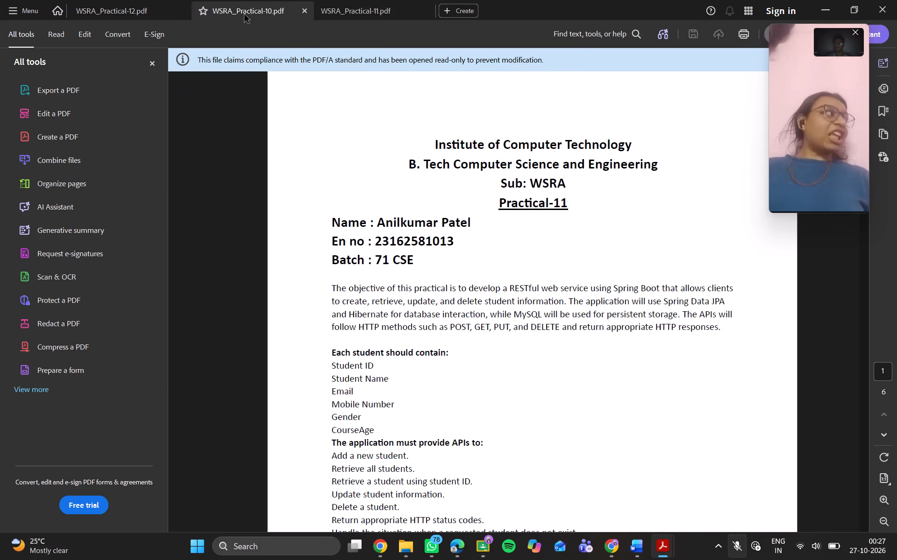
pyautogui.hotkey('alt', 'Tab')
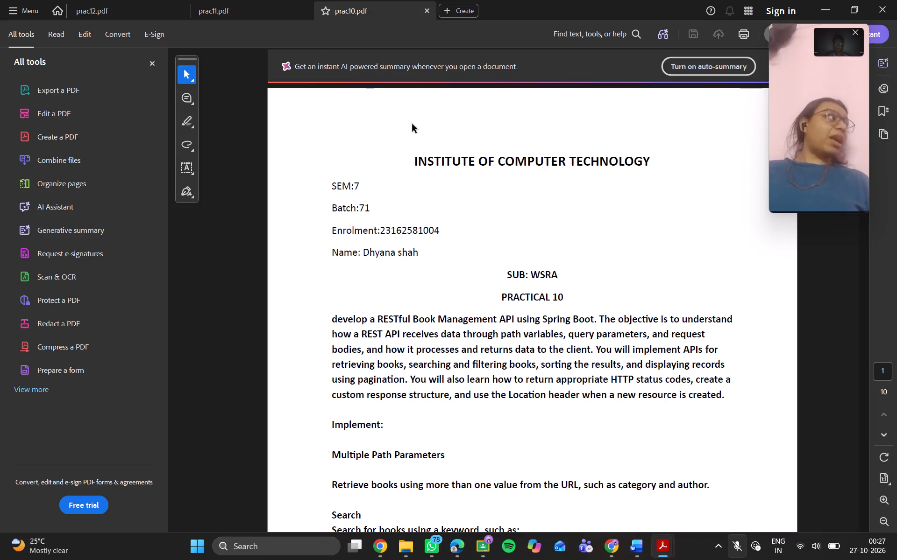
pyautogui.press('super+Left')
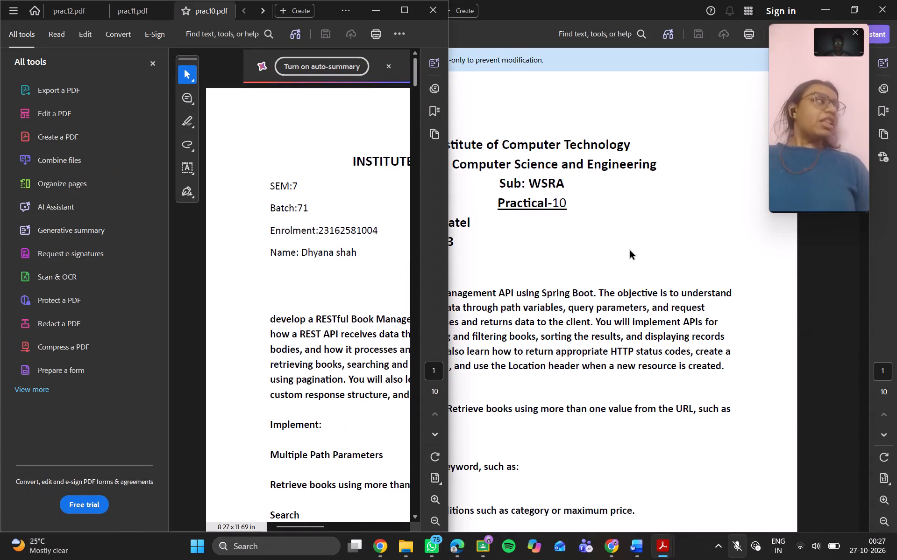
pyautogui.click(630, 251)
pyautogui.press('super+Right')
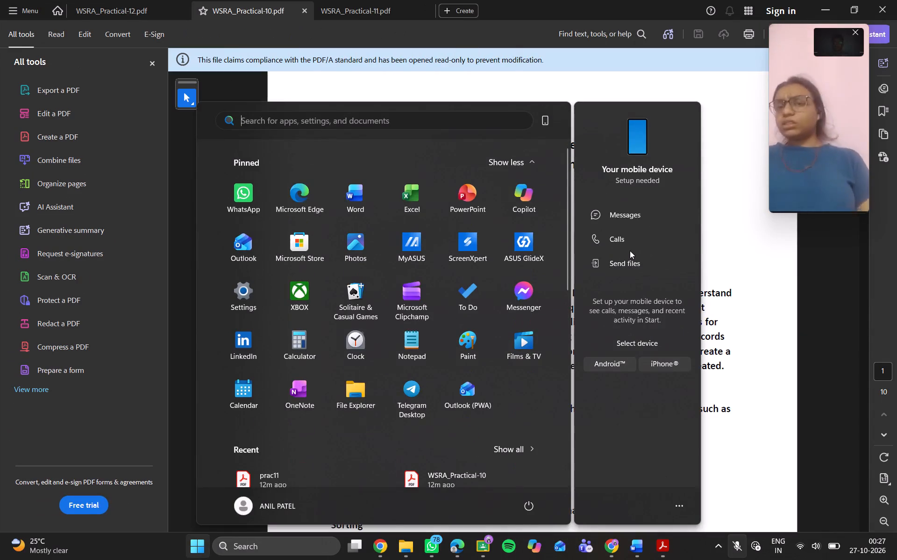
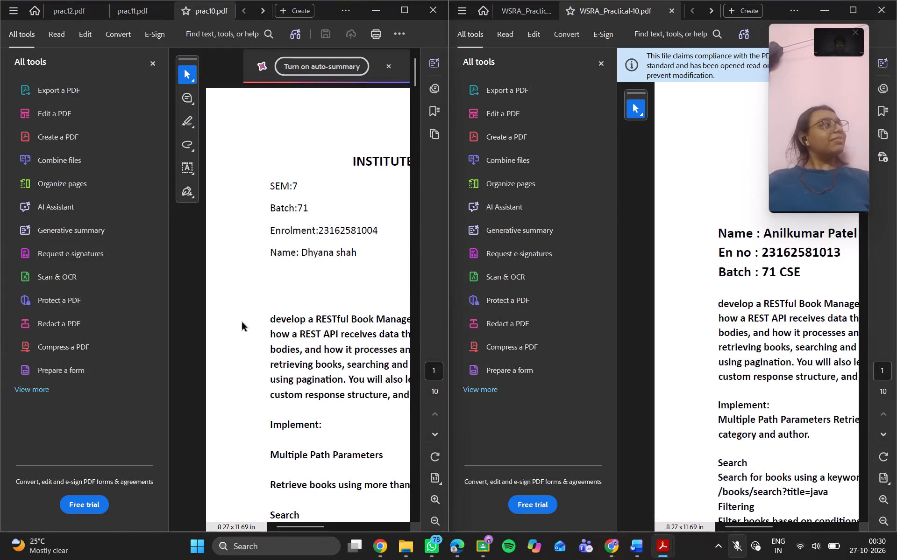
# Compare the problem statement and code pages of prac10 with those of WSRA_Practical-10, viewing the two PDFs side by side.
pyautogui.press('Escape')
pyautogui.click(666, 349)
pyautogui.press('Escape')
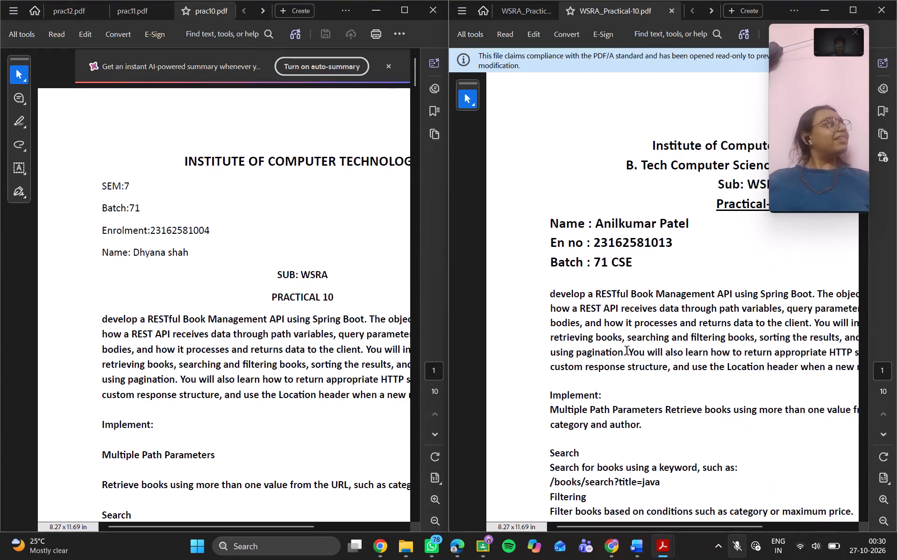
pyautogui.keyDown('ctrl'); pyautogui.scroll(-3, 627, 351); pyautogui.keyUp('ctrl')
pyautogui.keyDown('ctrl'); pyautogui.scroll(-2, 217, 332); pyautogui.keyUp('ctrl')
pyautogui.scroll(-11, 251, 331)
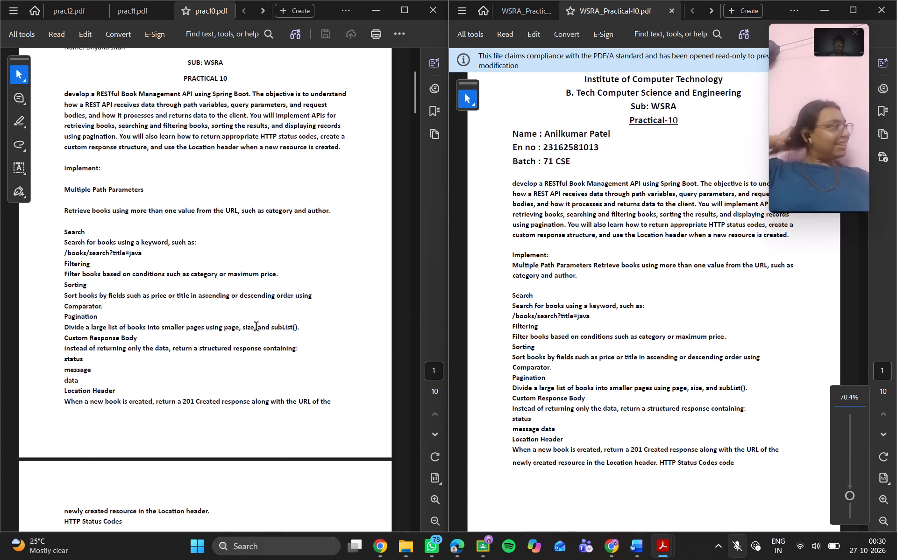
pyautogui.scroll(-20, 256, 327)
pyautogui.scroll(-20, 256, 327)
pyautogui.scroll(-17, 256, 327)
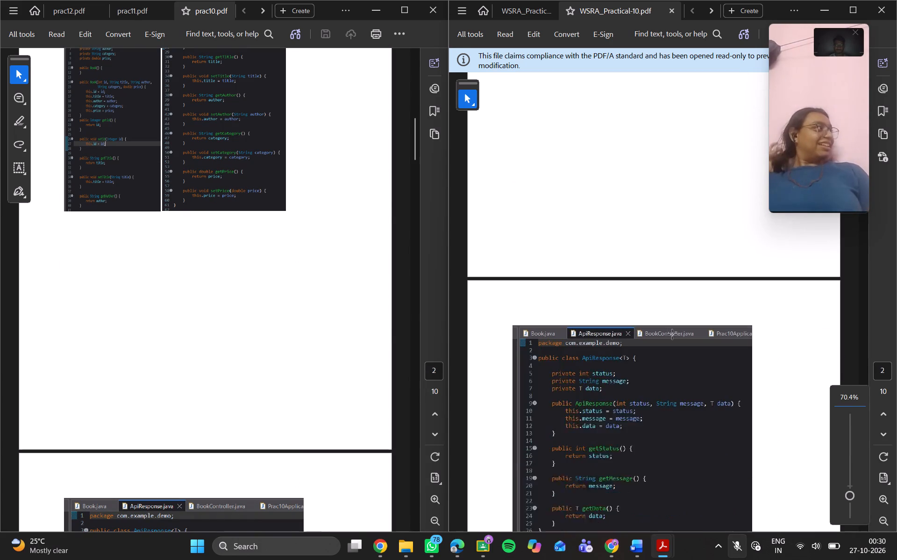
pyautogui.scroll(-8, 673, 335)
pyautogui.scroll(-20, 141, 349)
pyautogui.scroll(-20, 141, 349)
pyautogui.scroll(-3, 141, 349)
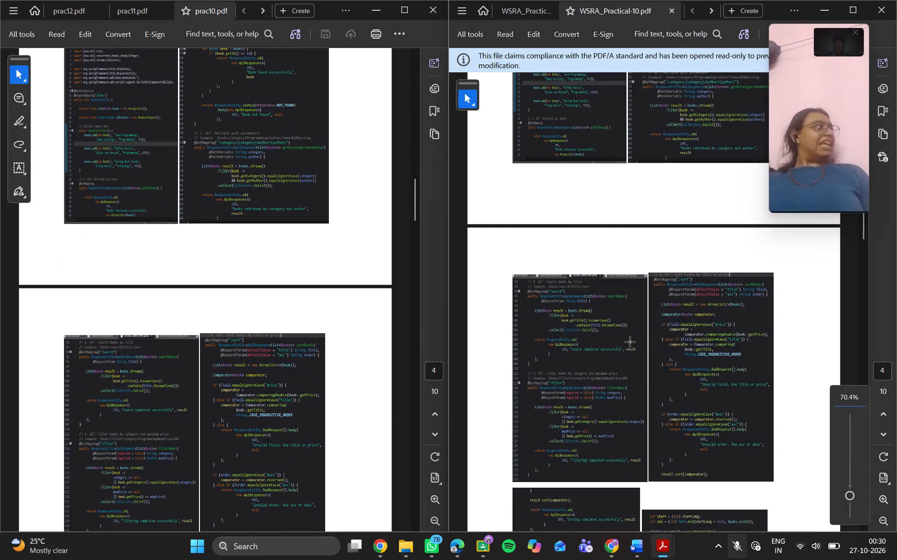
pyautogui.scroll(-20, 631, 343)
pyautogui.scroll(-20, 631, 343)
pyautogui.scroll(-18, 631, 343)
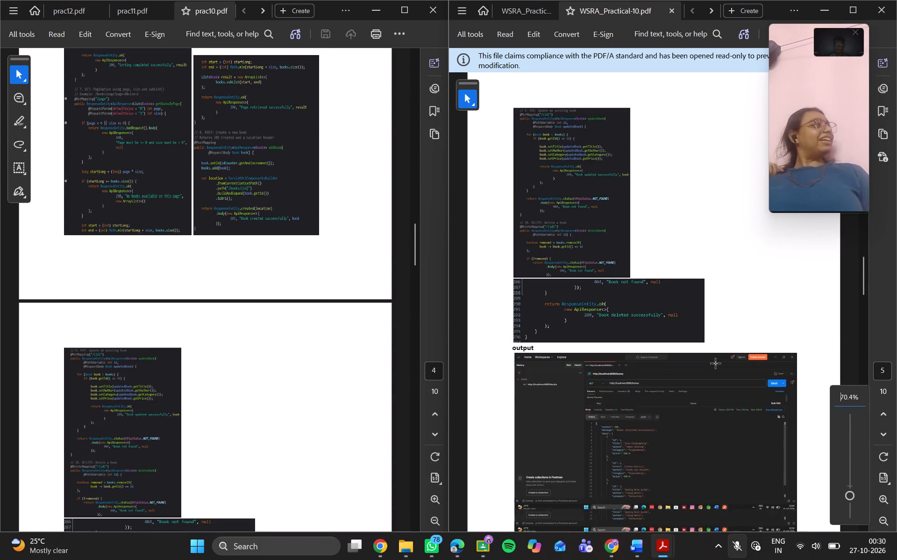
# Compare the output screenshots in prac10 with those in WSRA_Practical-10 through the last page of both PDFs.
pyautogui.scroll(-20, 716, 364)
pyautogui.scroll(-20, 716, 364)
pyautogui.scroll(-8, 716, 364)
pyautogui.scroll(-3, 53, 348)
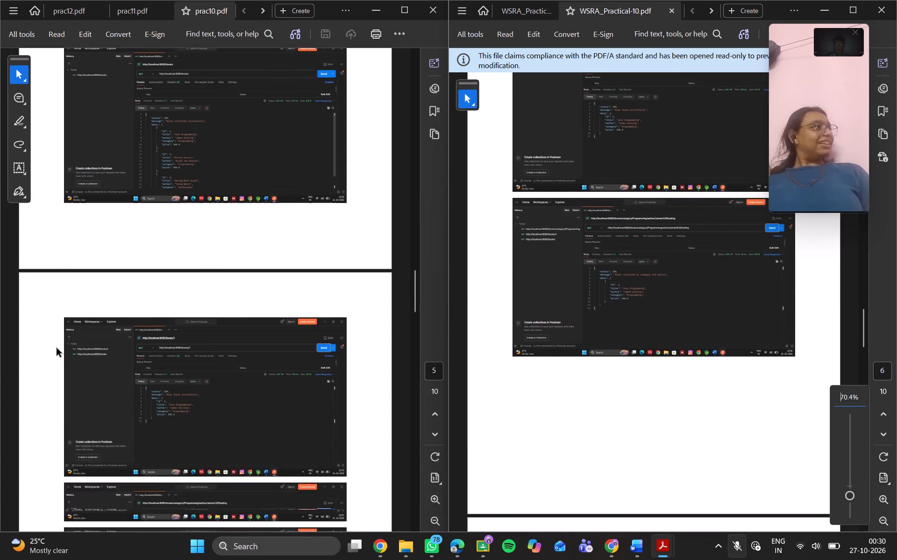
pyautogui.scroll(-20, 57, 348)
pyautogui.scroll(-20, 57, 348)
pyautogui.scroll(-17, 57, 348)
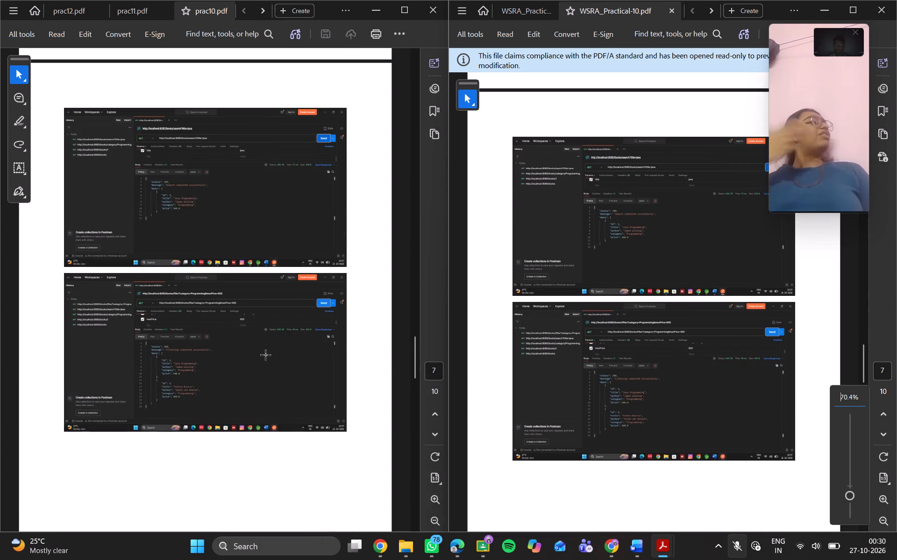
pyautogui.scroll(-20, 266, 356)
pyautogui.scroll(-20, 266, 356)
pyautogui.scroll(-17, 266, 356)
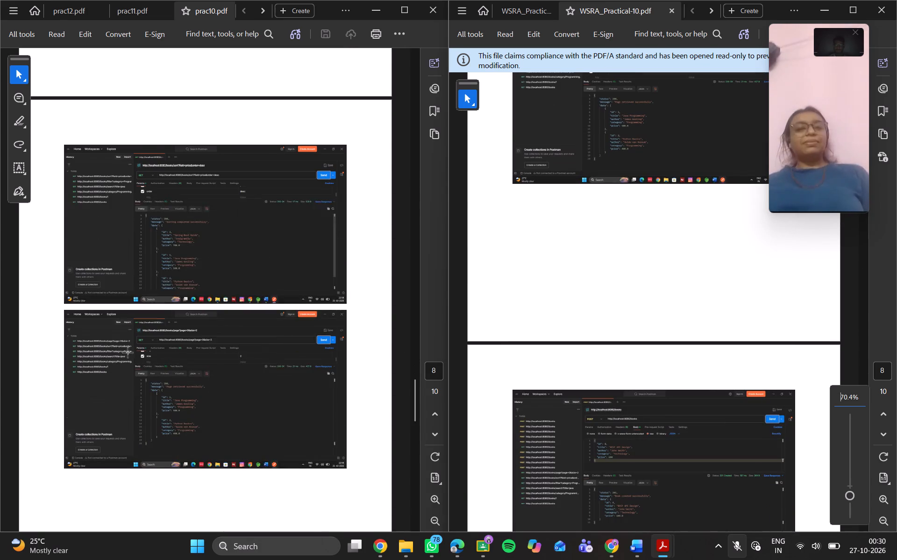
pyautogui.scroll(-5, 128, 353)
pyautogui.scroll(1, 133, 346)
pyautogui.scroll(-20, 134, 346)
pyautogui.scroll(-20, 134, 346)
pyautogui.scroll(-9, 134, 346)
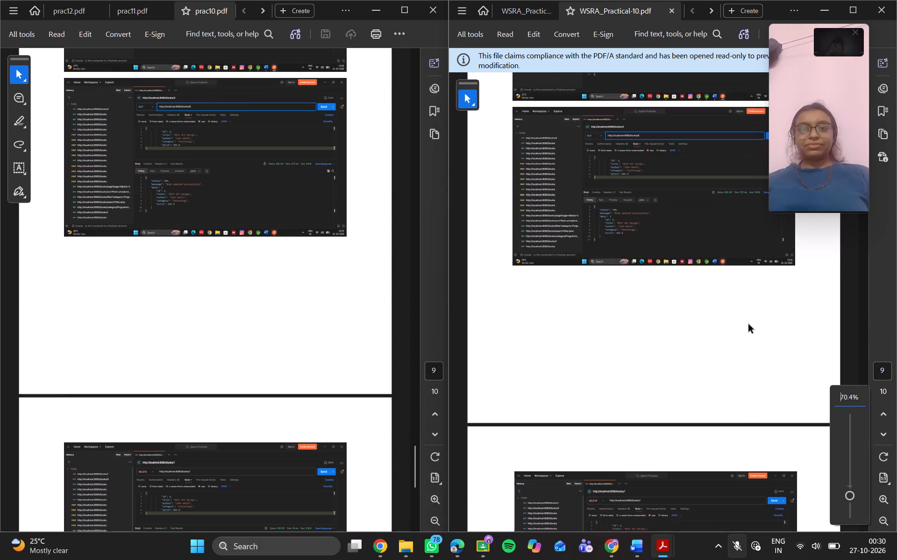
pyautogui.scroll(-20, 748, 324)
pyautogui.scroll(-20, 748, 324)
pyautogui.scroll(-4, 748, 324)
pyautogui.scroll(1, 67, 330)
pyautogui.scroll(-9, 67, 330)
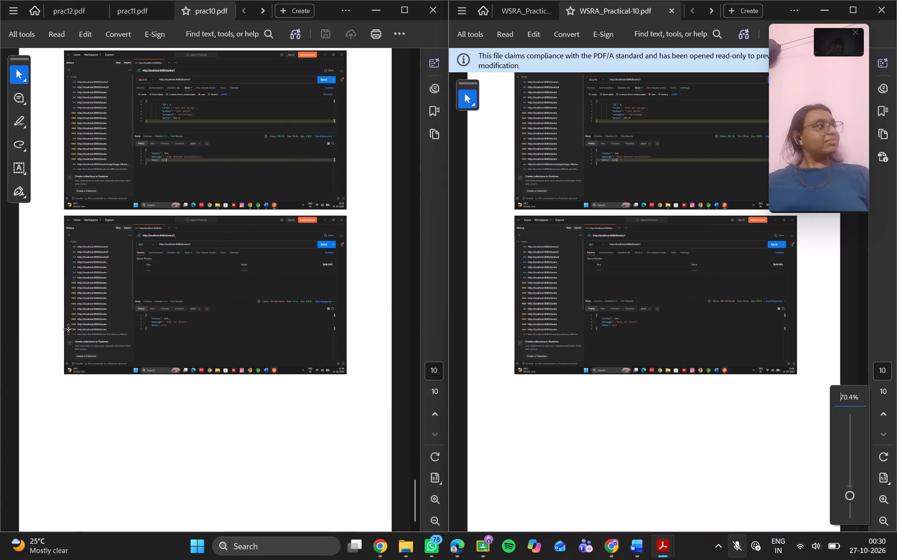
# Close the WSRA_Practical-10 and prac10 PDFs.
pyautogui.hotkey('ctrl', 'w')
pyautogui.click(179, 295)
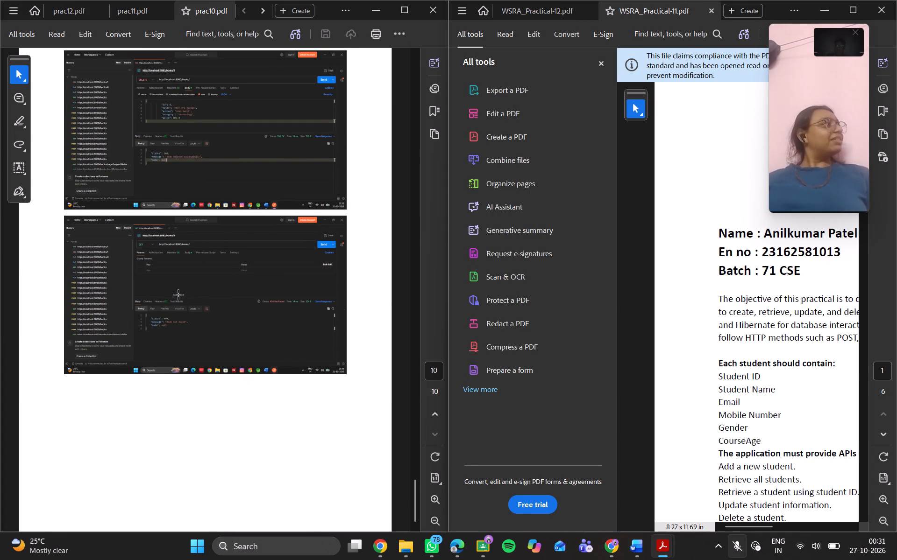
pyautogui.hotkey('ctrl', 'w')
# Compare the heading, problem statement and code pages of prac11 and WSRA_Practical-11 side by side.
pyautogui.press('Escape')
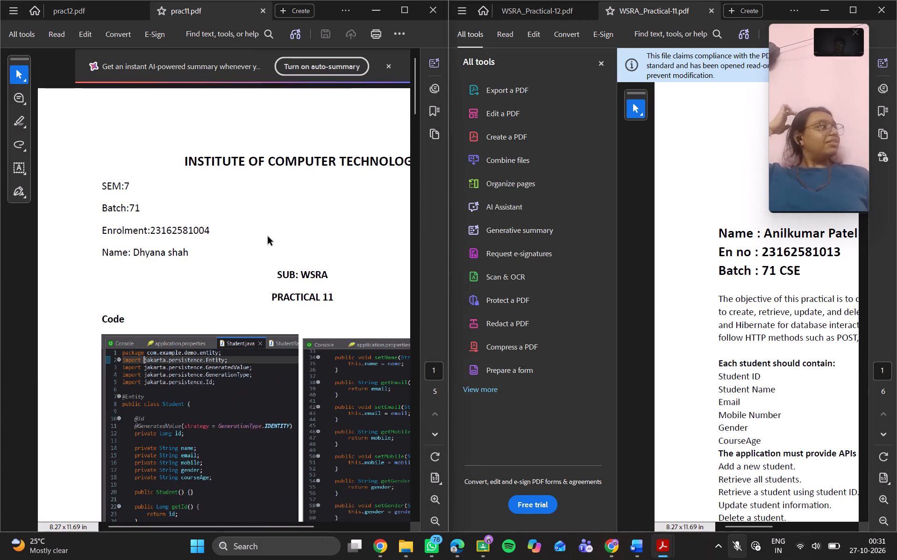
pyautogui.click(683, 250)
pyautogui.press('Escape')
pyautogui.hscroll(-1, 661, 205)
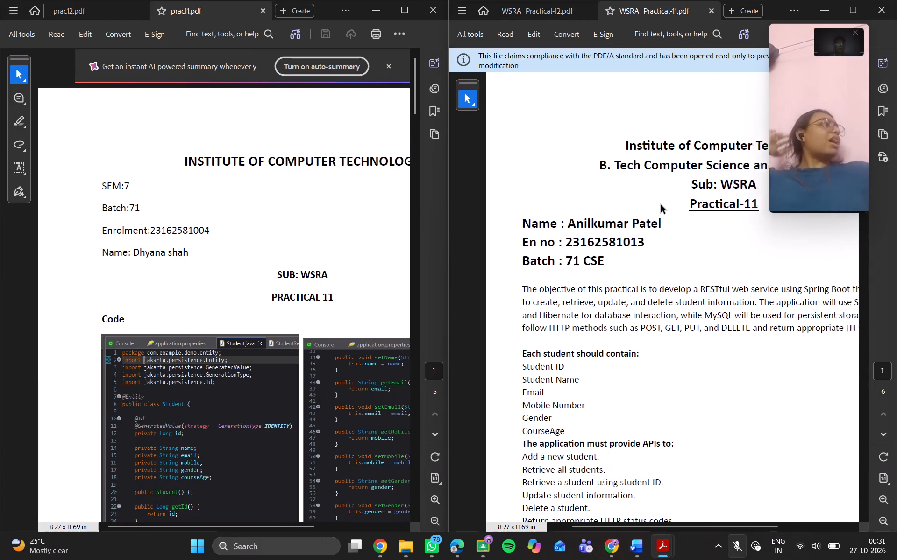
pyautogui.hscroll(-1, 661, 205)
pyautogui.keyDown('ctrl'); pyautogui.scroll(-3, 661, 205); pyautogui.keyUp('ctrl')
pyautogui.scroll(-6, 190, 273)
pyautogui.keyDown('ctrl'); pyautogui.scroll(-2, 238, 269); pyautogui.keyUp('ctrl')
pyautogui.hscroll(-1, 239, 269)
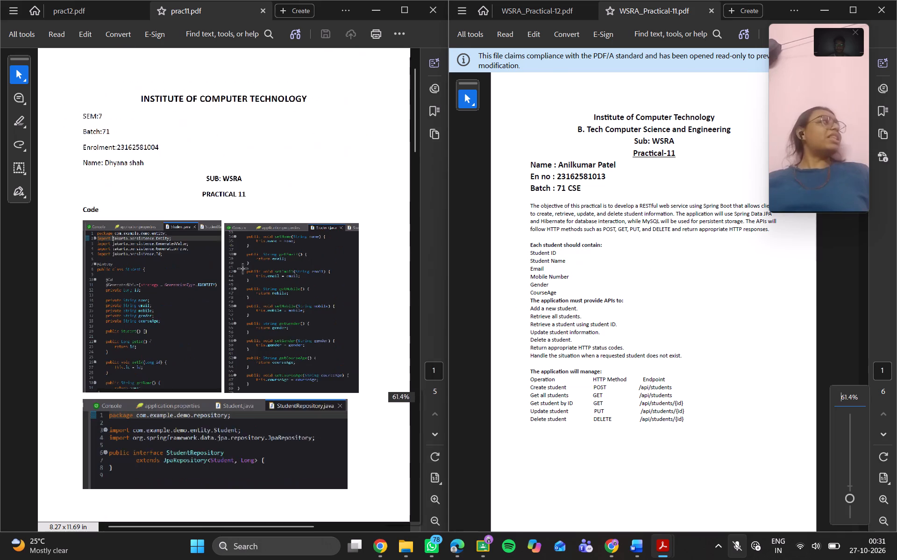
pyautogui.hscroll(-1, 243, 269)
pyautogui.scroll(-20, 548, 303)
pyautogui.scroll(-2, 548, 303)
pyautogui.scroll(-7, 242, 312)
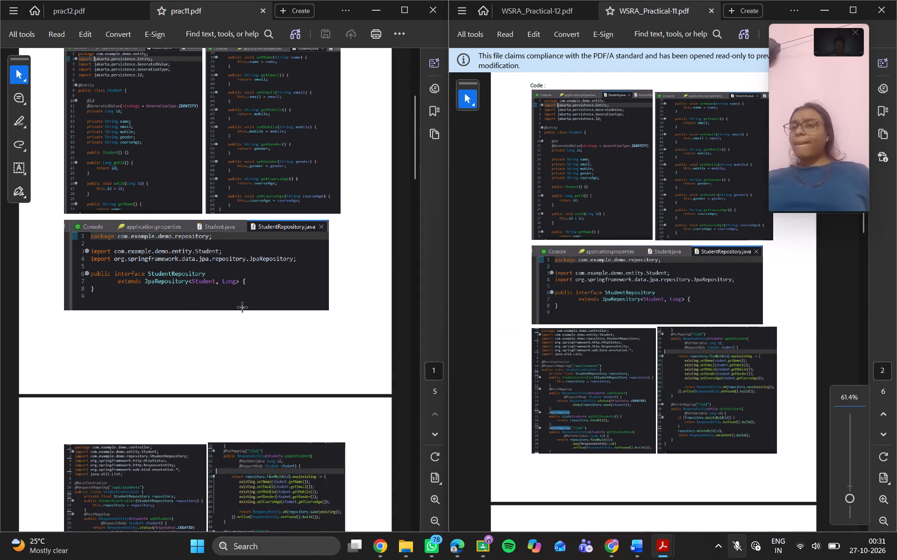
pyautogui.scroll(-15, 243, 308)
# Compare the output screenshots in WSRA_Practical-11 with those in prac11 through the last page of both PDFs.
pyautogui.scroll(-20, 769, 316)
pyautogui.scroll(-2, 769, 316)
pyautogui.scroll(-20, 244, 329)
pyautogui.scroll(-8, 244, 329)
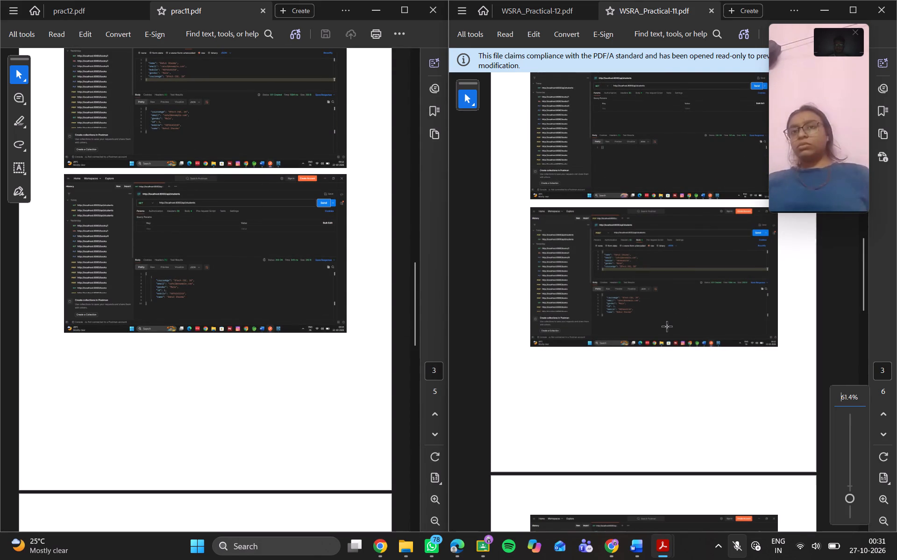
pyautogui.scroll(9, 667, 327)
pyautogui.scroll(-8, 667, 325)
pyautogui.scroll(-13, 667, 325)
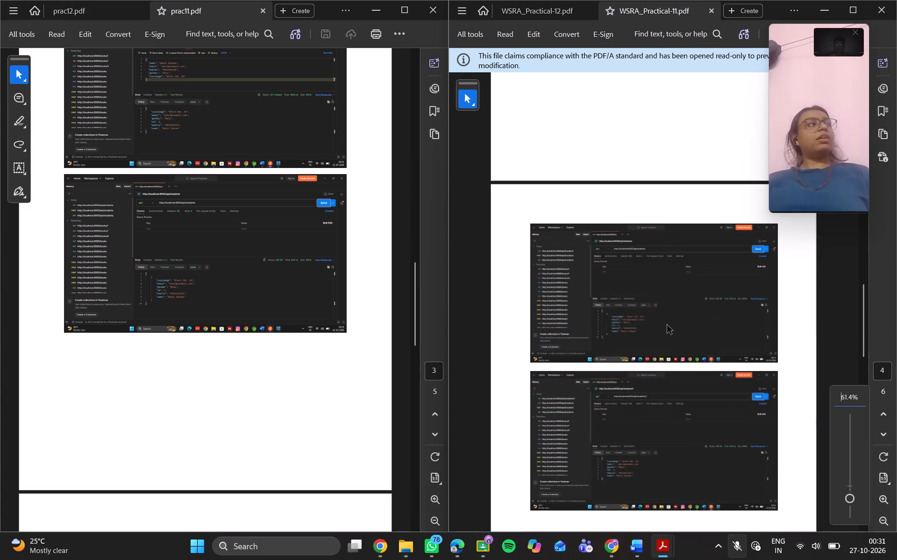
pyautogui.scroll(-20, 667, 325)
pyautogui.scroll(-19, 667, 325)
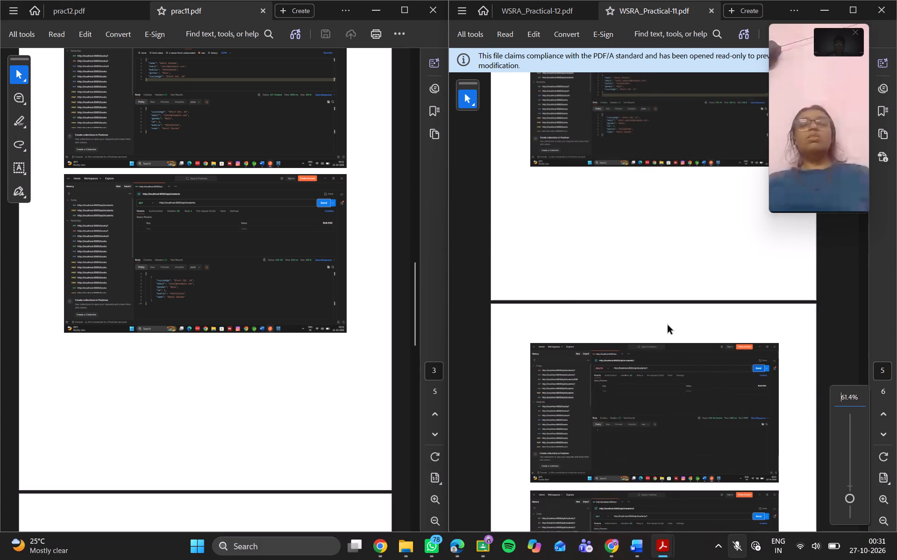
pyautogui.scroll(-20, 668, 325)
pyautogui.scroll(-1, 668, 325)
pyautogui.scroll(8, 235, 346)
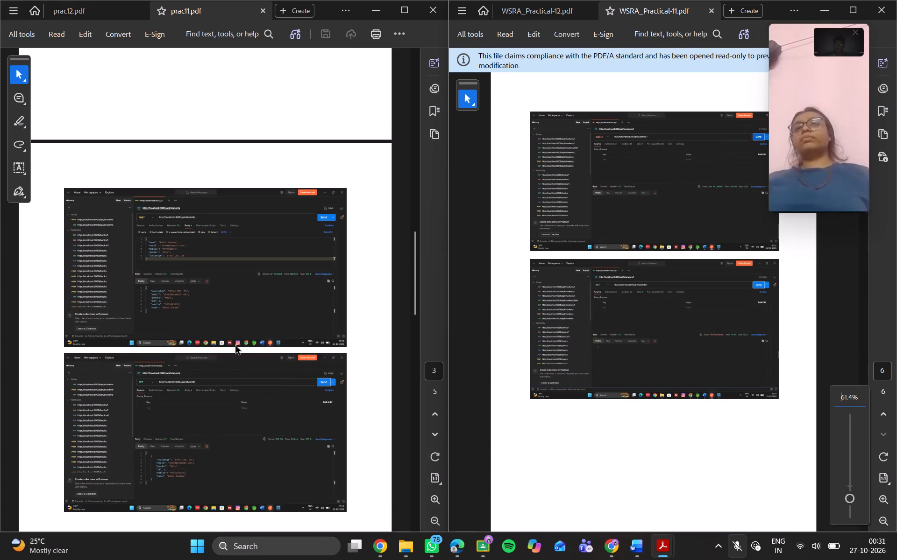
pyautogui.scroll(13, 235, 346)
pyautogui.scroll(-10, 235, 346)
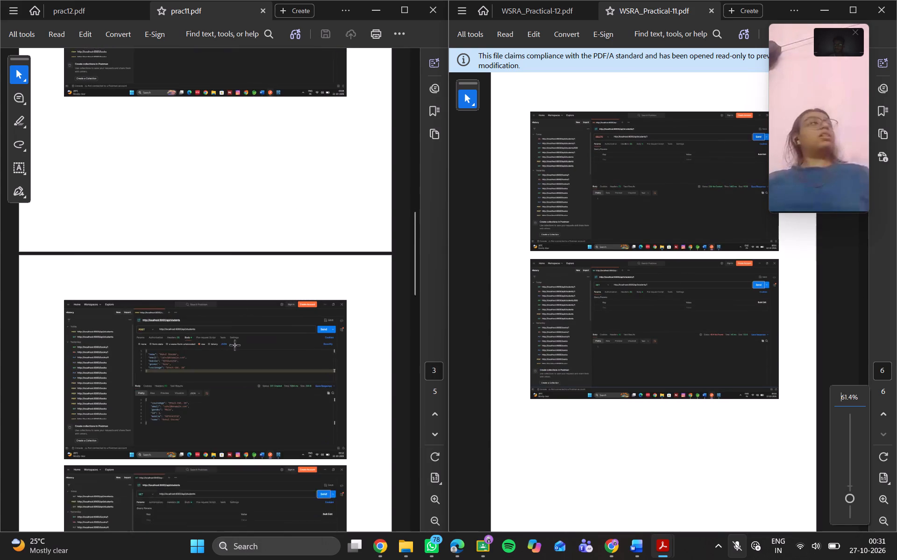
pyautogui.scroll(-15, 235, 346)
pyautogui.scroll(2, 236, 345)
pyautogui.scroll(-20, 236, 345)
pyautogui.scroll(-9, 236, 345)
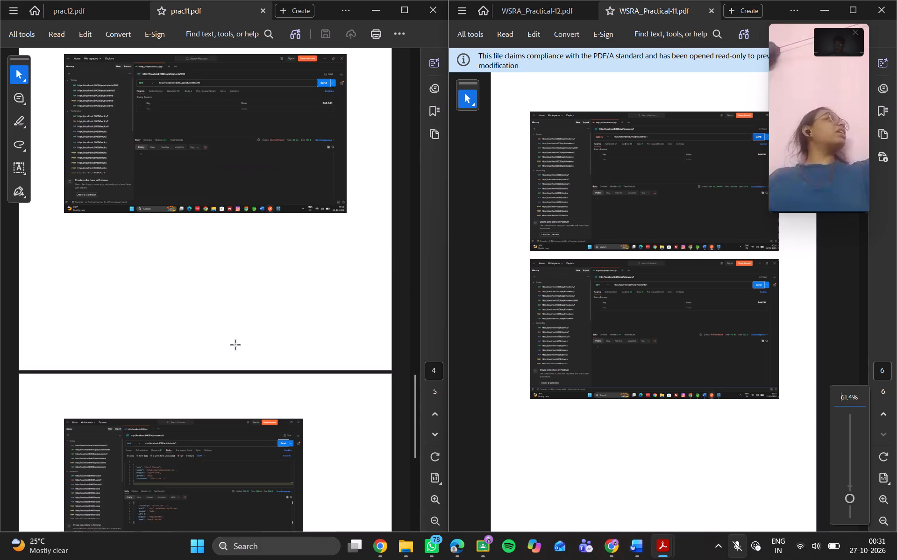
pyautogui.scroll(-17, 236, 345)
pyautogui.scroll(-20, 236, 344)
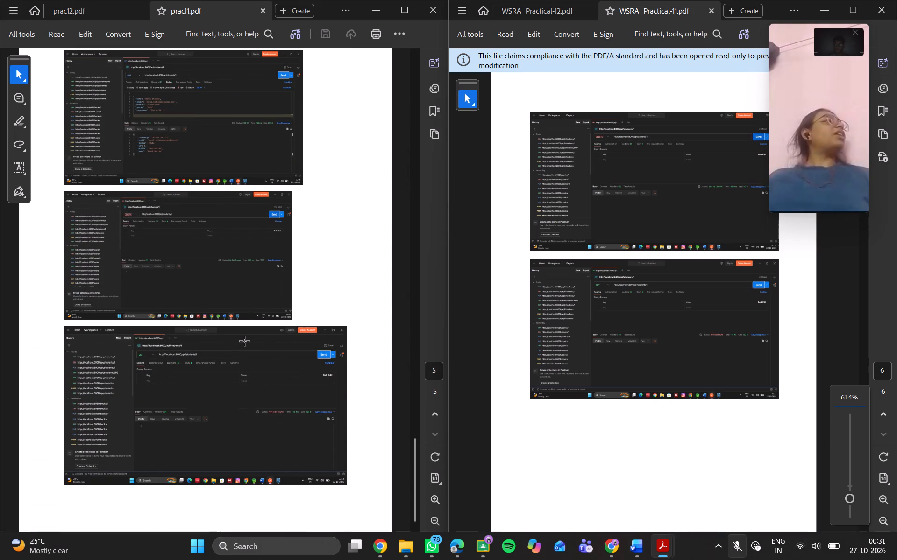
# Close the WSRA_Practical-11 and prac11 PDFs.
pyautogui.hotkey('ctrl', 'w')
pyautogui.click(263, 309)
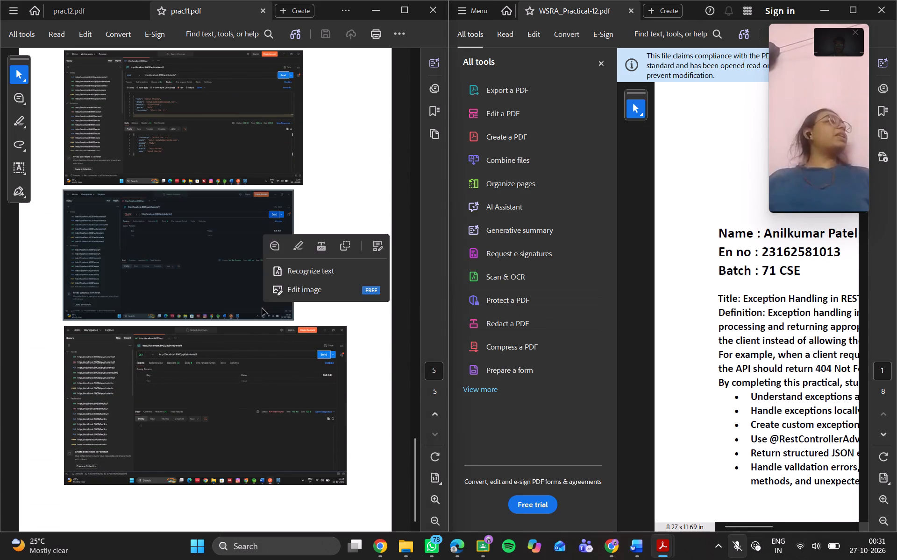
pyautogui.hotkey('ctrl', 'w')
# Compare the heading, problem statement and code pages of prac12 and WSRA_Practical-12 side by side.
pyautogui.press('`')
pyautogui.press('Escape')
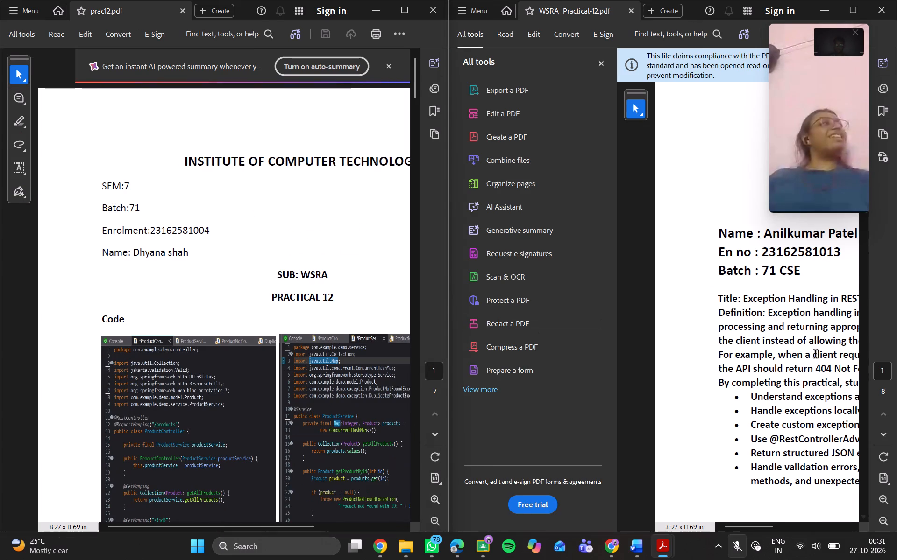
pyautogui.click(815, 355)
pyautogui.press('Escape')
pyautogui.press('Escape')
pyautogui.keyDown('ctrl'); pyautogui.scroll(-2, 749, 351); pyautogui.keyUp('ctrl')
pyautogui.hscroll(-3, 749, 351)
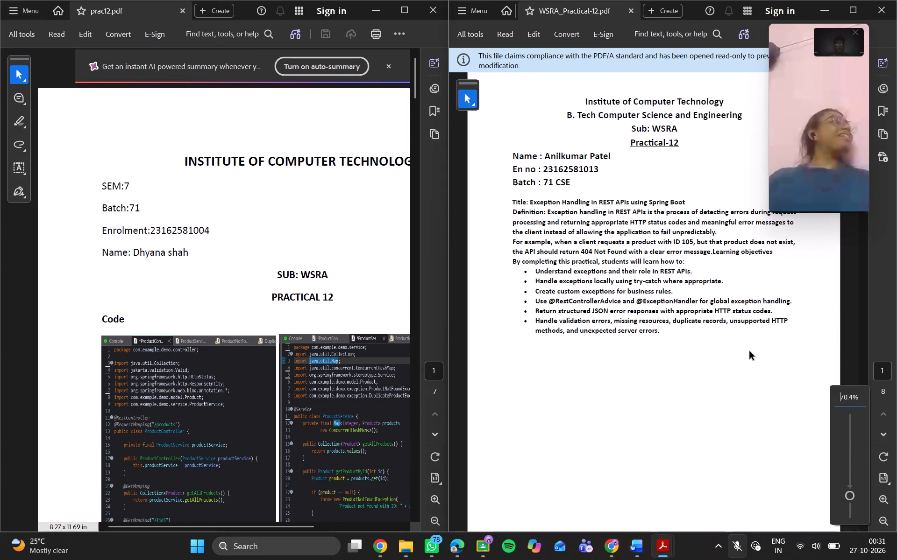
pyautogui.hscroll(-3, 749, 351)
pyautogui.scroll(-4, 375, 338)
pyautogui.keyDown('ctrl'); pyautogui.scroll(-2, 366, 320); pyautogui.keyUp('ctrl')
pyautogui.scroll(-7, 366, 320)
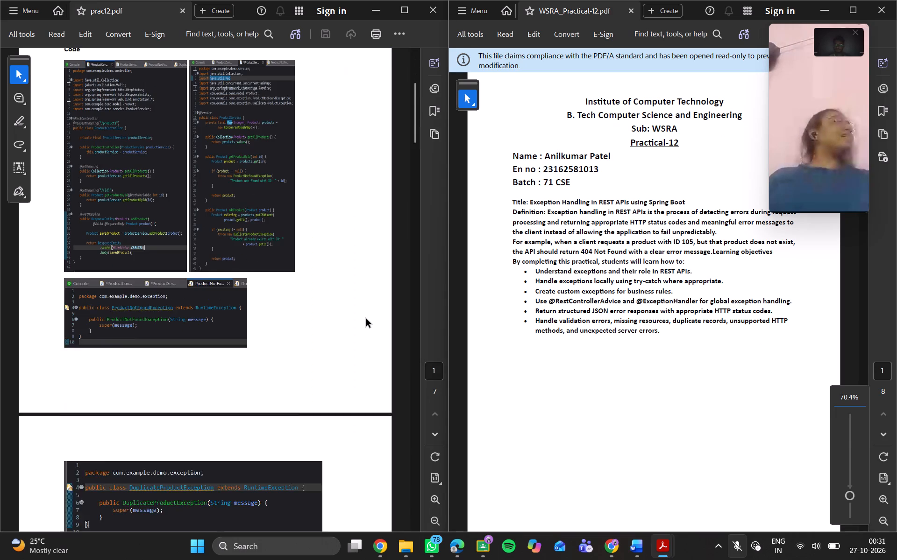
pyautogui.scroll(-20, 366, 319)
pyautogui.scroll(-10, 366, 319)
pyautogui.scroll(-17, 637, 331)
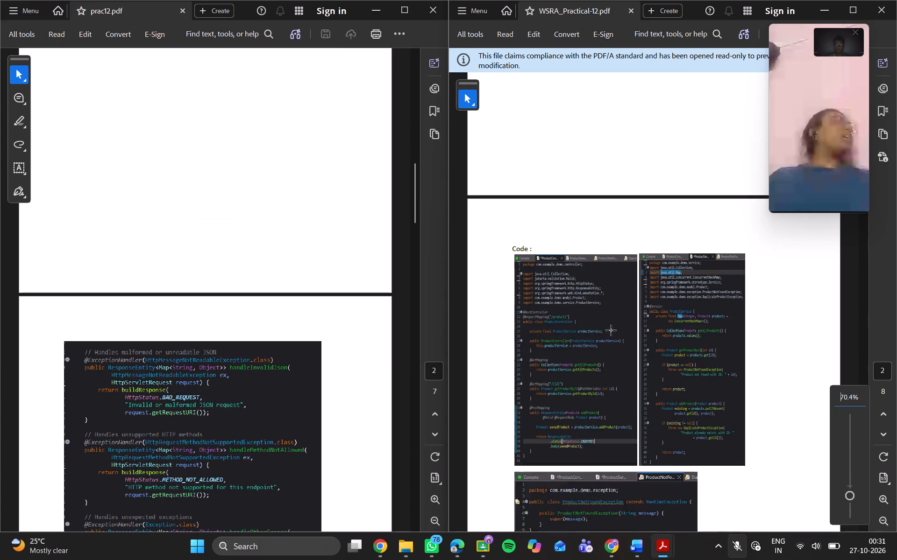
pyautogui.scroll(-20, 612, 331)
pyautogui.scroll(-12, 612, 331)
pyautogui.scroll(-5, 130, 351)
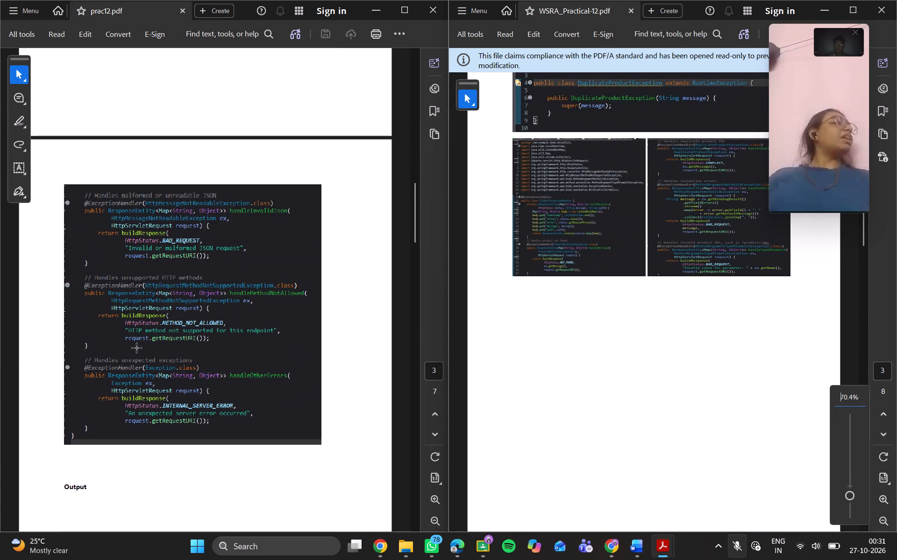
pyautogui.scroll(-20, 137, 349)
pyautogui.scroll(-10, 137, 349)
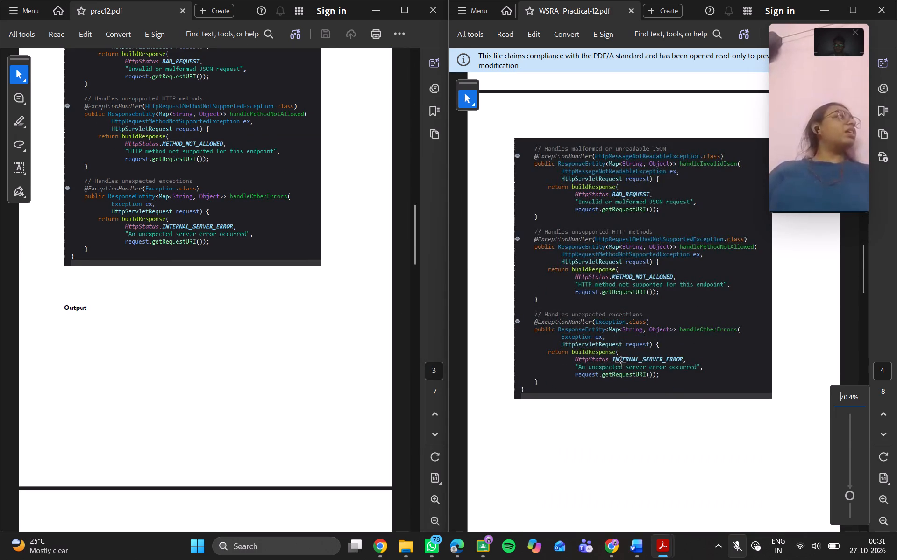
# Compare the output screenshots in prac12 with those in WSRA_Practical-12 through the last page of both PDFs.
pyautogui.scroll(-15, 621, 362)
pyautogui.scroll(-15, 621, 362)
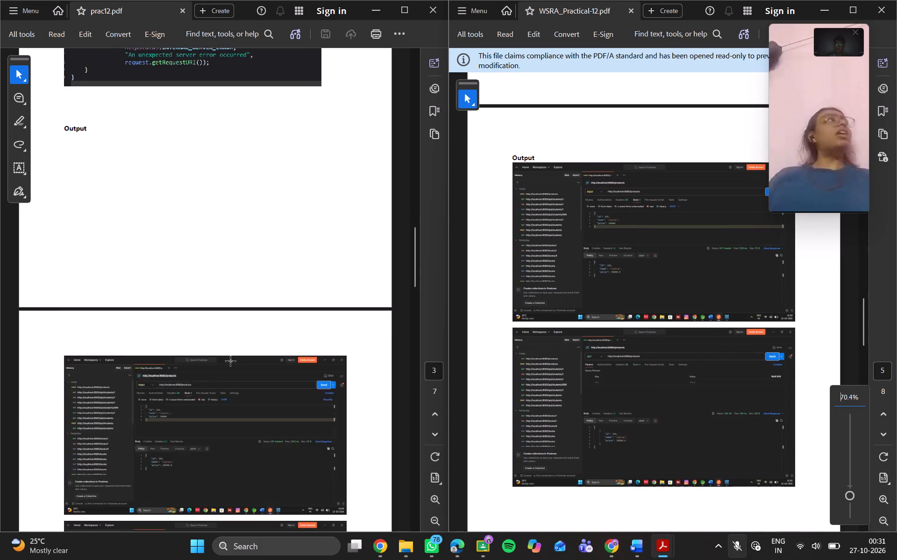
pyautogui.scroll(-15, 231, 362)
pyautogui.scroll(-9, 587, 339)
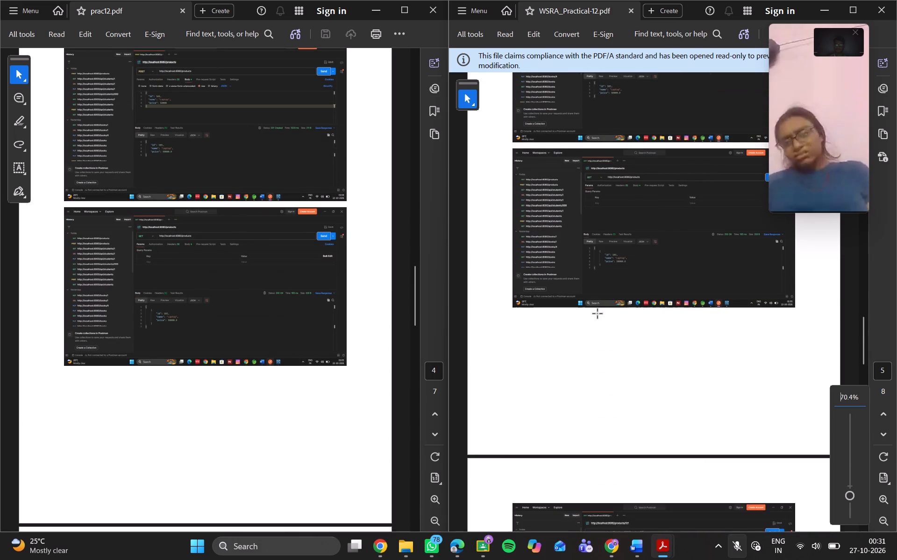
pyautogui.scroll(-20, 598, 314)
pyautogui.scroll(-20, 598, 314)
pyautogui.scroll(-1, 598, 314)
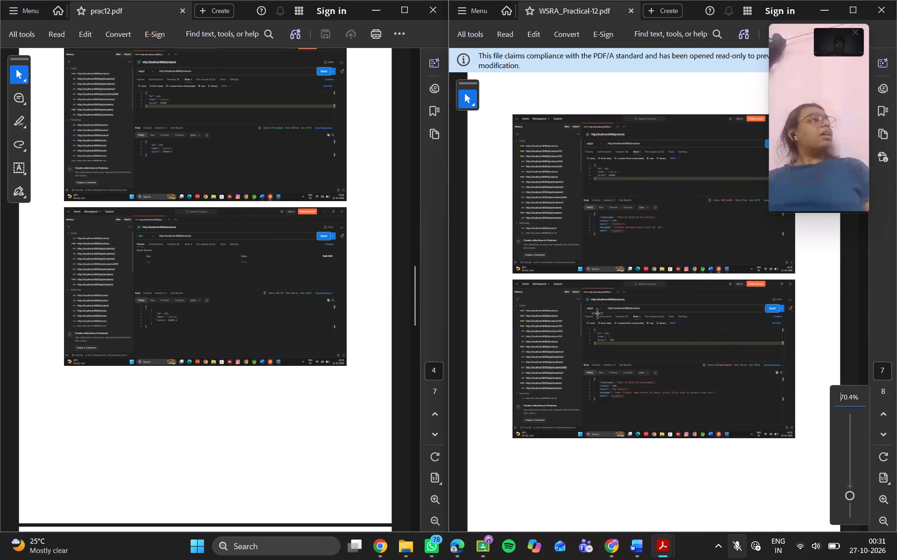
pyautogui.scroll(-20, 598, 314)
pyautogui.scroll(-15, 598, 314)
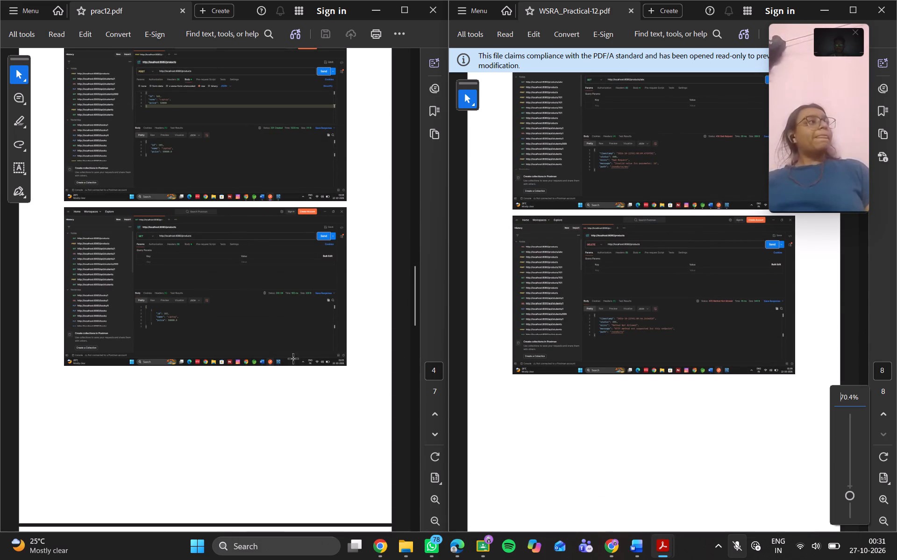
pyautogui.scroll(12, 260, 322)
pyautogui.scroll(-6, 260, 323)
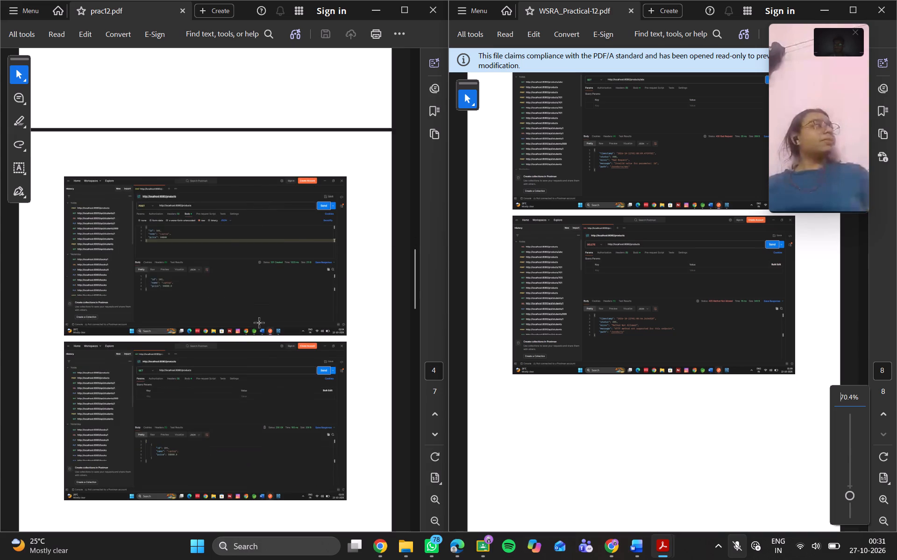
pyautogui.scroll(-20, 260, 323)
pyautogui.scroll(-20, 260, 323)
pyautogui.scroll(-11, 260, 323)
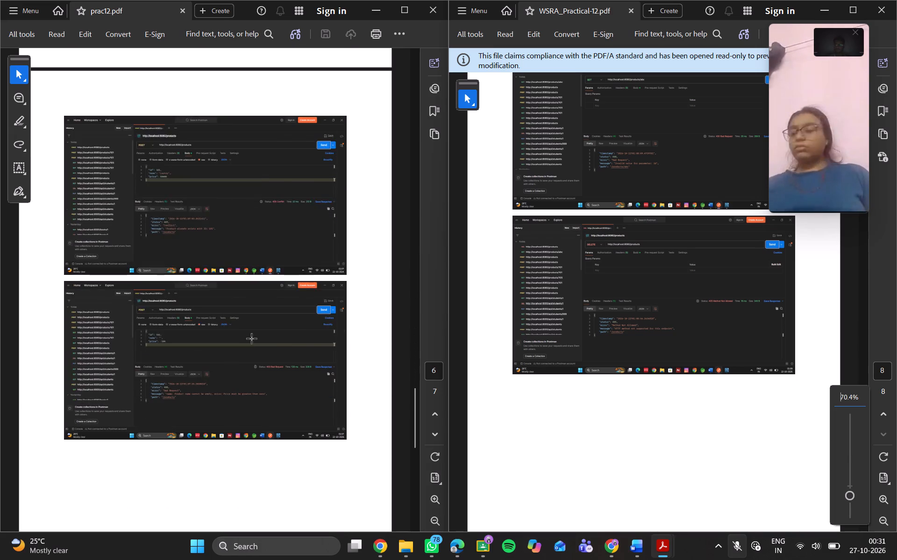
pyautogui.scroll(-20, 252, 339)
pyautogui.scroll(-20, 252, 339)
pyautogui.scroll(-2, 252, 339)
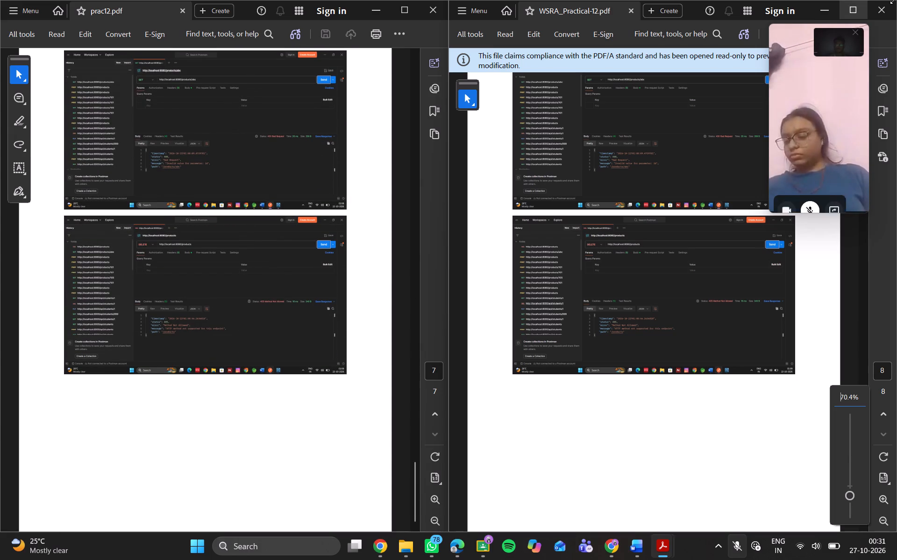
# Close both Acrobat windows, the ones showing WSRA_Practical-12 and prac12.
pyautogui.click(890, 18)
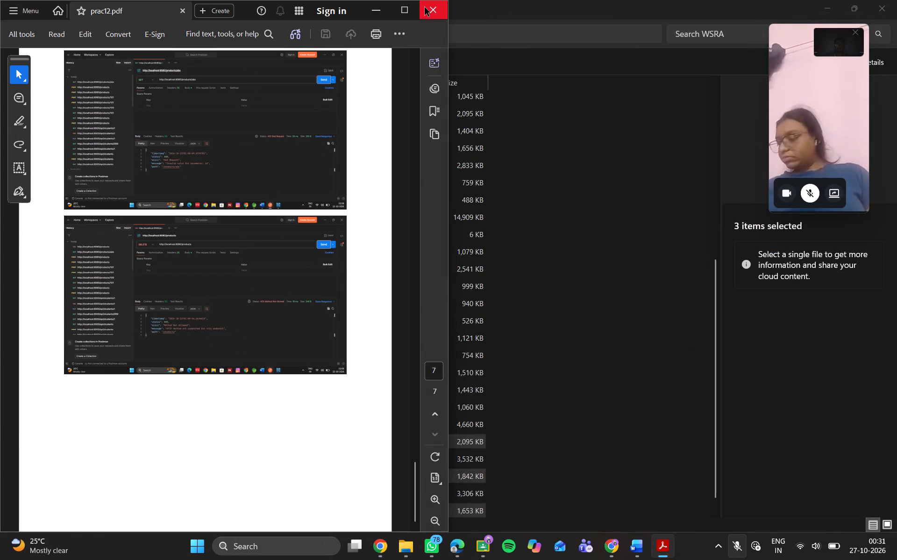
pyautogui.click(425, 7)
# Switch to Google Classroom and open the full instructions page of the Experiment-9 assignment in the 2026_WSRA_2CSE715 class.
pyautogui.click(510, 541)
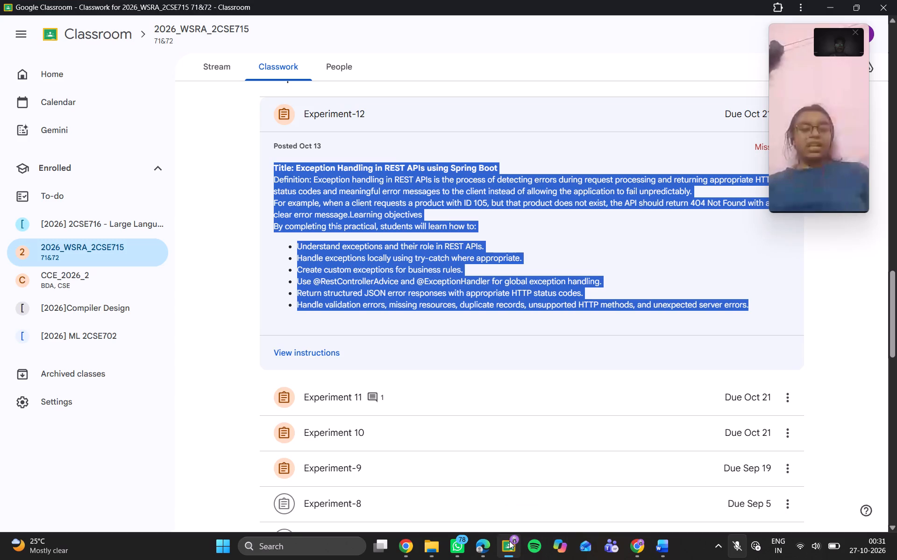
pyautogui.click(408, 469)
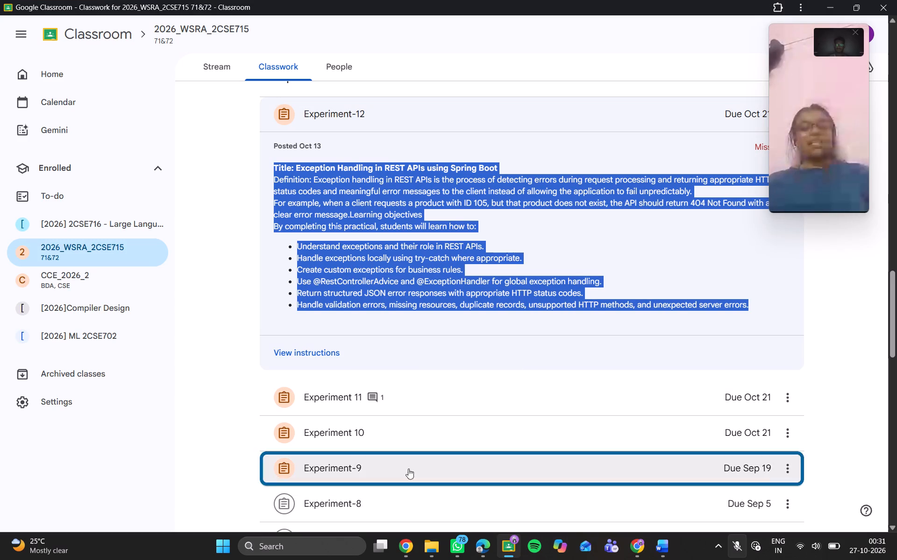
pyautogui.click(312, 494)
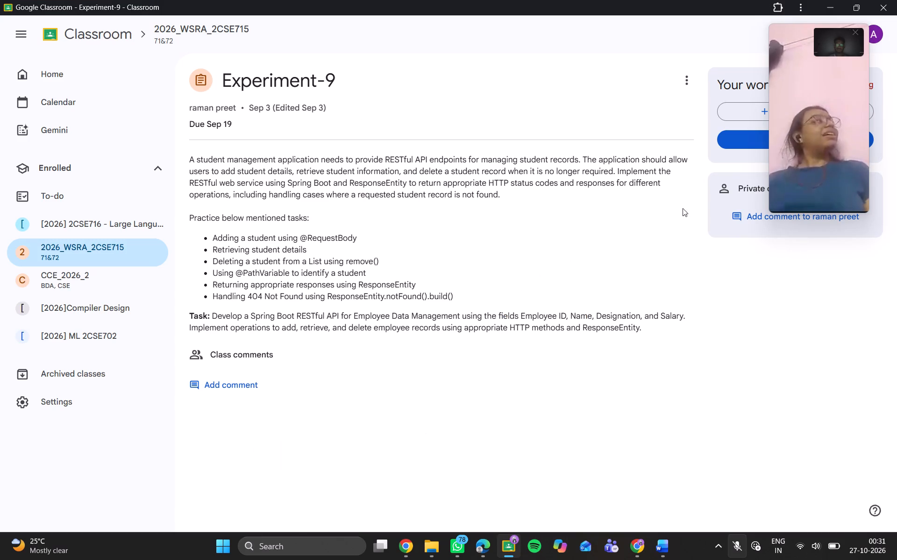
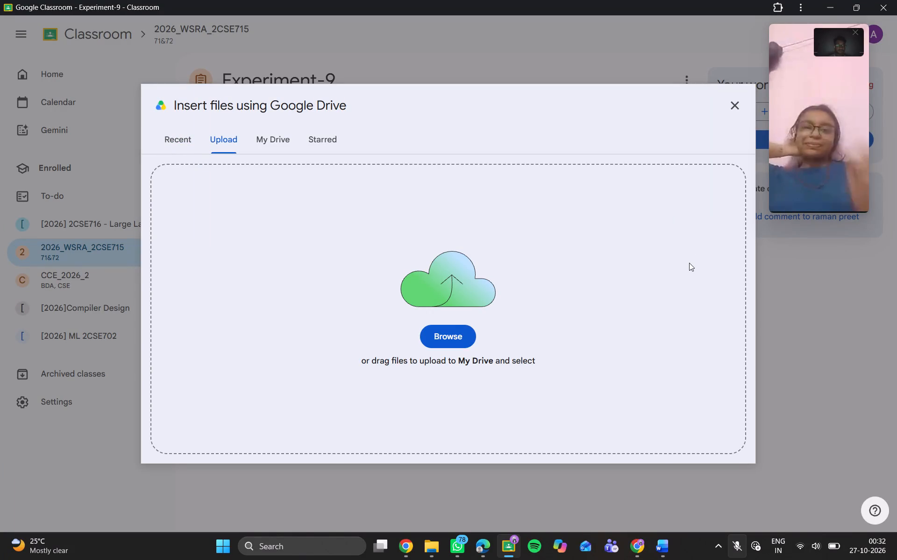
# Upload the WSRA_Practical-9 PDF from the SEM-7 WSRA folder as the attachment for the Experiment-9 assignment.
pyautogui.click(461, 344)
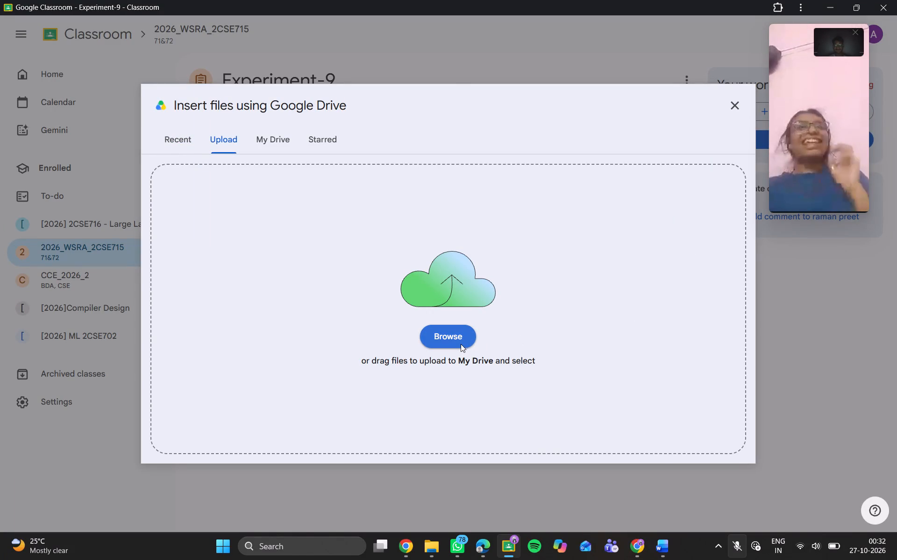
pyautogui.scroll(-3, 168, 164)
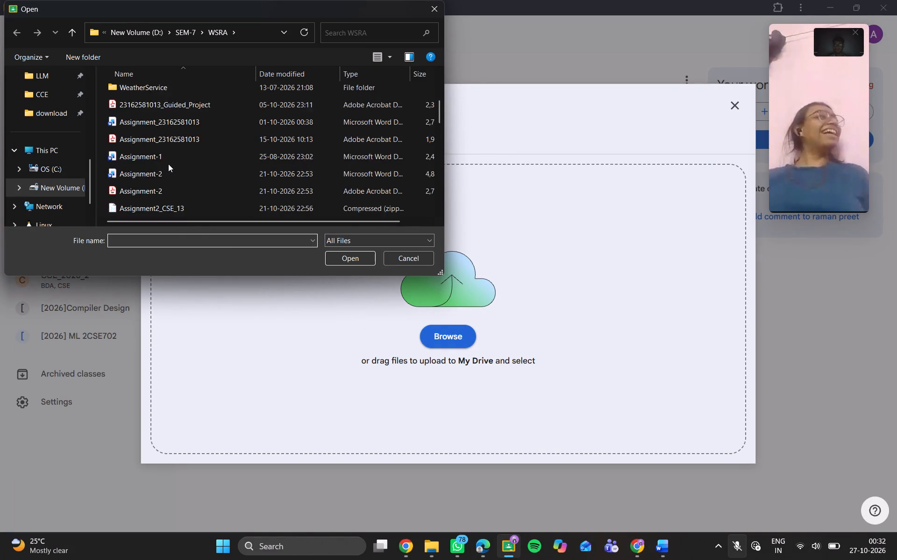
pyautogui.scroll(-9, 168, 164)
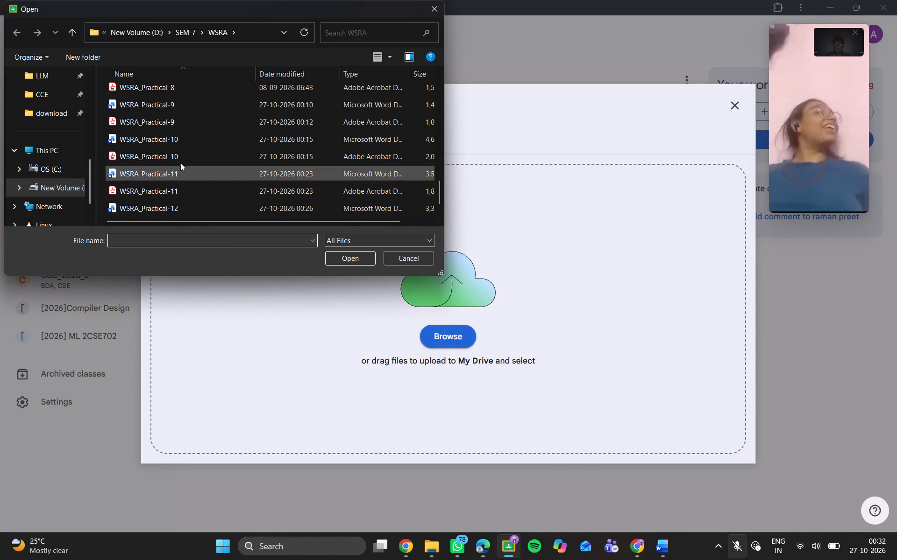
pyautogui.doubleClick(190, 125)
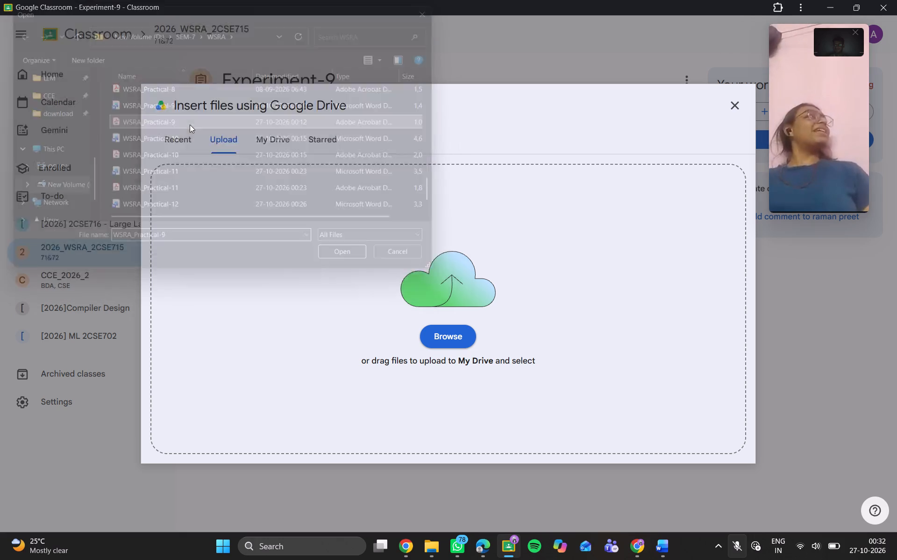
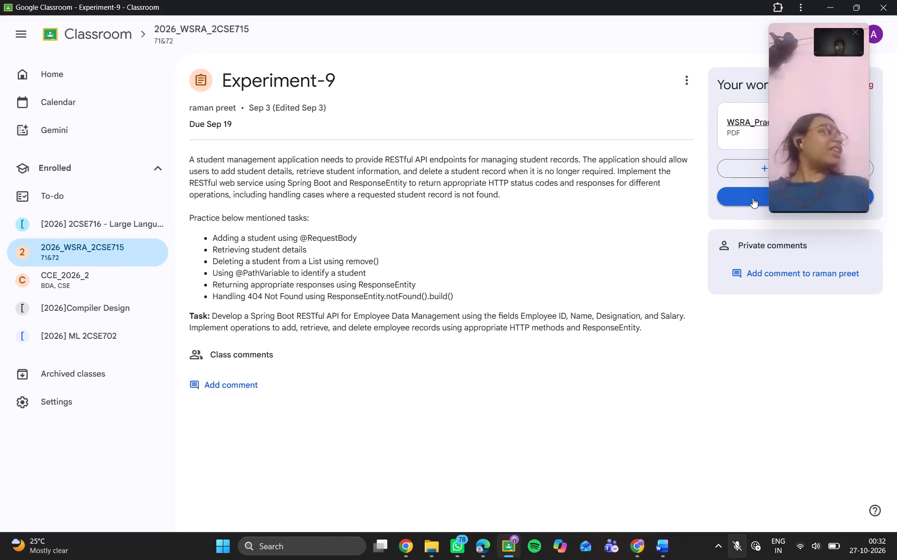
# Turn in the Experiment-9 assignment with the attached WSRA_Practical-9 PDF.
pyautogui.click(746, 199)
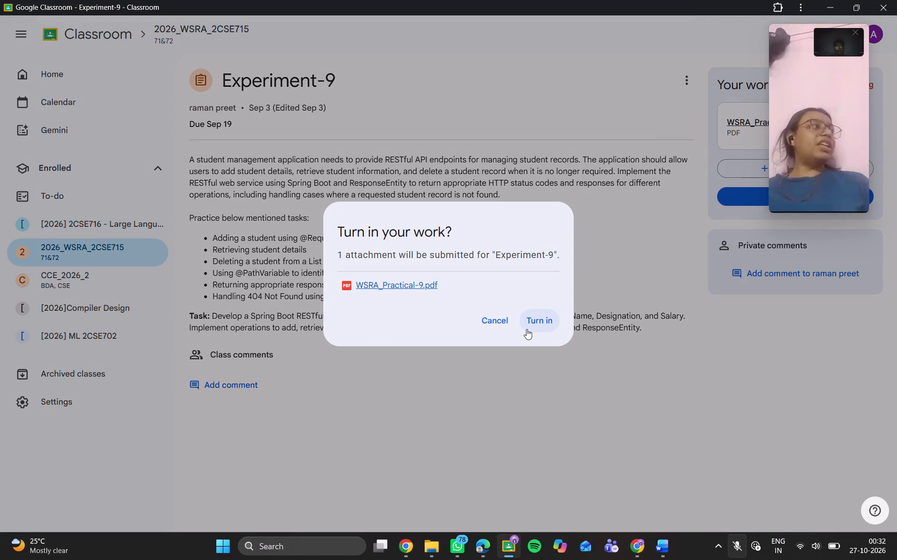
pyautogui.click(527, 329)
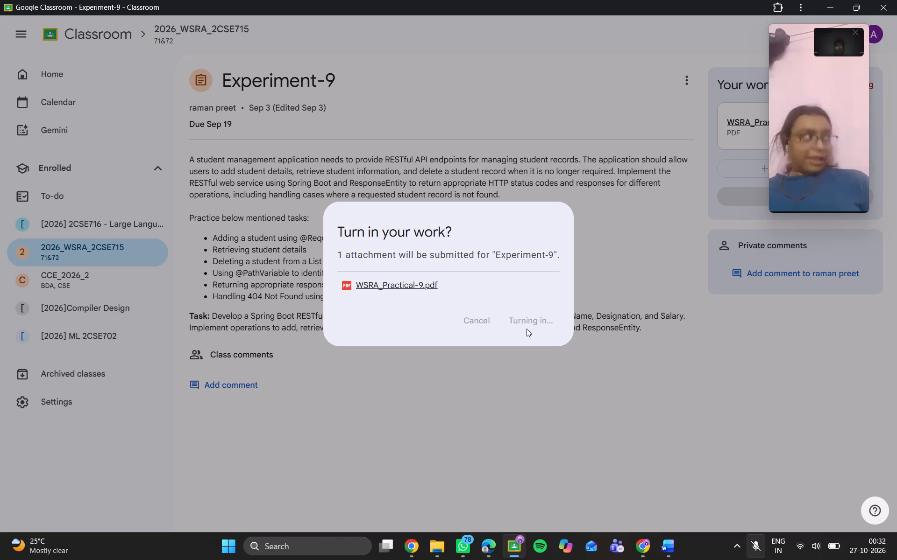
# Return to the 2026_WSRA_2CSE715 classwork list and open the full instructions page of the Experiment 10 assignment.
pyautogui.hscroll(12, 600, 283)
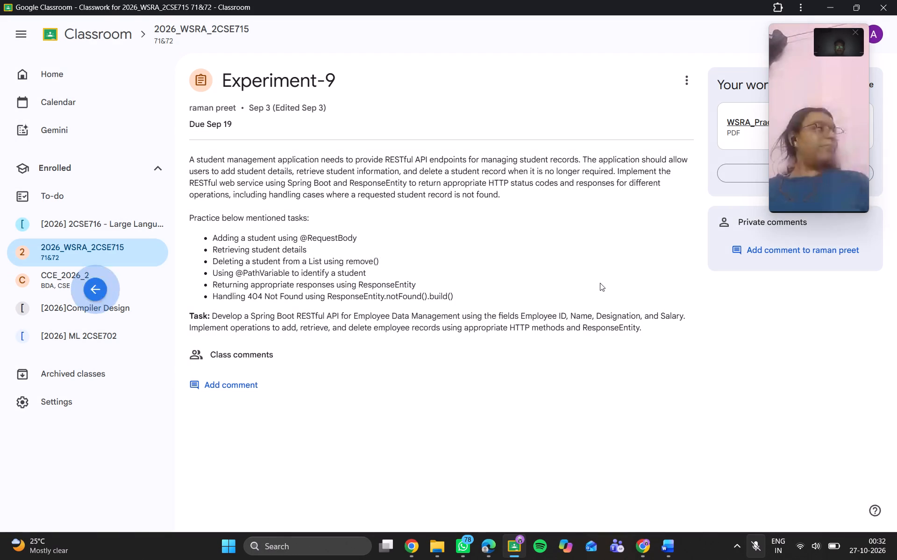
pyautogui.click(434, 181)
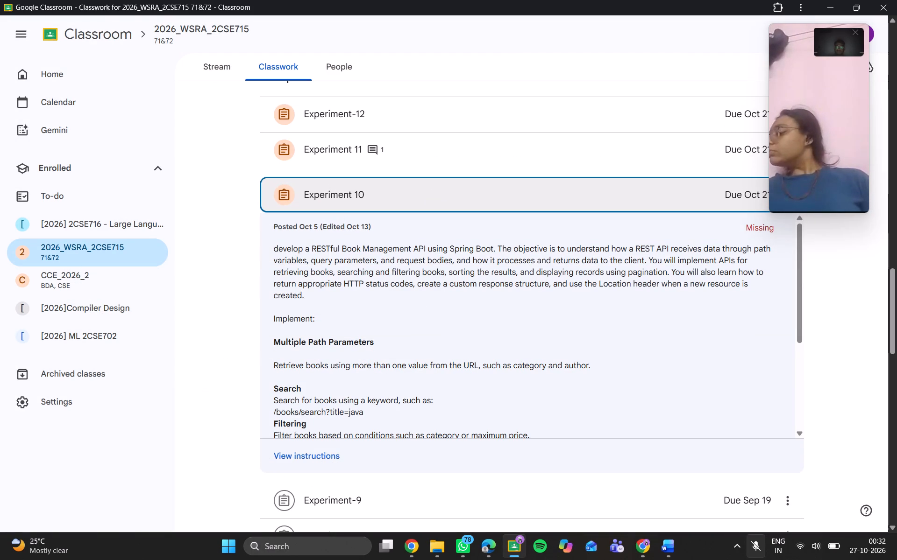
pyautogui.click(316, 453)
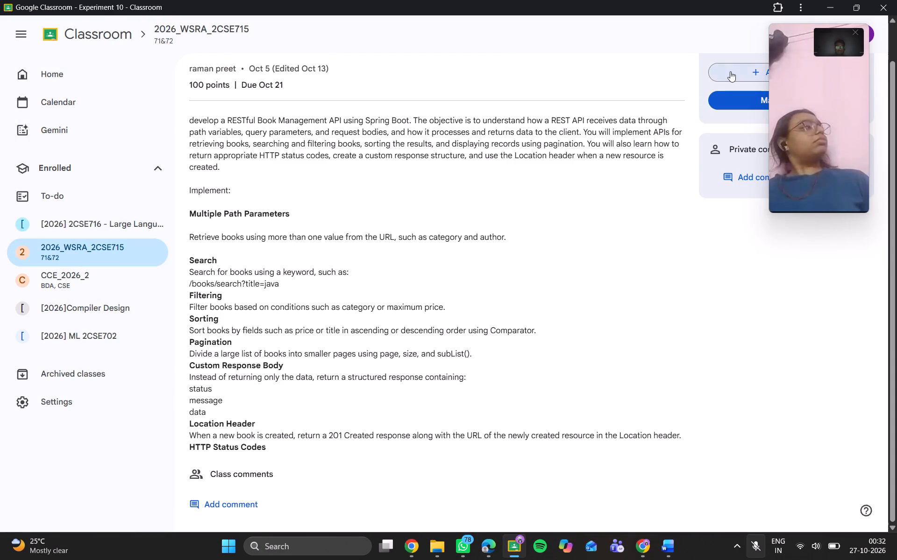
# Upload the WSRA_Practical-10 PDF from the SEM-7 WSRA folder as the attachment for the Experiment 10 assignment.
pyautogui.click(730, 71)
pyautogui.click(733, 153)
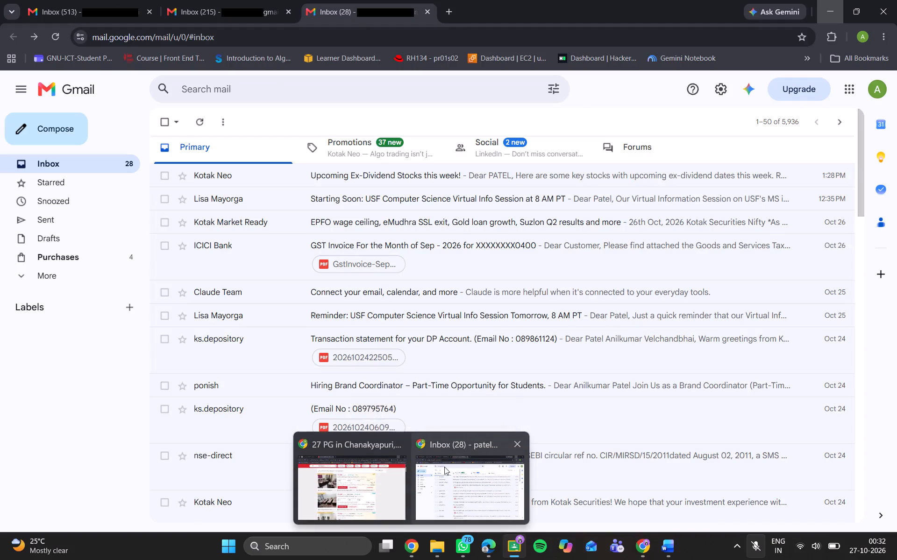
pyautogui.click(445, 340)
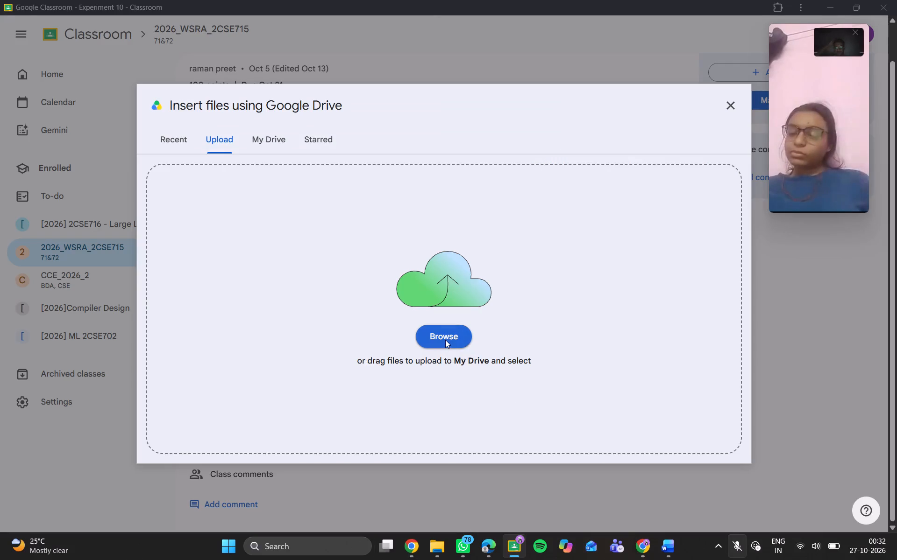
pyautogui.scroll(-7, 193, 163)
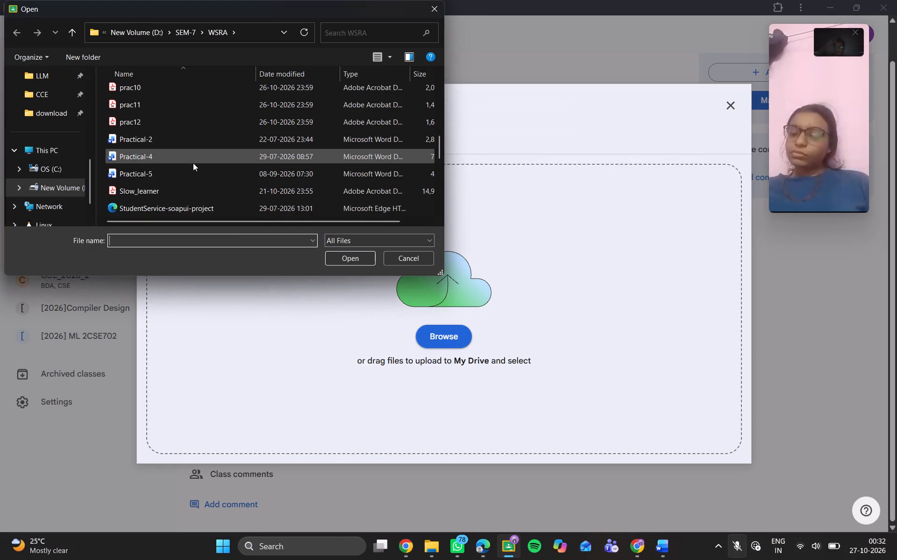
pyautogui.scroll(-4, 193, 167)
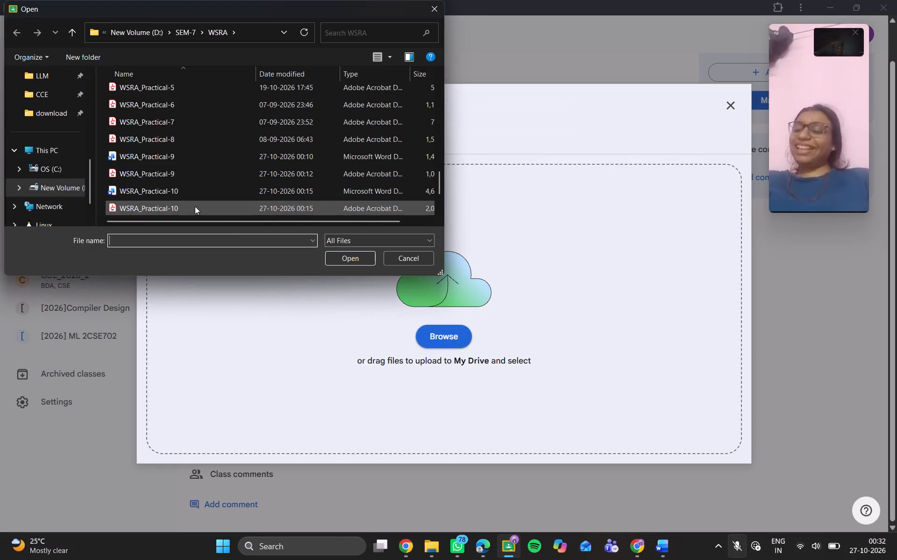
# Choose the WSRA_Practical-10 PDF from the SEM-7 WSRA folder and upload it as the Experiment 10 attachment.
pyautogui.doubleClick(195, 206)
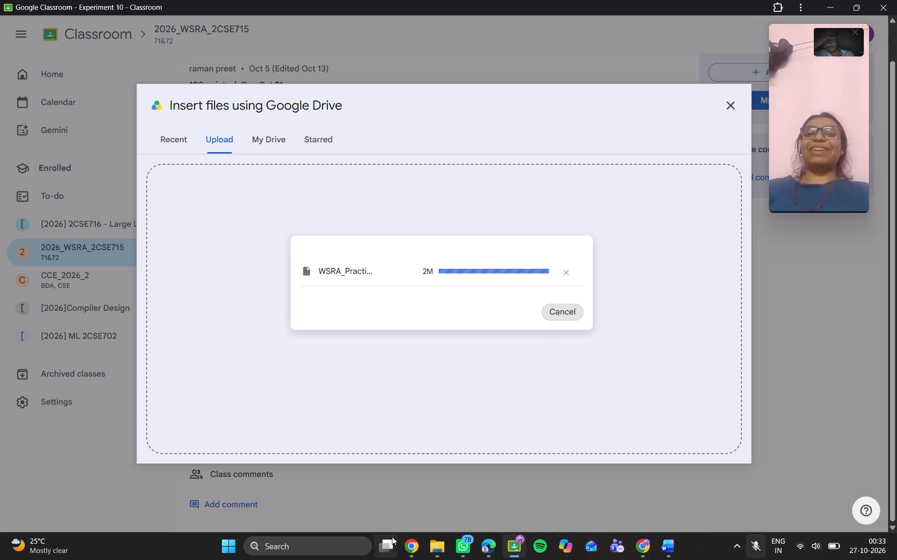
# Bring up the open WhatsApp windows to switch away from the Experiment 10 upload.
pyautogui.click(467, 538)
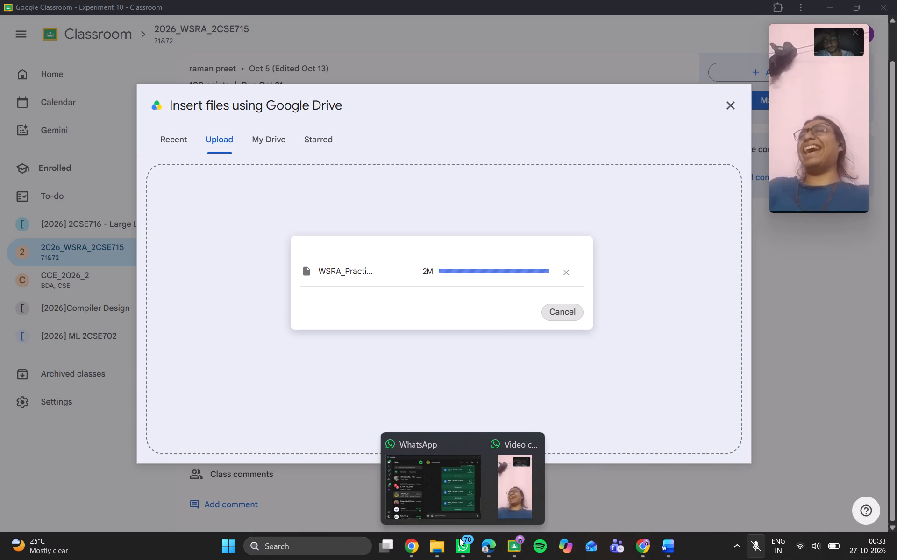
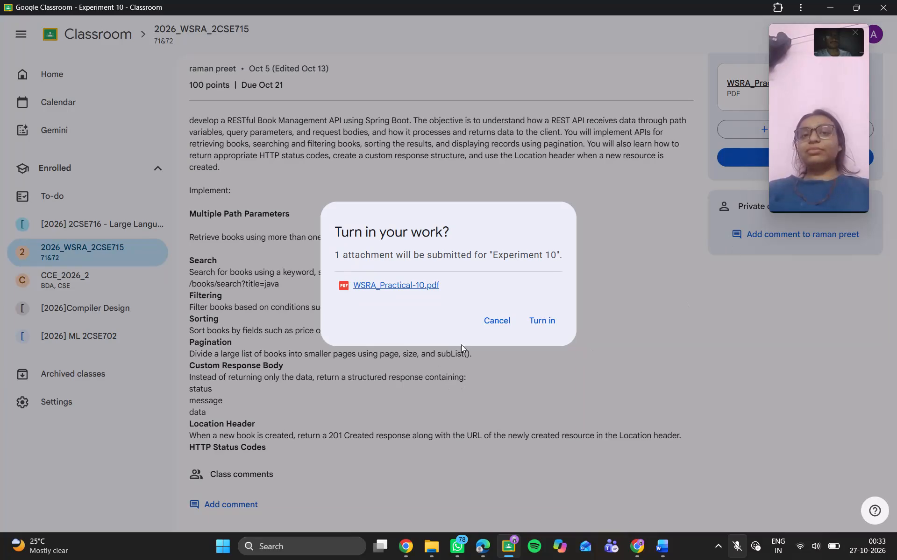
# Turn in the Experiment 10 assignment with the attached WSRA_Practical-10 PDF.
pyautogui.click(543, 321)
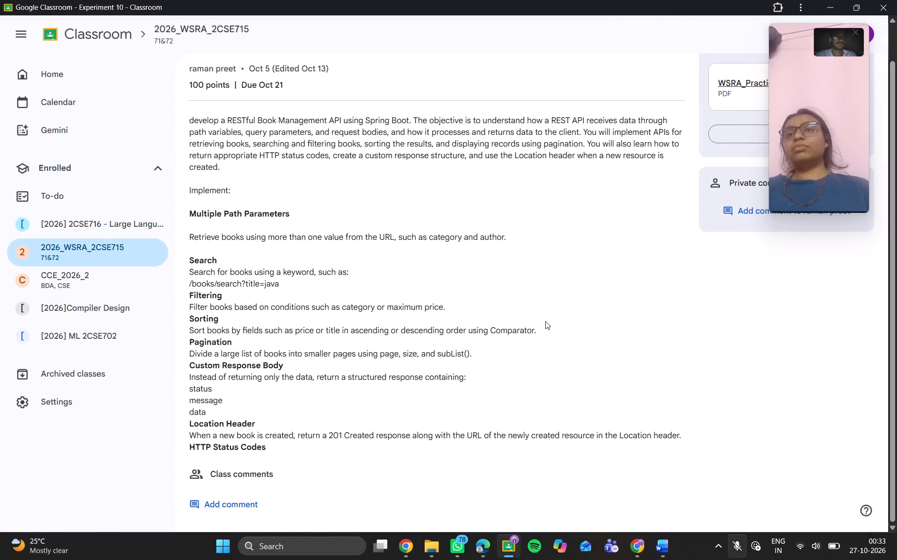
# Return to the 2026_WSRA_2CSE715 classwork list and open the full instructions page of the Experiment 11 assignment.
pyautogui.hscroll(8, 454, 290)
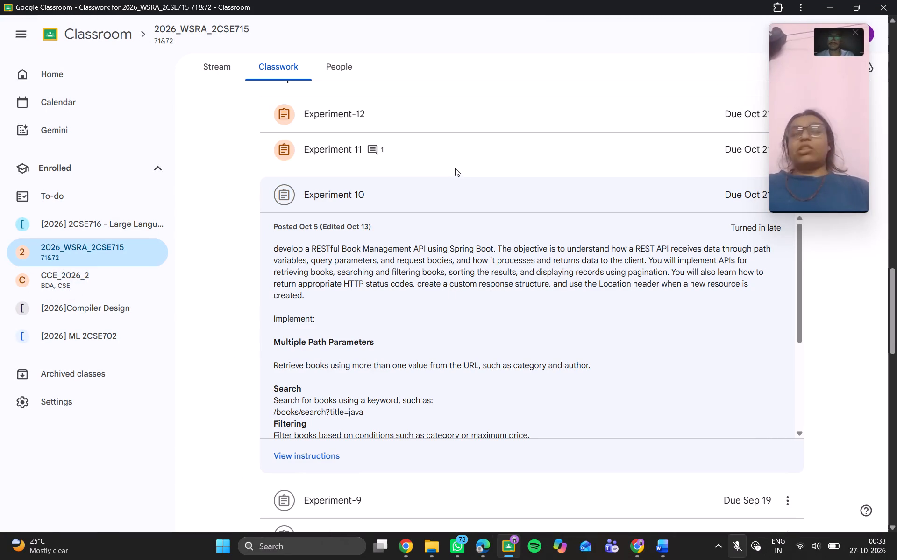
pyautogui.click(455, 164)
pyautogui.click(330, 428)
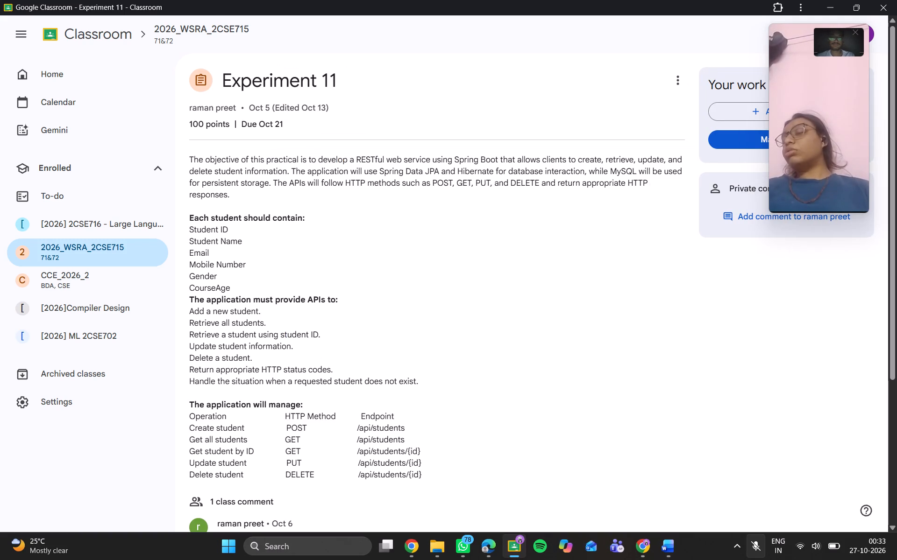
# Start a file upload for the Experiment 11 assignment and browse the computer for the file to attach.
pyautogui.click(734, 103)
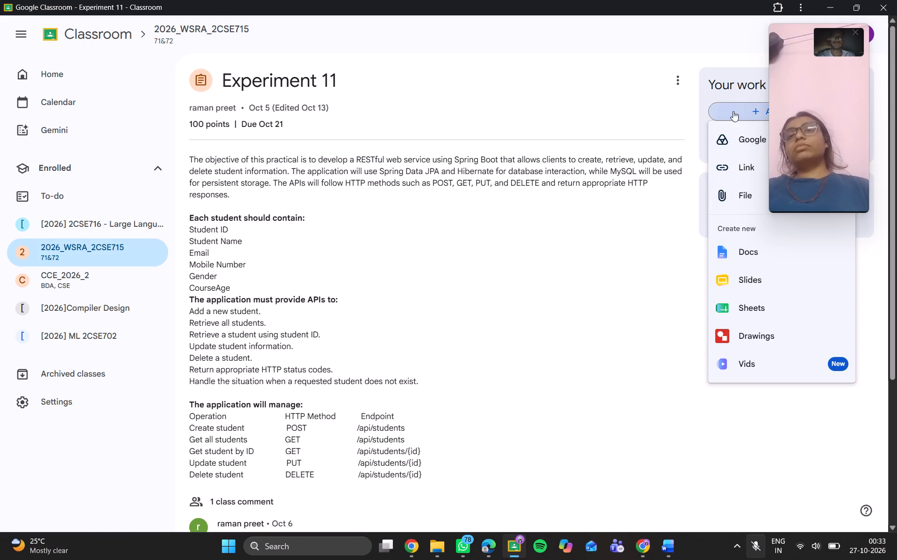
pyautogui.click(742, 189)
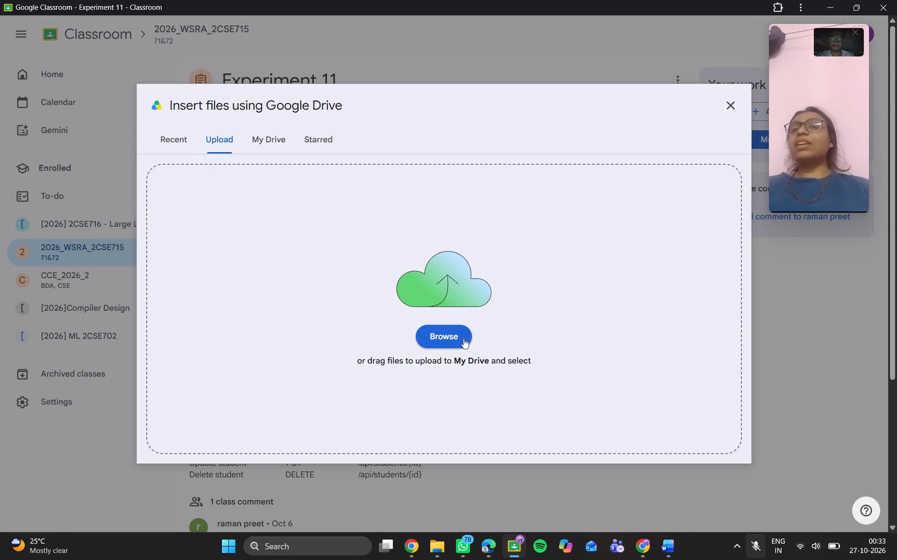
pyautogui.click(460, 334)
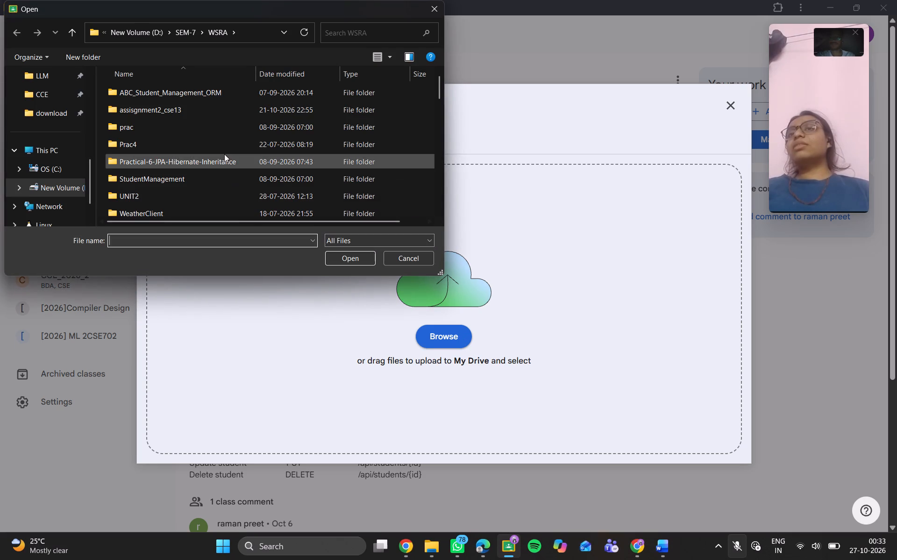
# Attach the WSRA_Practical-11 PDF from the WSRA folder to the Experiment 11 assignment and turn it in.
pyautogui.scroll(-15, 224, 154)
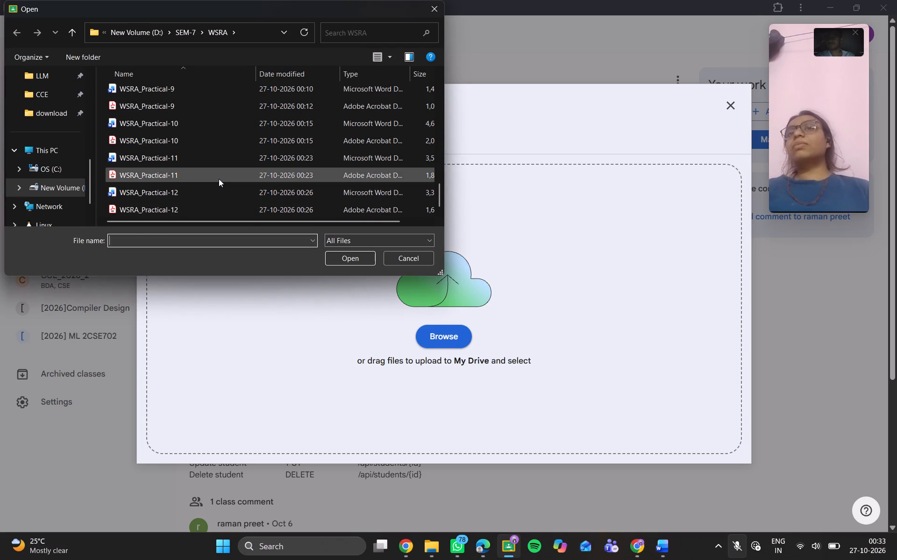
pyautogui.click(219, 179)
pyautogui.click(219, 179)
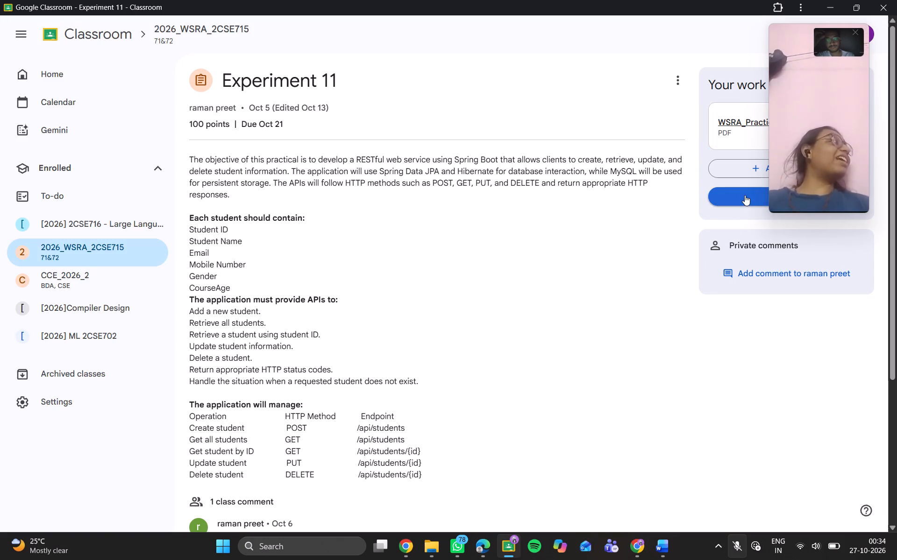
pyautogui.click(745, 195)
pyautogui.click(543, 316)
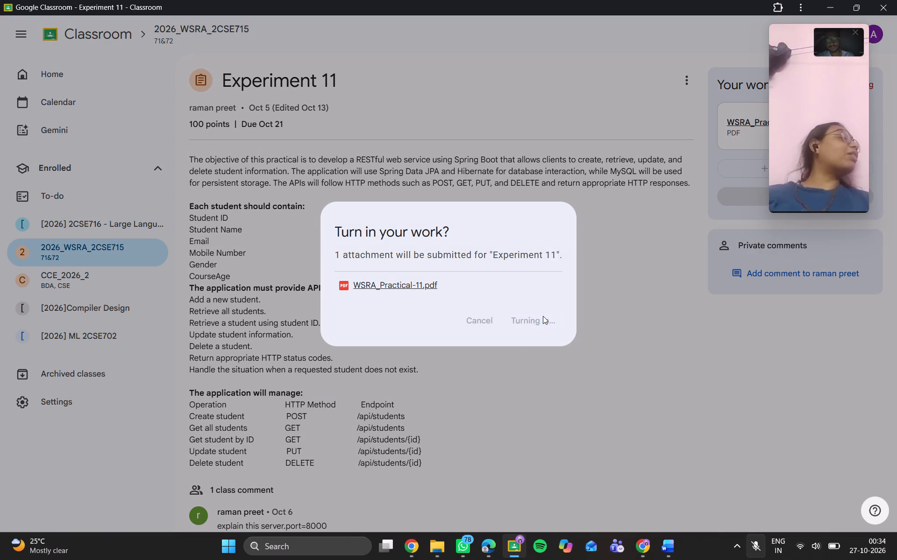
# Return to the 2026_WSRA_2CSE715 classwork list and open the full instructions page of the Experiment-12 assignment.
pyautogui.hscroll(11, 580, 245)
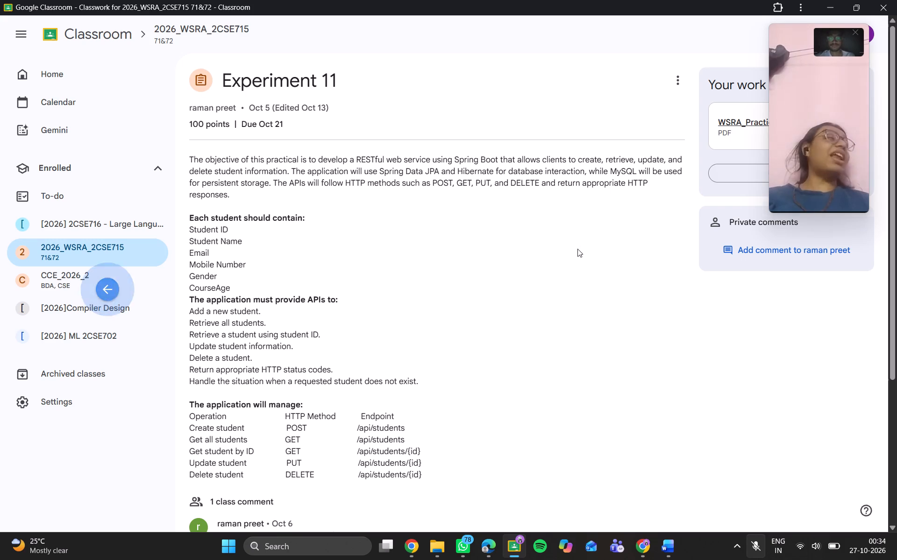
pyautogui.click(433, 105)
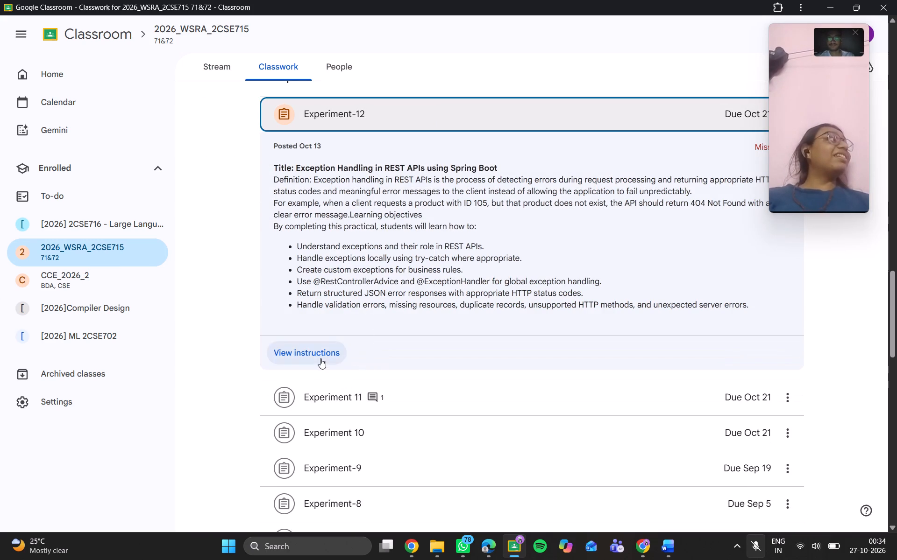
pyautogui.click(320, 358)
# Attach the WSRA_Practical-12 PDF from the WSRA folder to the Experiment-12 assignment and turn it in.
pyautogui.click(724, 113)
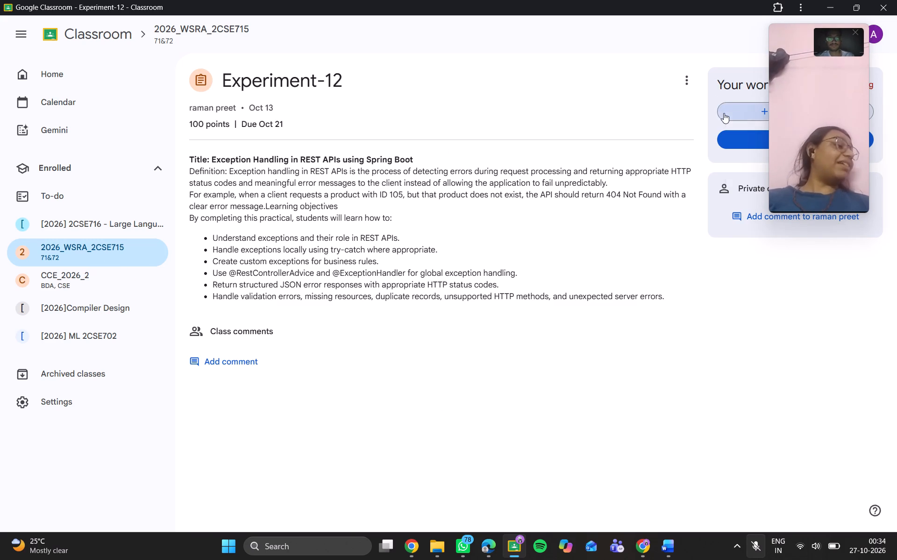
pyautogui.click(746, 188)
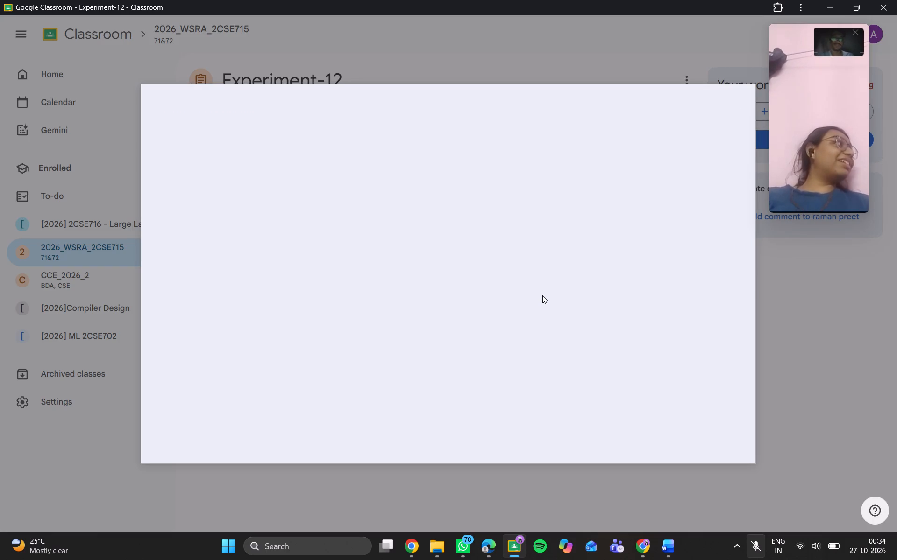
pyautogui.click(463, 333)
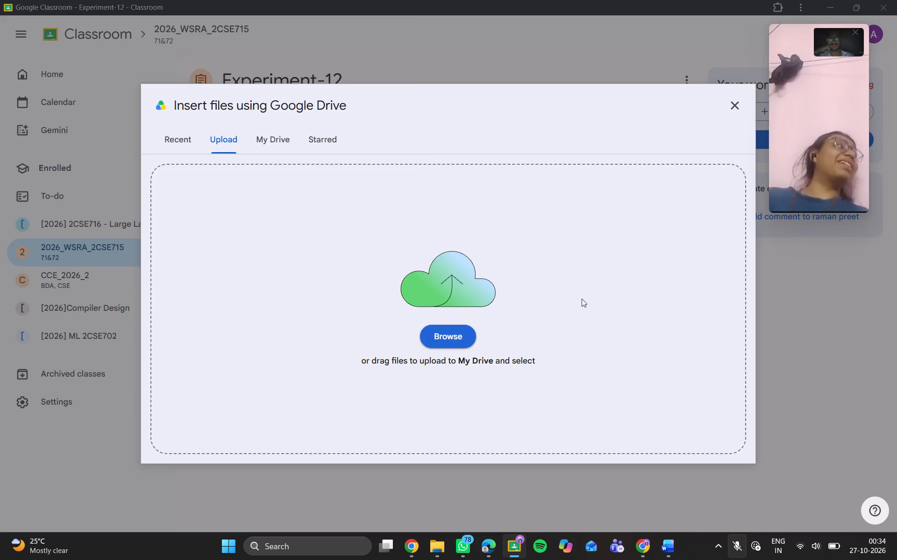
pyautogui.scroll(-20, 225, 173)
pyautogui.scroll(-4, 225, 173)
pyautogui.doubleClick(204, 204)
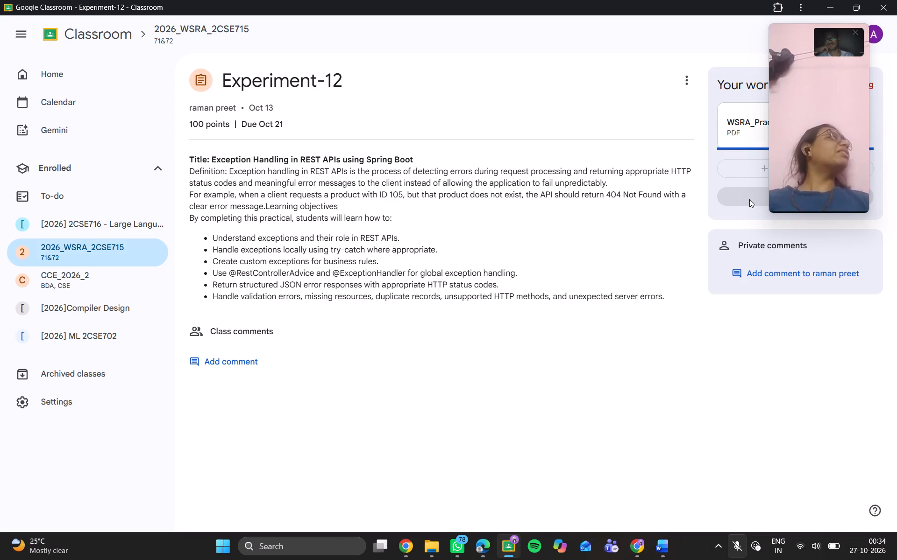
pyautogui.click(749, 199)
pyautogui.click(532, 320)
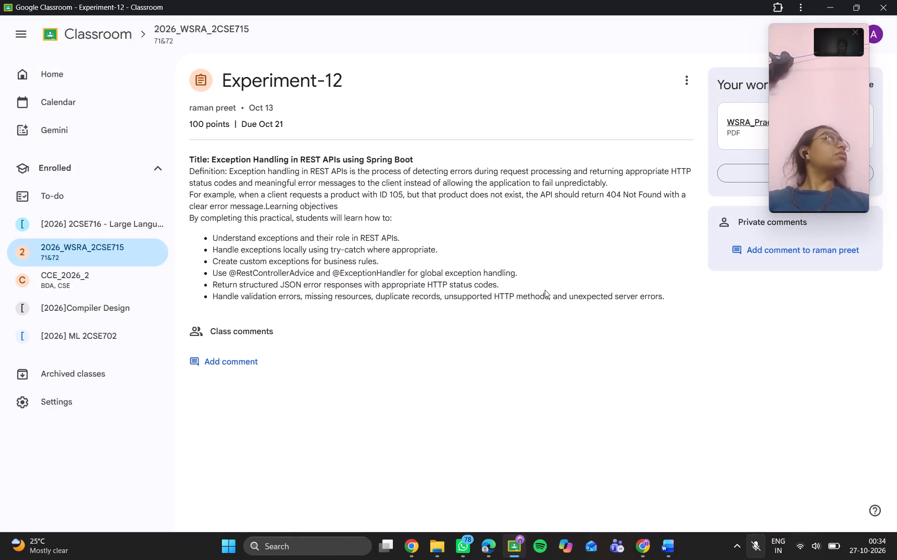
# Go back to the classwork list, look through its topics and open the spreadsheet linked in the Attendance Sheet Link post.
pyautogui.hscroll(7, 545, 290)
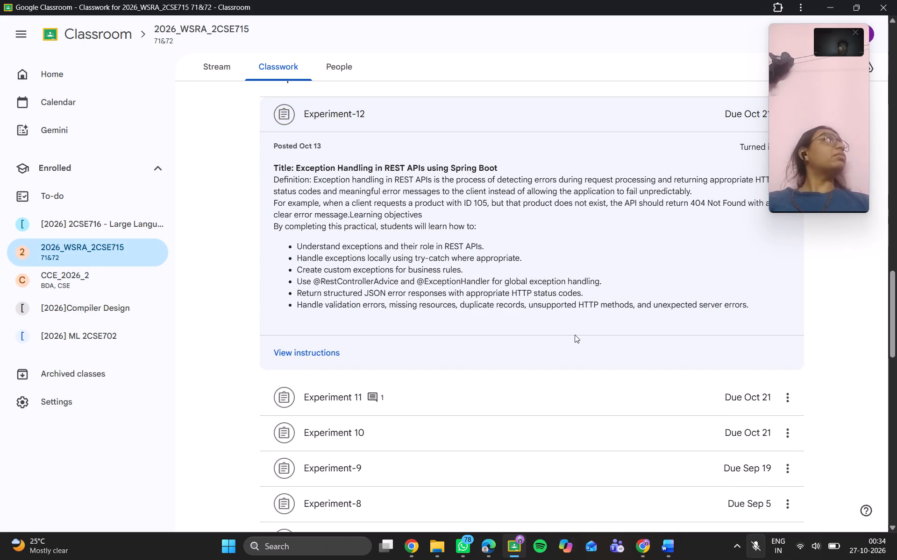
pyautogui.scroll(11, 440, 424)
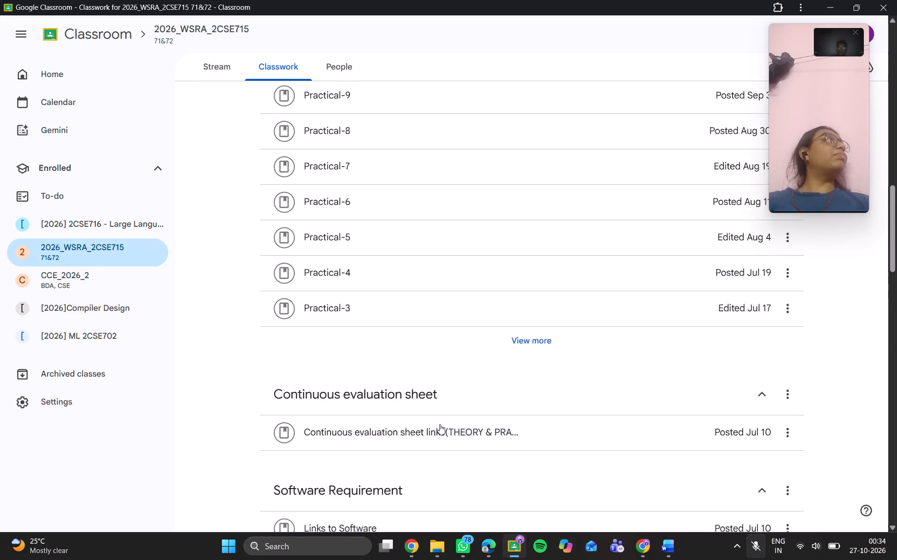
pyautogui.scroll(19, 440, 424)
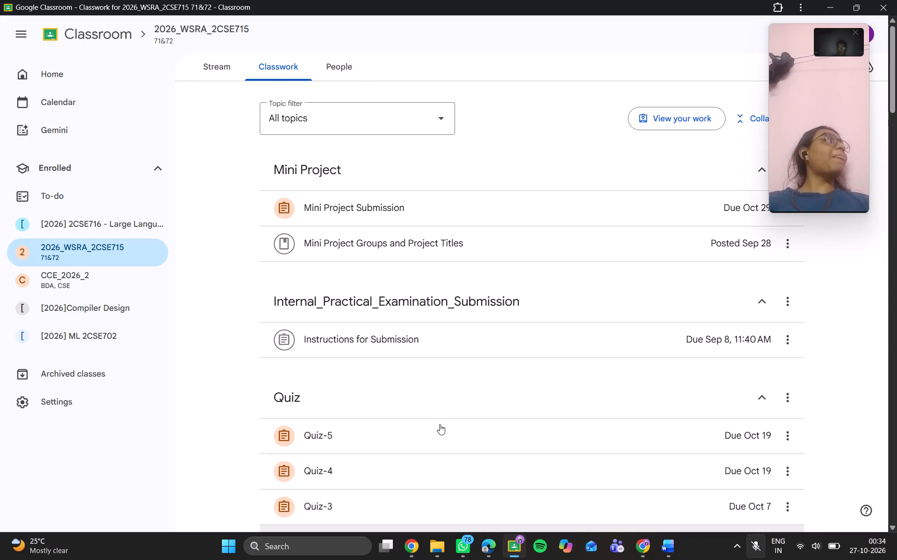
pyautogui.scroll(2, 440, 424)
pyautogui.scroll(-20, 440, 424)
pyautogui.scroll(-2, 440, 424)
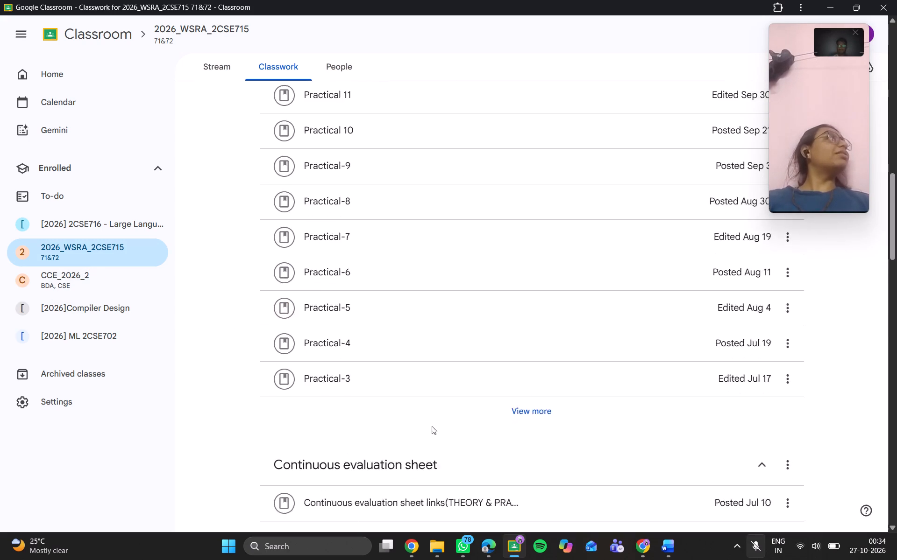
pyautogui.scroll(-20, 432, 426)
pyautogui.scroll(-18, 432, 426)
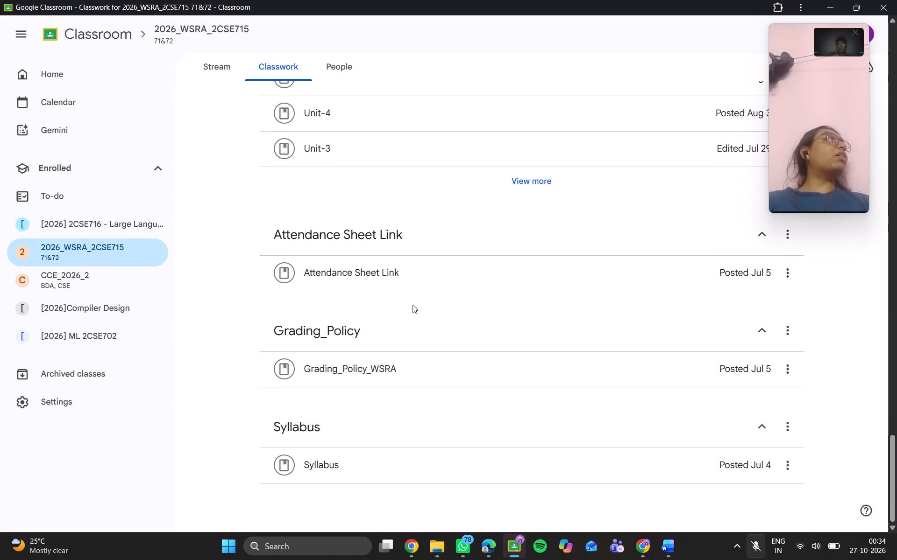
pyautogui.click(420, 288)
pyautogui.click(410, 238)
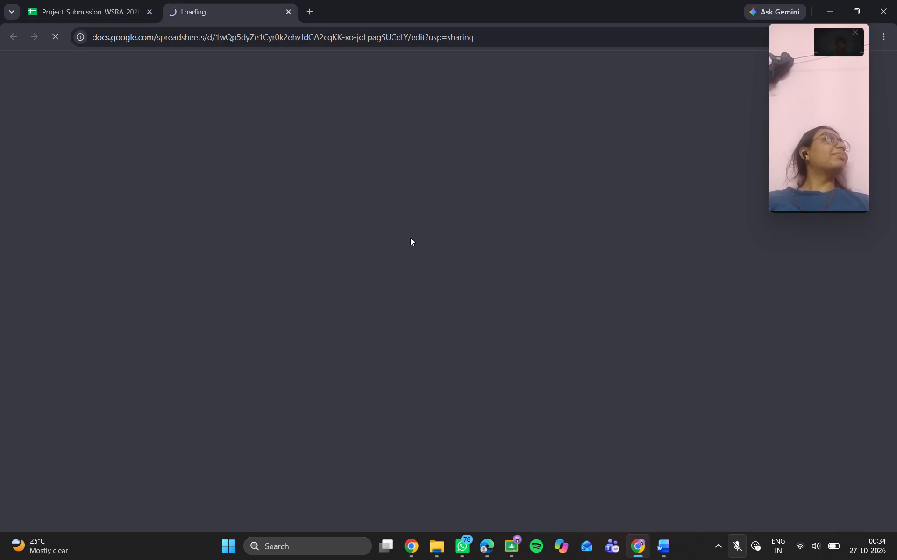
# Check the absent, total and attendance percentage columns for the student with serial number 9 on the SEM-7A sheet.
pyautogui.hscroll(-2, 595, 231)
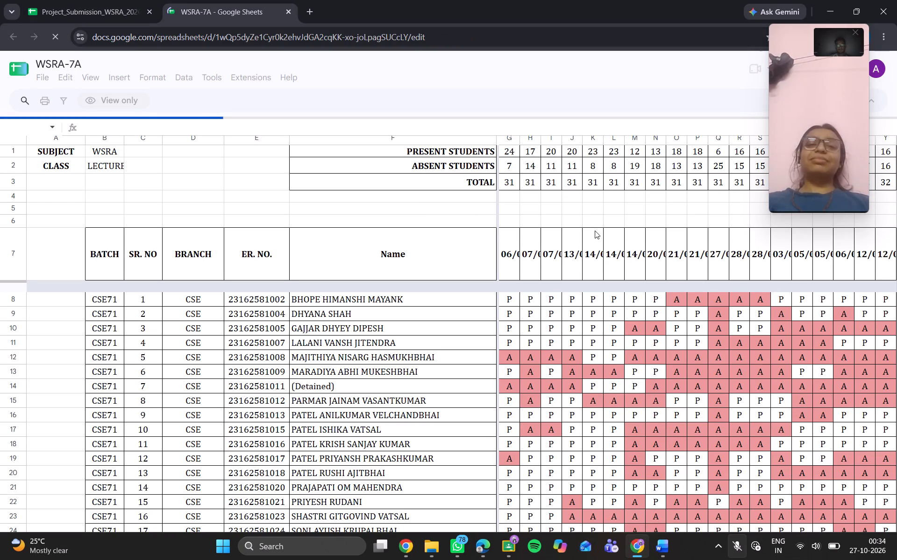
pyautogui.hscroll(-8, 592, 400)
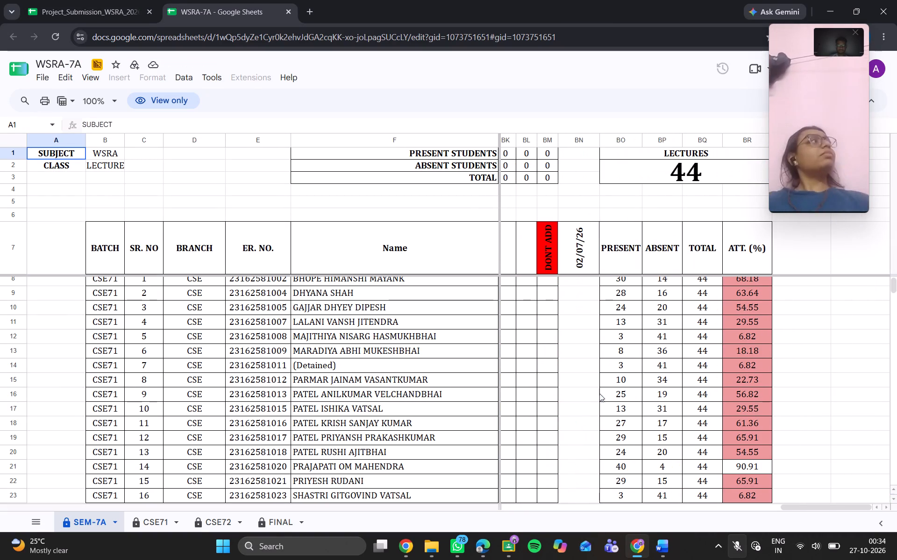
pyautogui.click(666, 393)
pyautogui.click(710, 392)
pyautogui.click(745, 394)
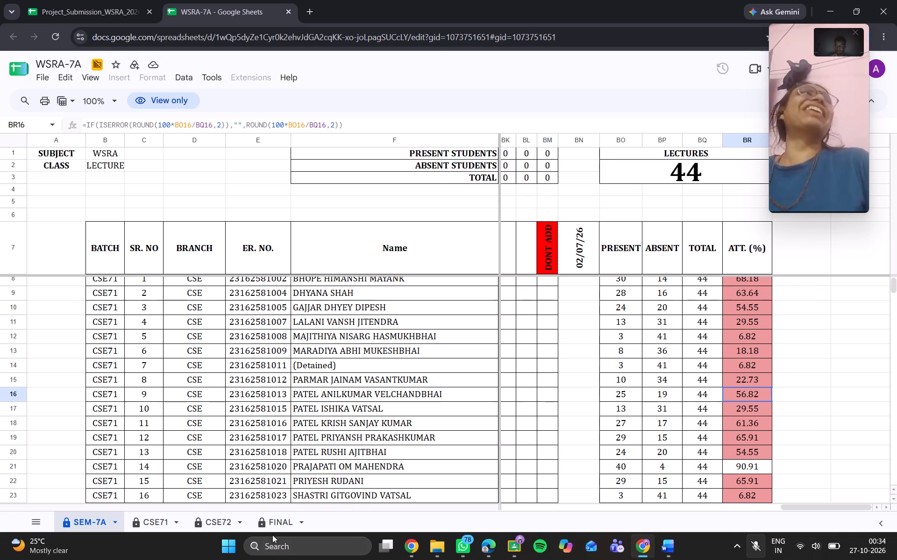
# Check the same student's overall lecture attendance percentage on the FINAL sheet.
pyautogui.click(277, 518)
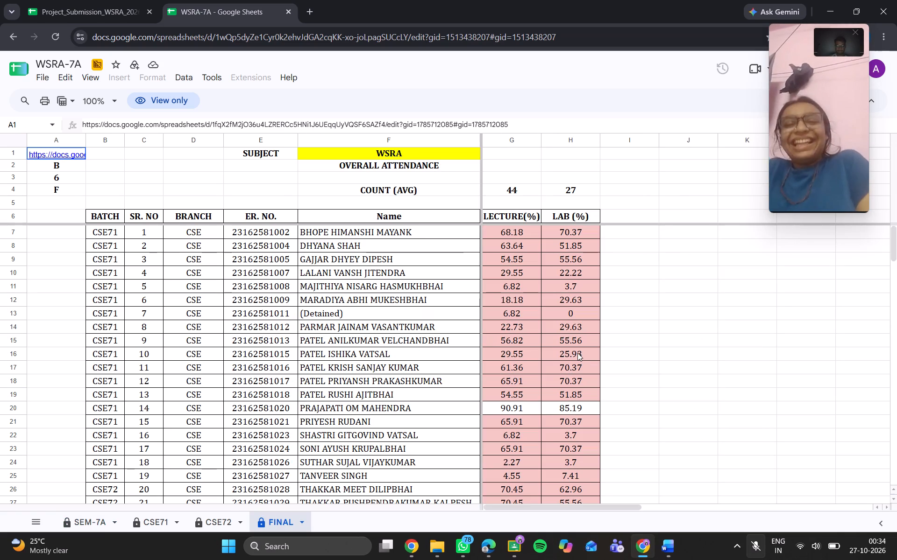
pyautogui.click(533, 343)
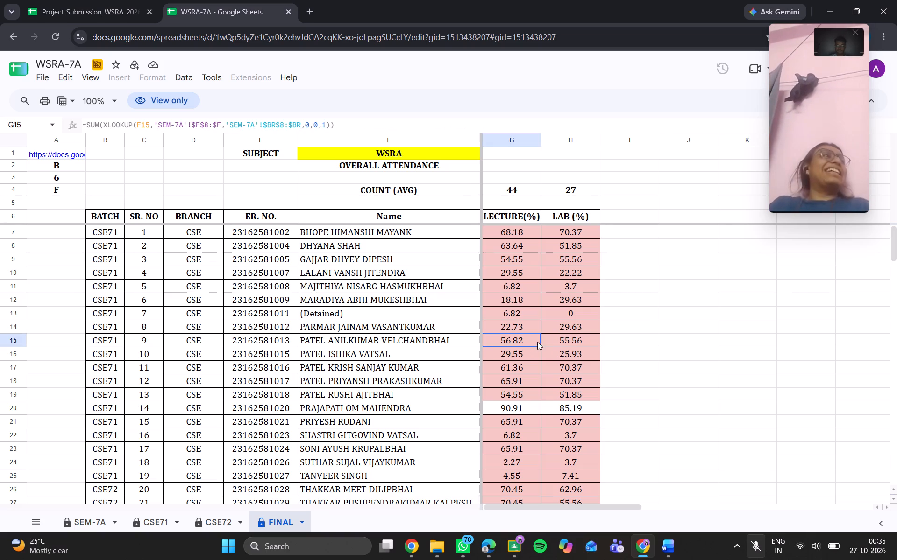
# Check the lab attendance percentage for the student with serial number 9 on the FINAL sheet.
pyautogui.click(558, 338)
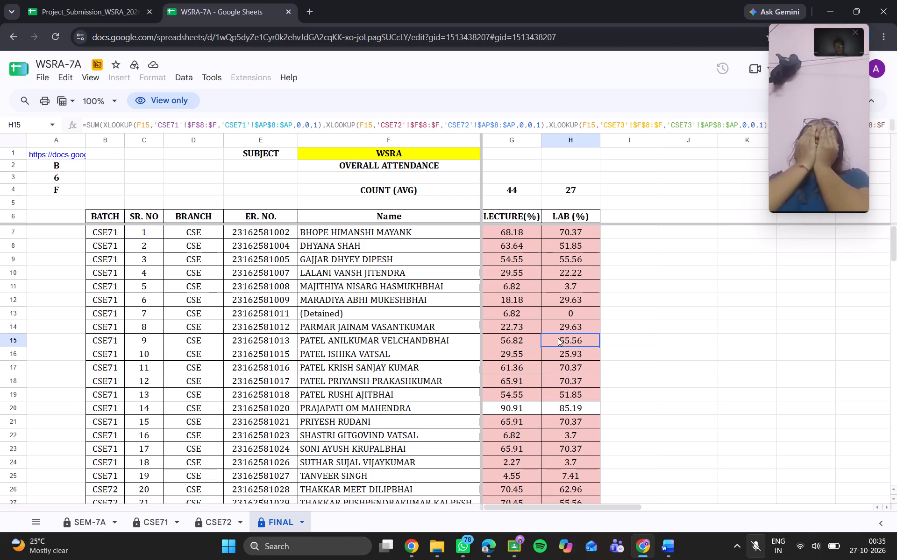